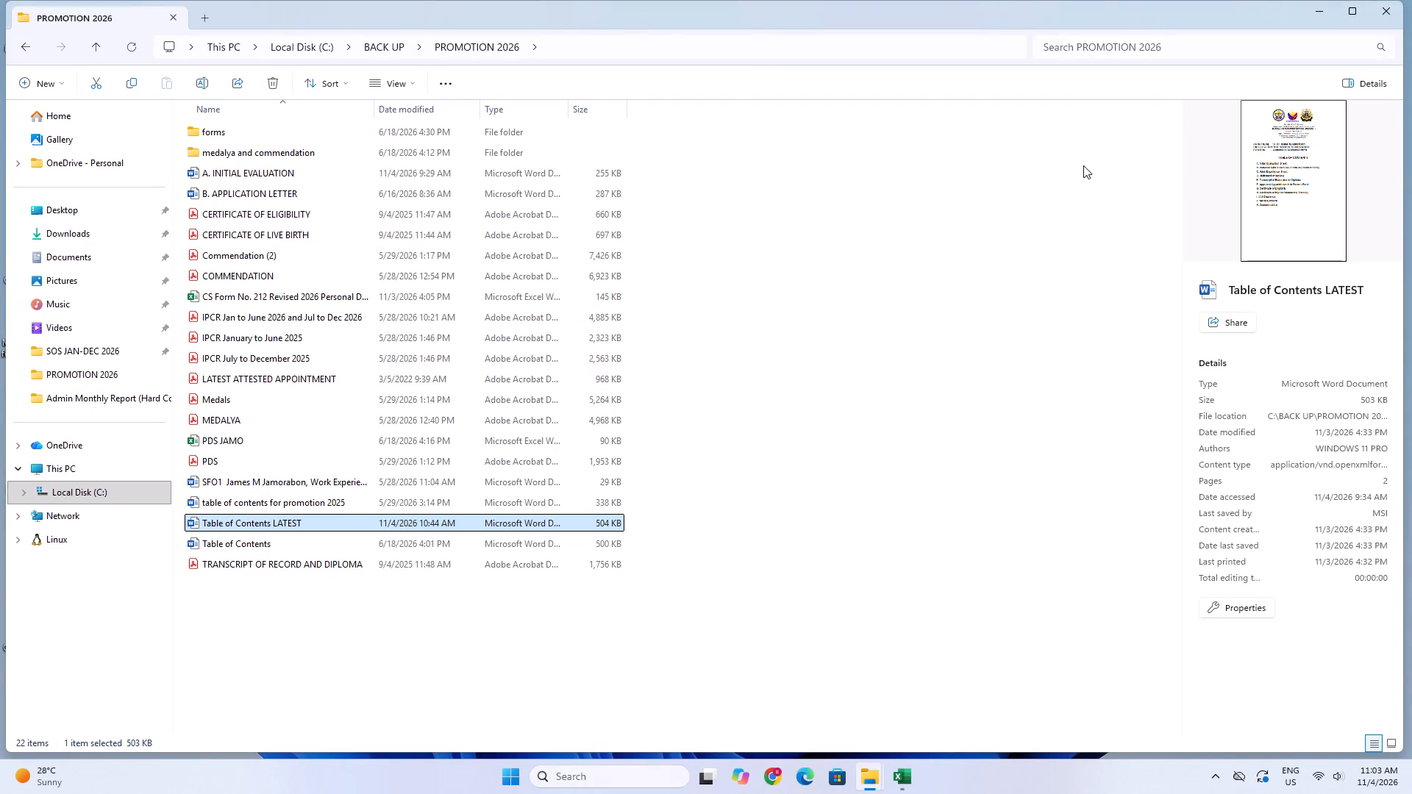
Open the 11. Duty-Detail-NOVEMBER2026 workbook from the DUTY DETAIL 2026 folder inside the desktop's Admin Monthly Report (Hard Copy) folder.
click(1398, 12)
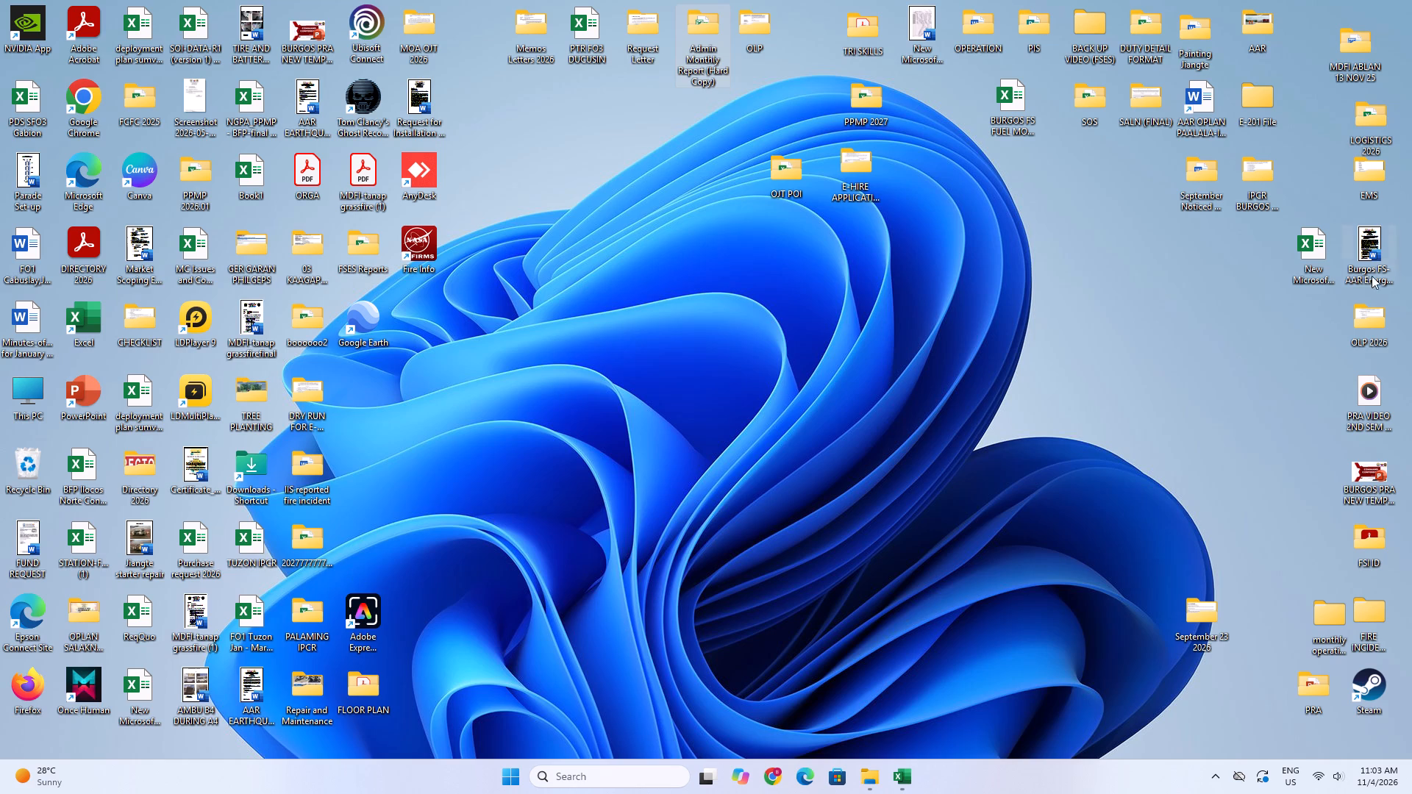
double_click(1252, 106)
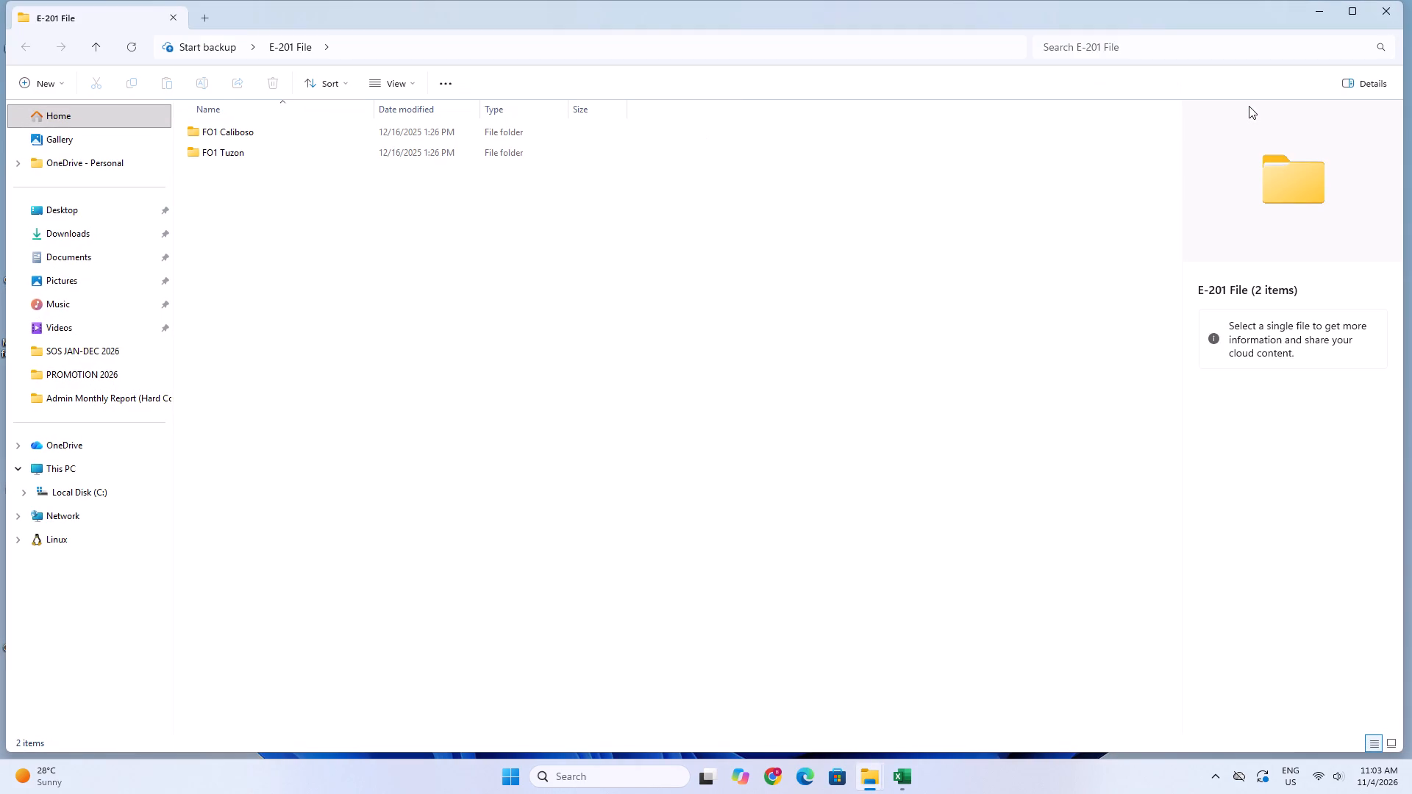
click(1388, 14)
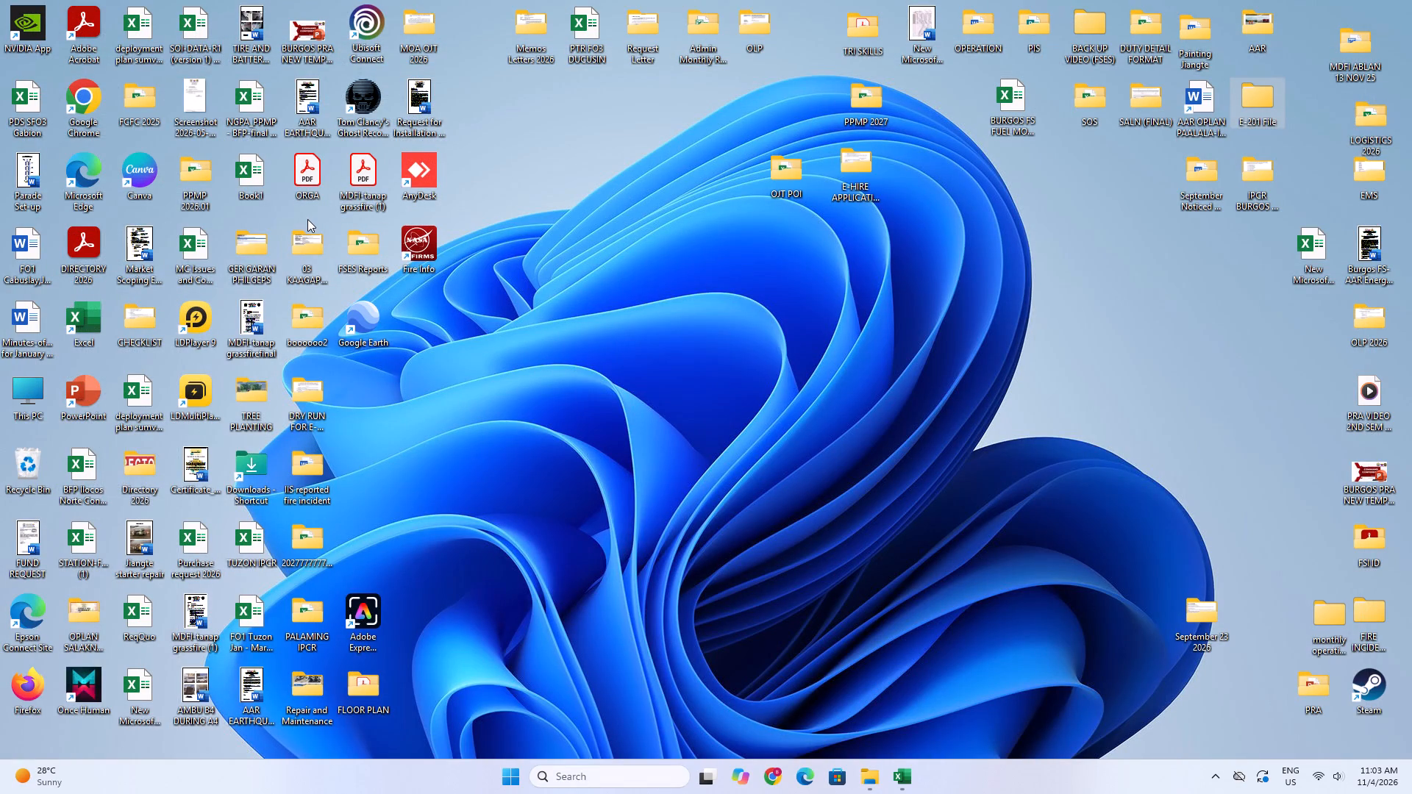
double_click(698, 25)
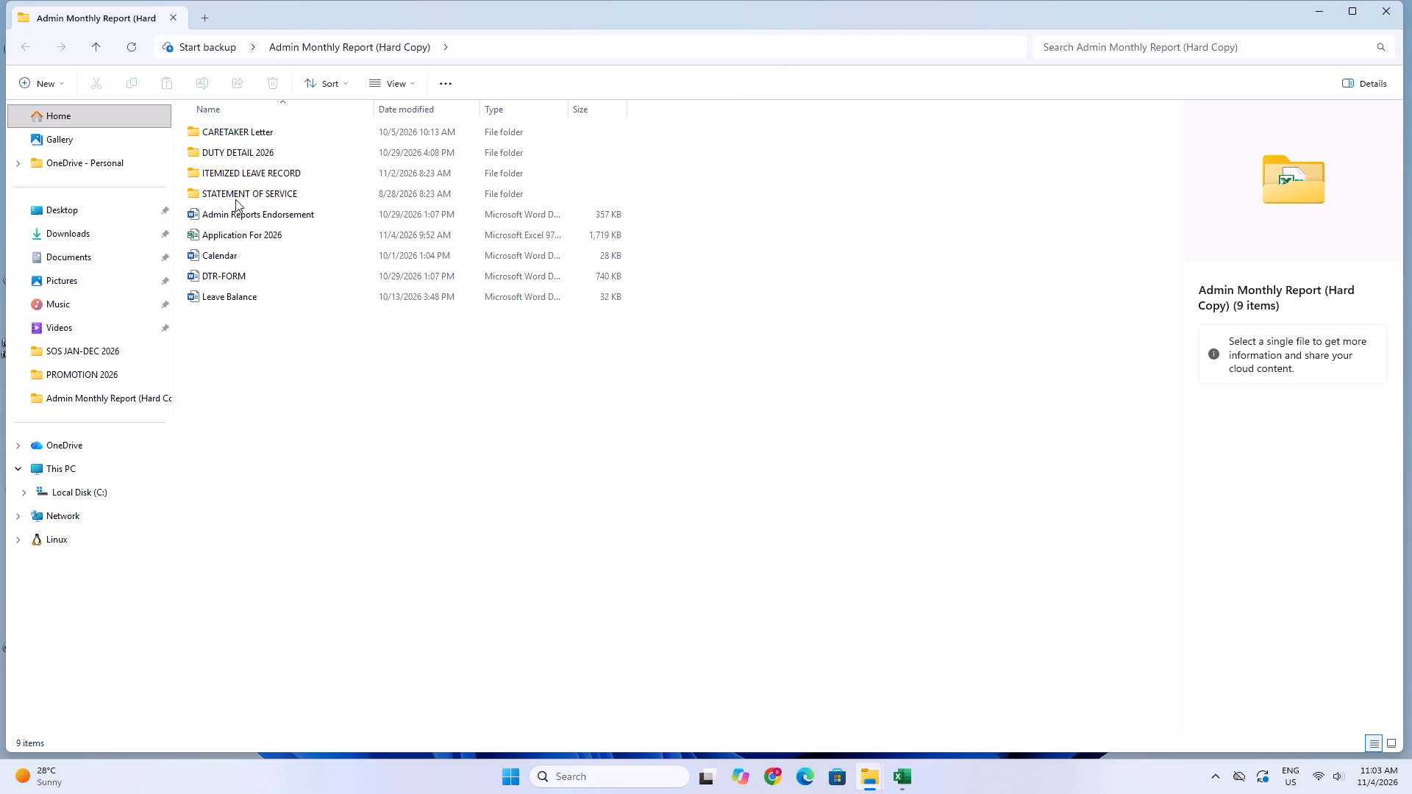
double_click(252, 154)
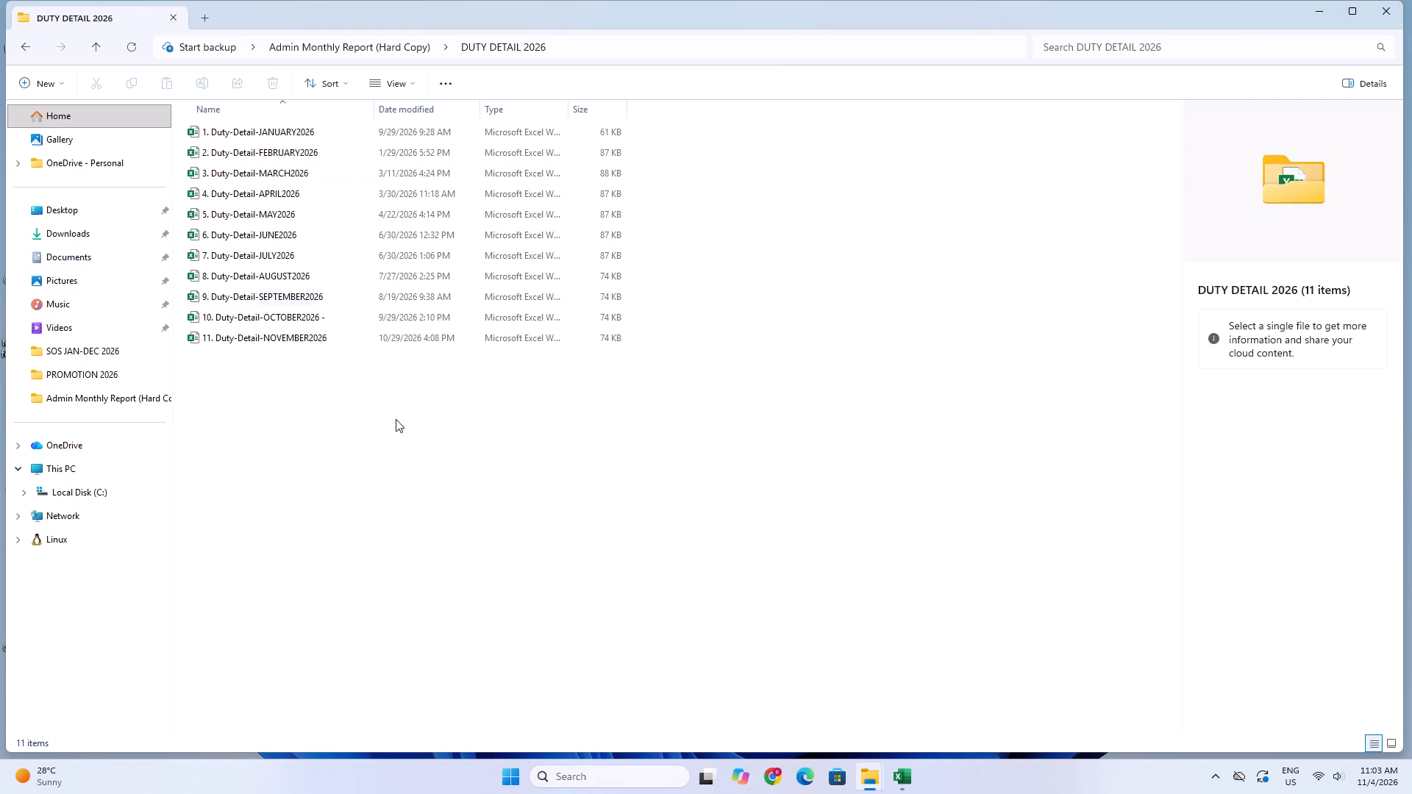
click(316, 336)
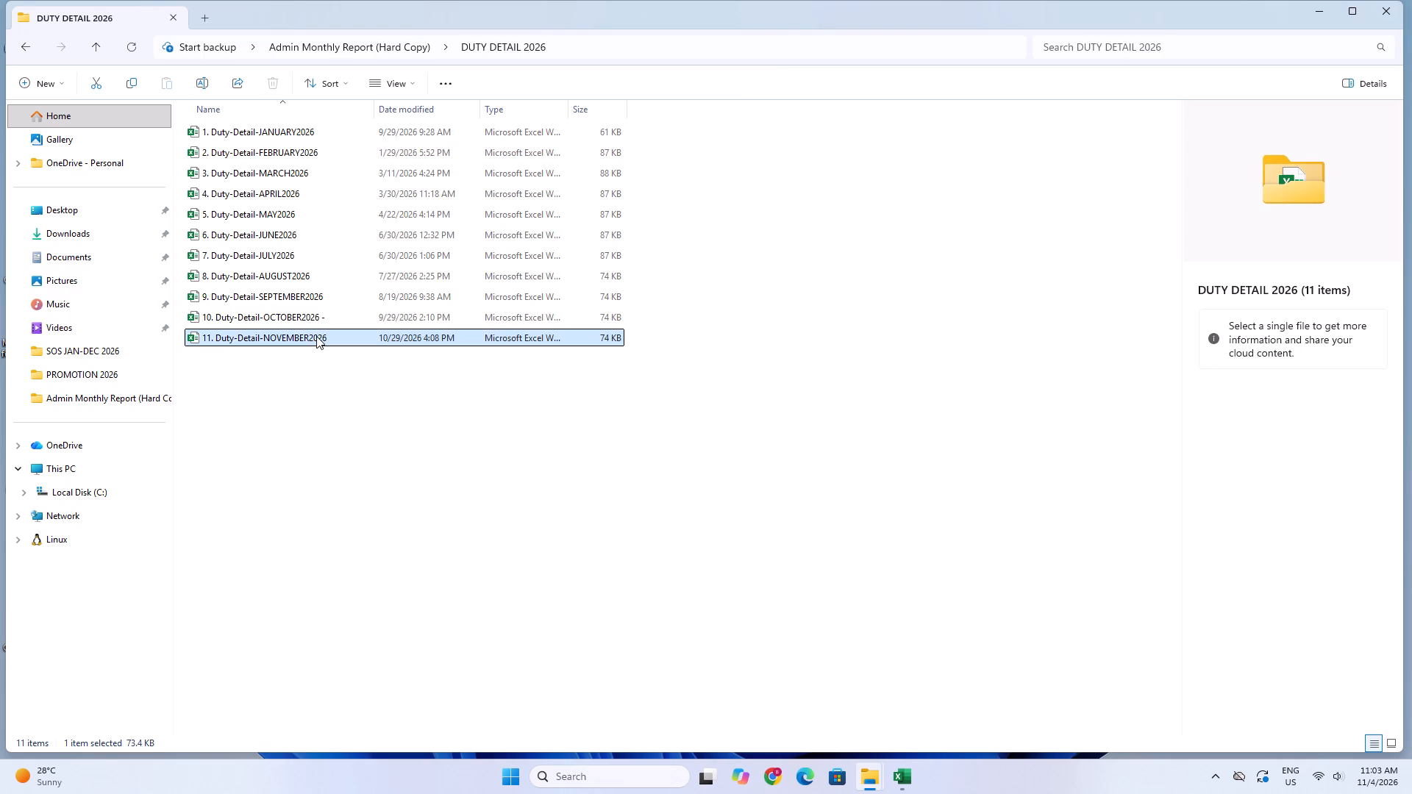
double_click(316, 336)
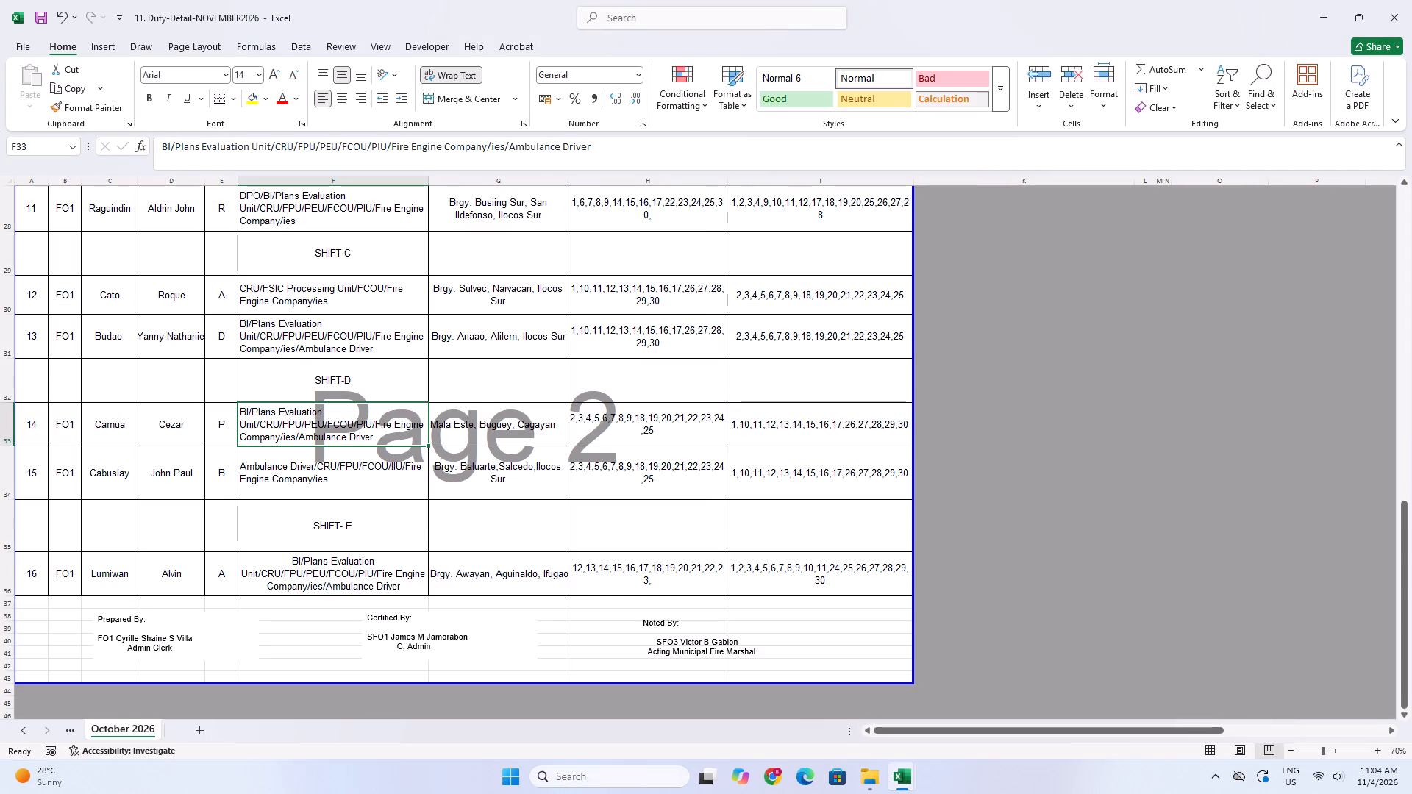
Create a copy of the October 2026 sheet at the end of the same workbook.
scroll(549, 630, up, 9)
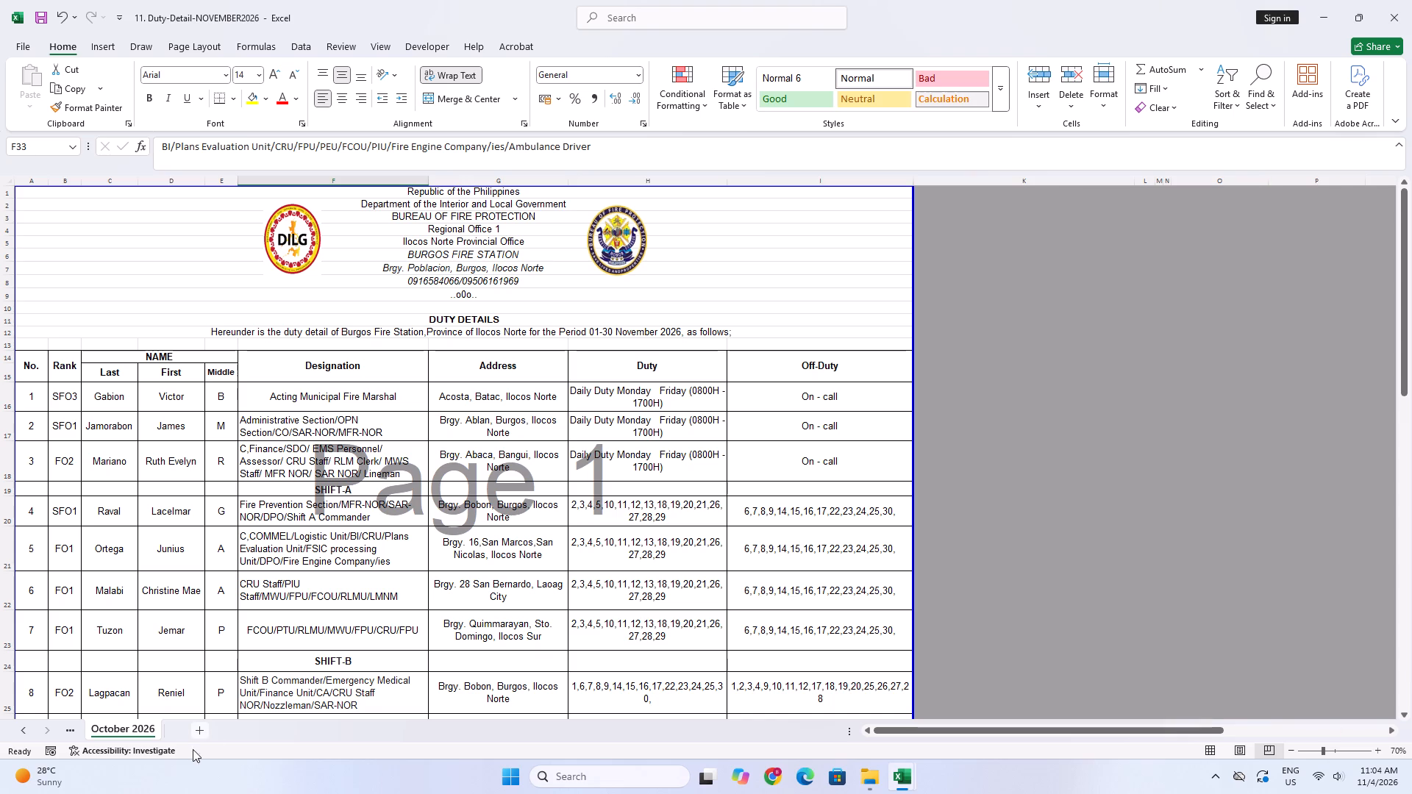
right_click(151, 727)
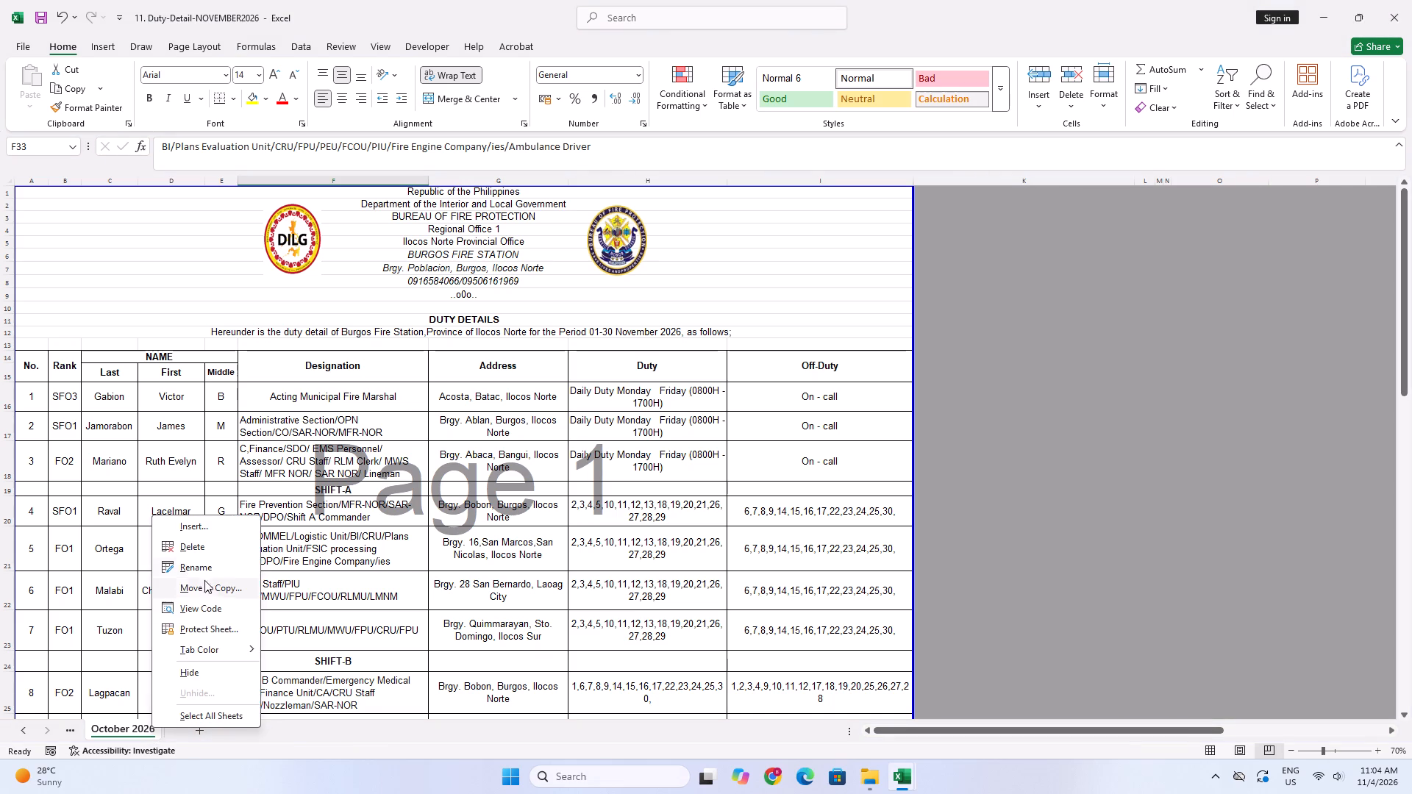
click(210, 593)
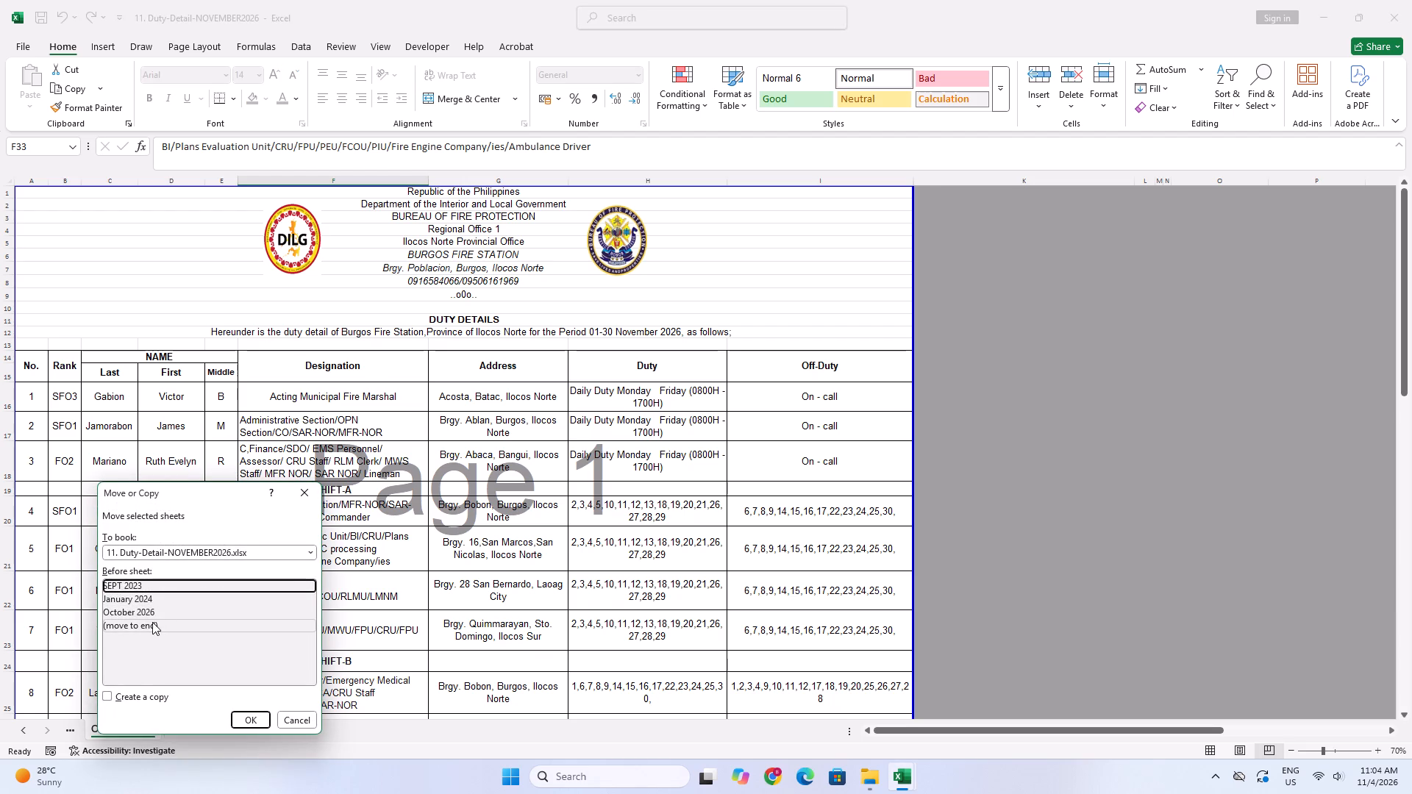
click(152, 622)
click(106, 695)
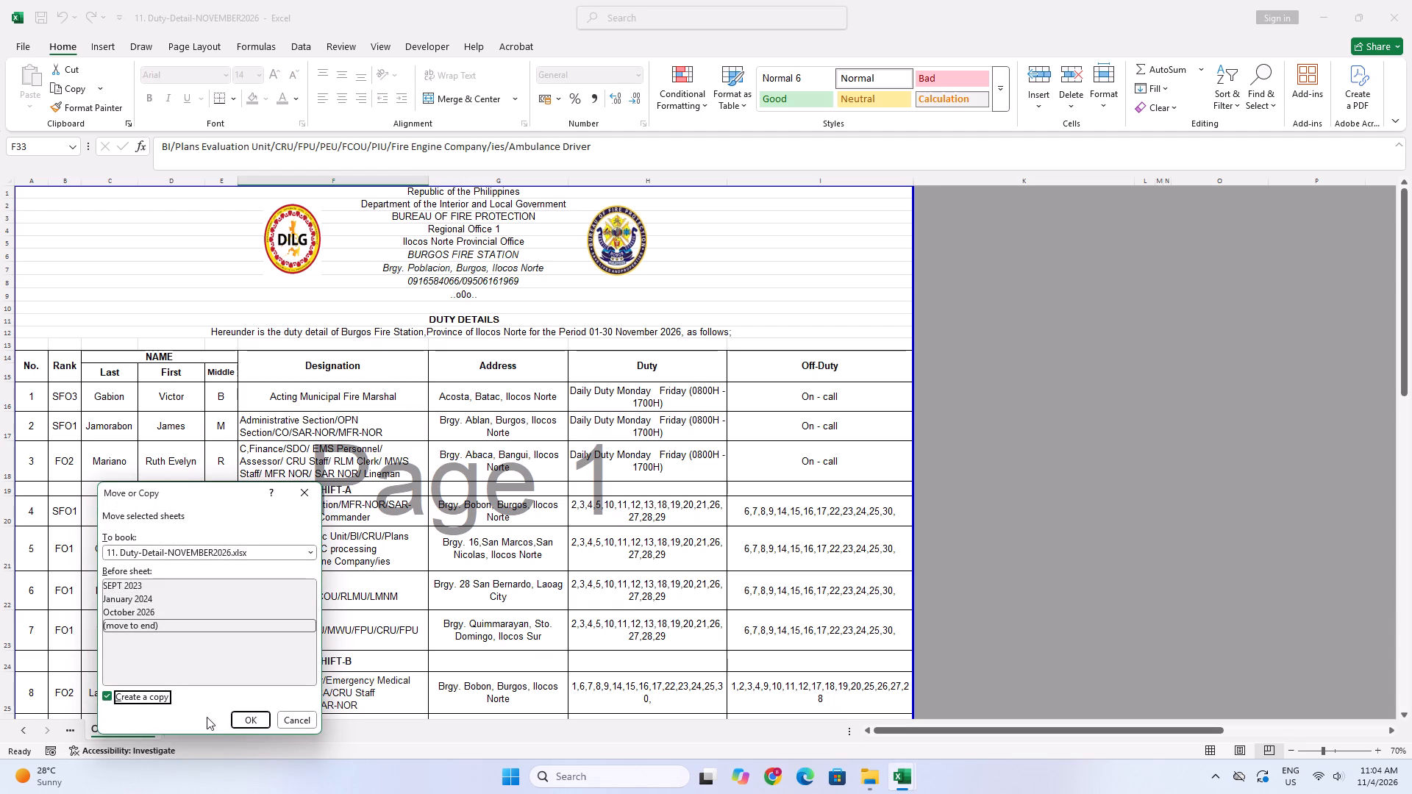
click(244, 721)
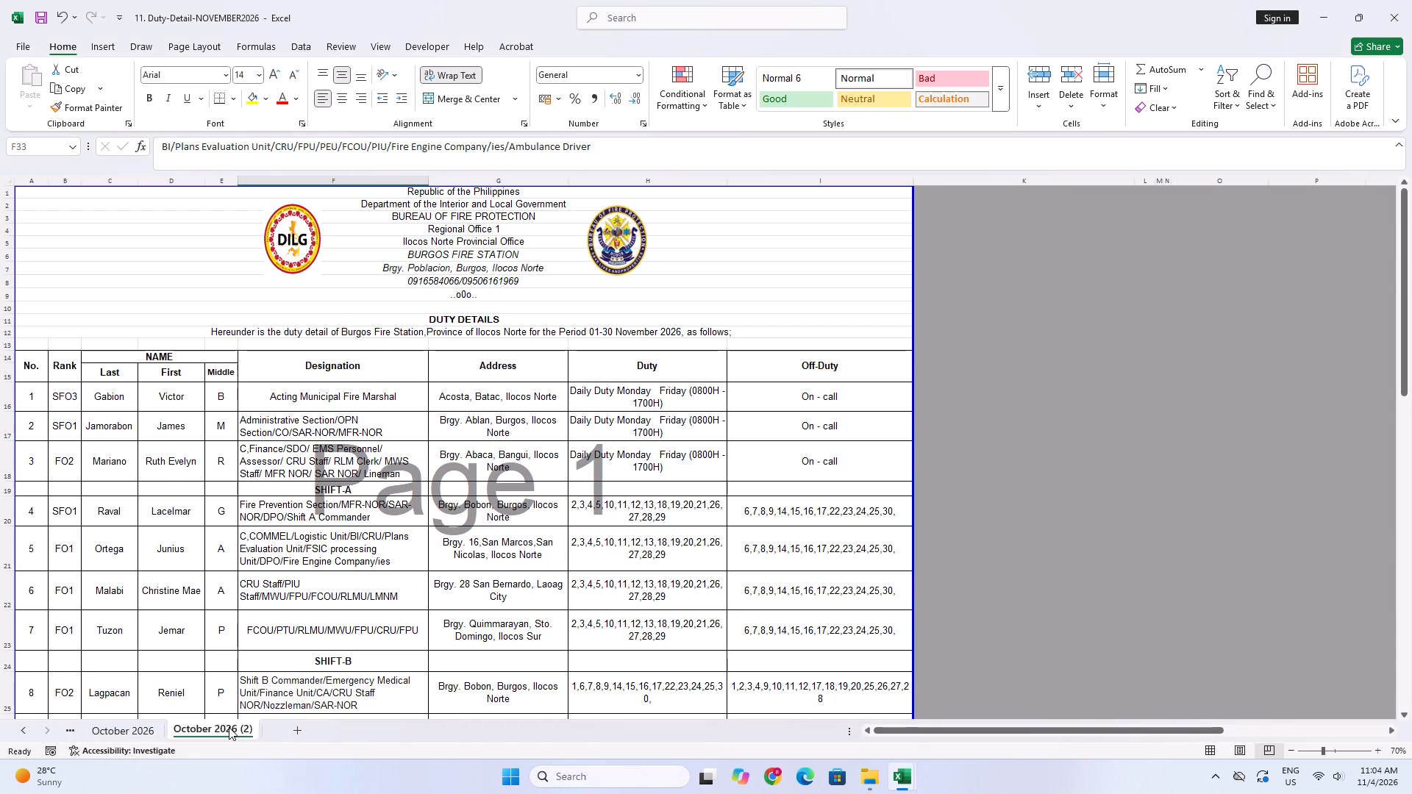
Rename the copied sheet as November 2026 PACD.
click(204, 728)
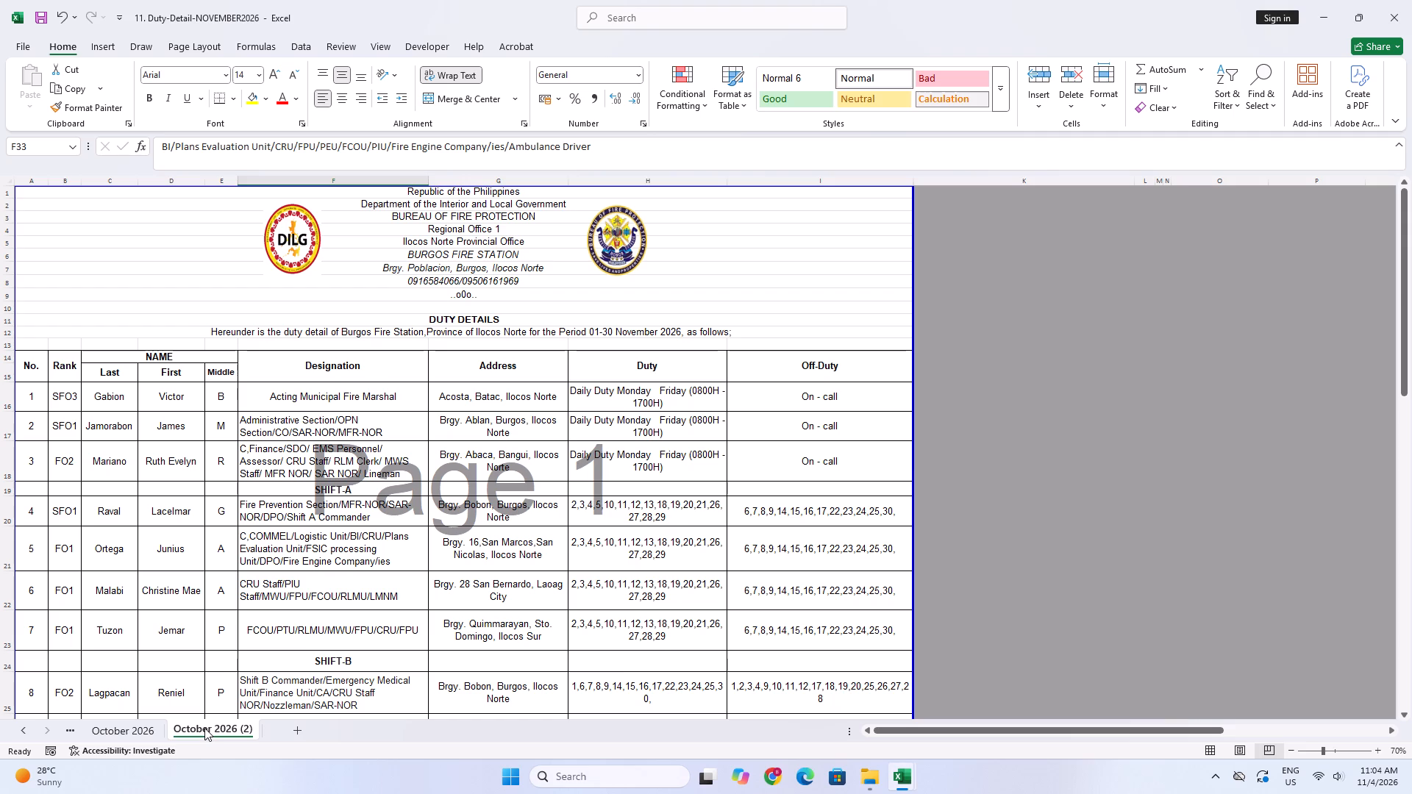
click(206, 727)
double_click(208, 727)
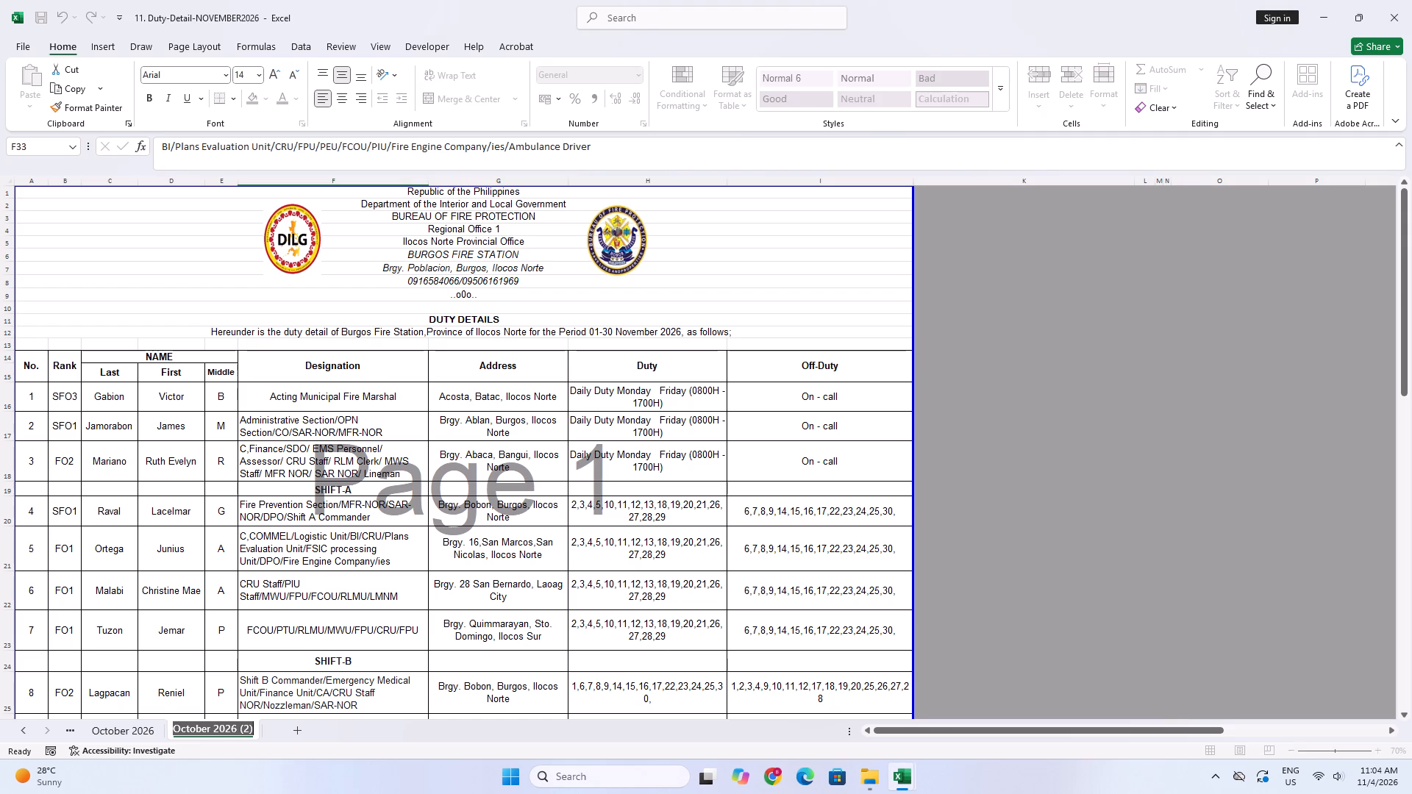
click(212, 728)
key(Left)
key(BackSpace)
key(BackSpace)
key(BackSpace)
key(BackSpace)
key(BackSpace)
key(BackSpace)
key(BackSpace)
key(BackSpace)
key(BackSpace)
key(BackSpace)
key(BackSpace)
key(BackSpace)
key(BackSpace)
key(BackSpace)
key(BackSpace)
key(BackSpace)
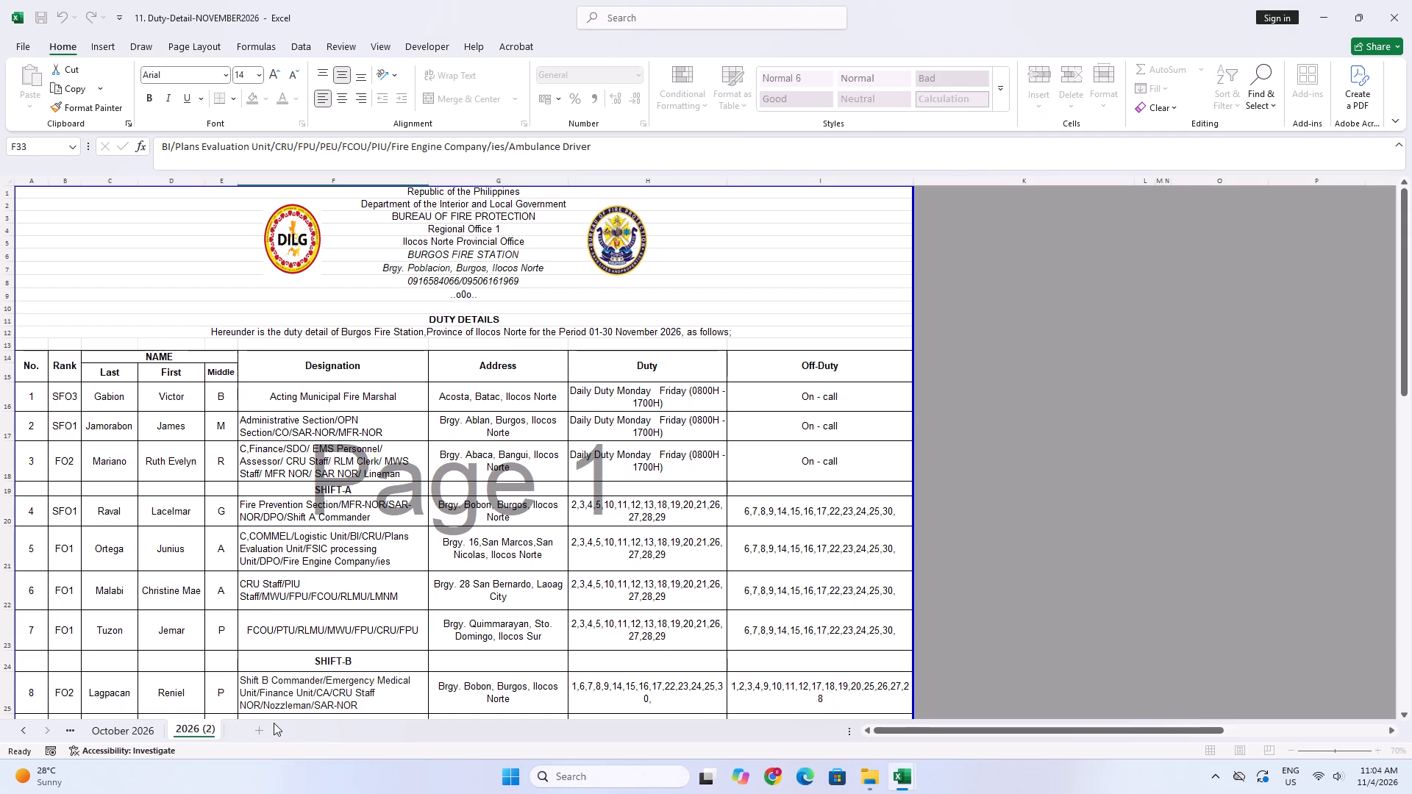
text(November)
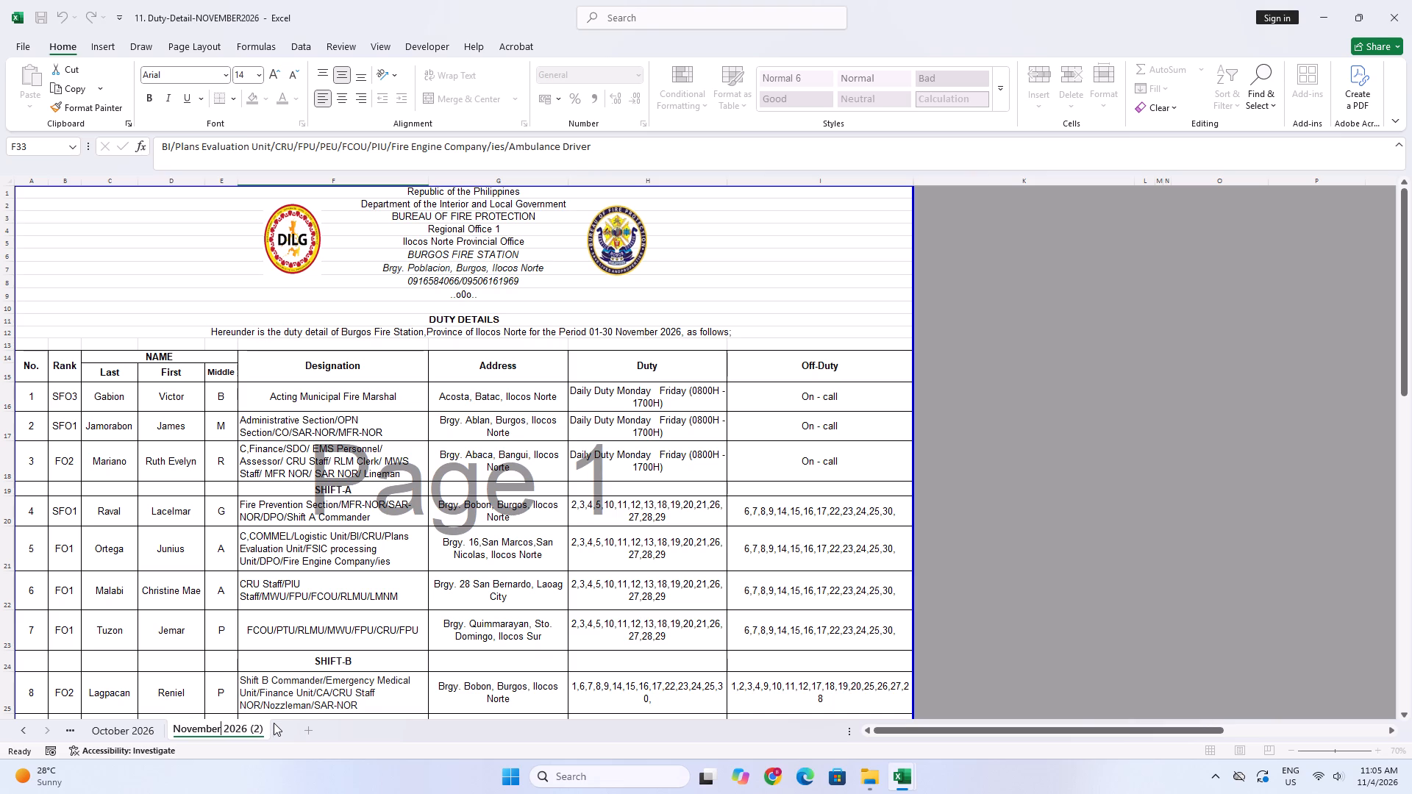
key(Right)
key(Right)
key(Right)
key(Right)
key(Right)
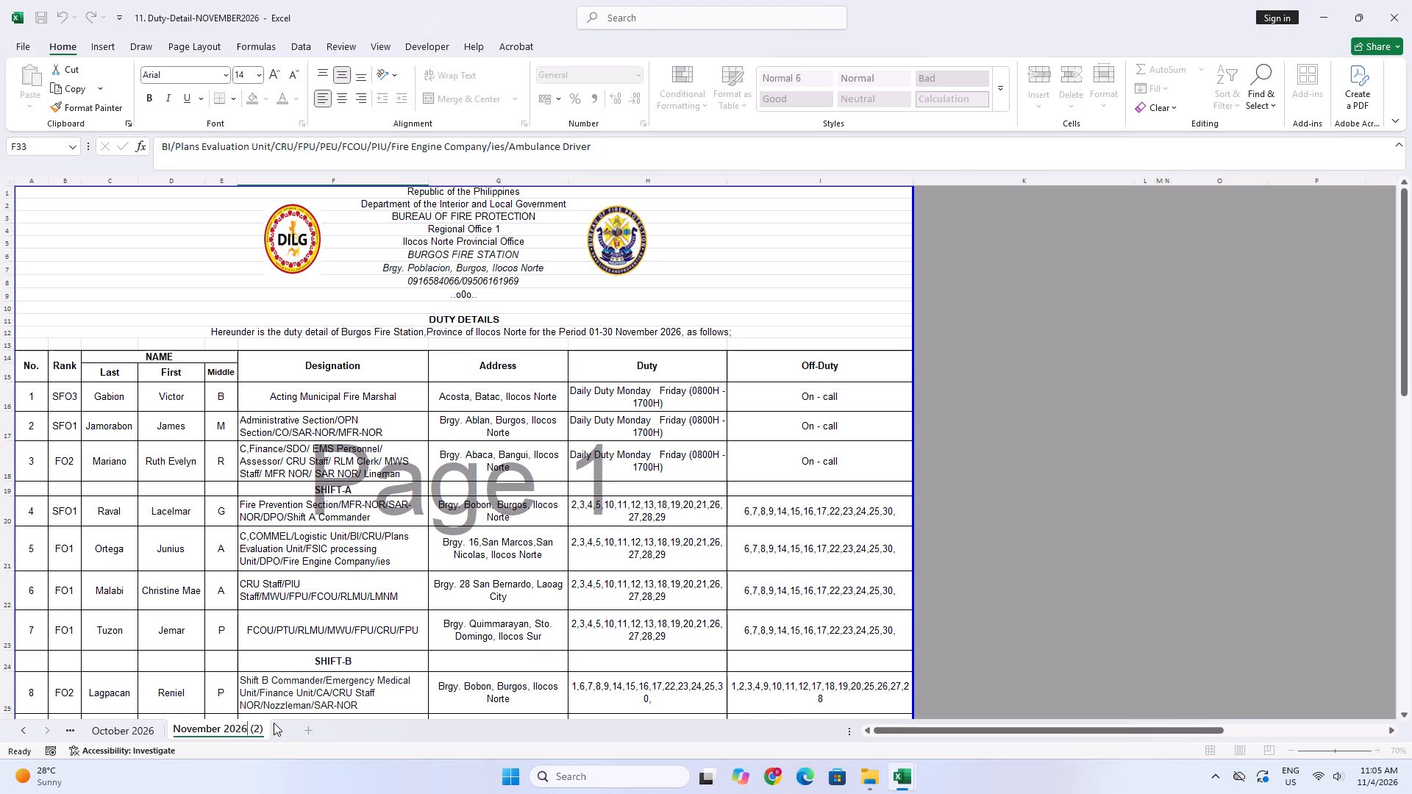
key(Right)
key(Delete)
key(Delete)
key(Delete)
key(Delete)
key(Delete)
key(Delete)
key(Delete)
key(Delete)
key(Delete)
key(Delete)
key(Delete)
key(Delete)
key(Delete)
key(Delete)
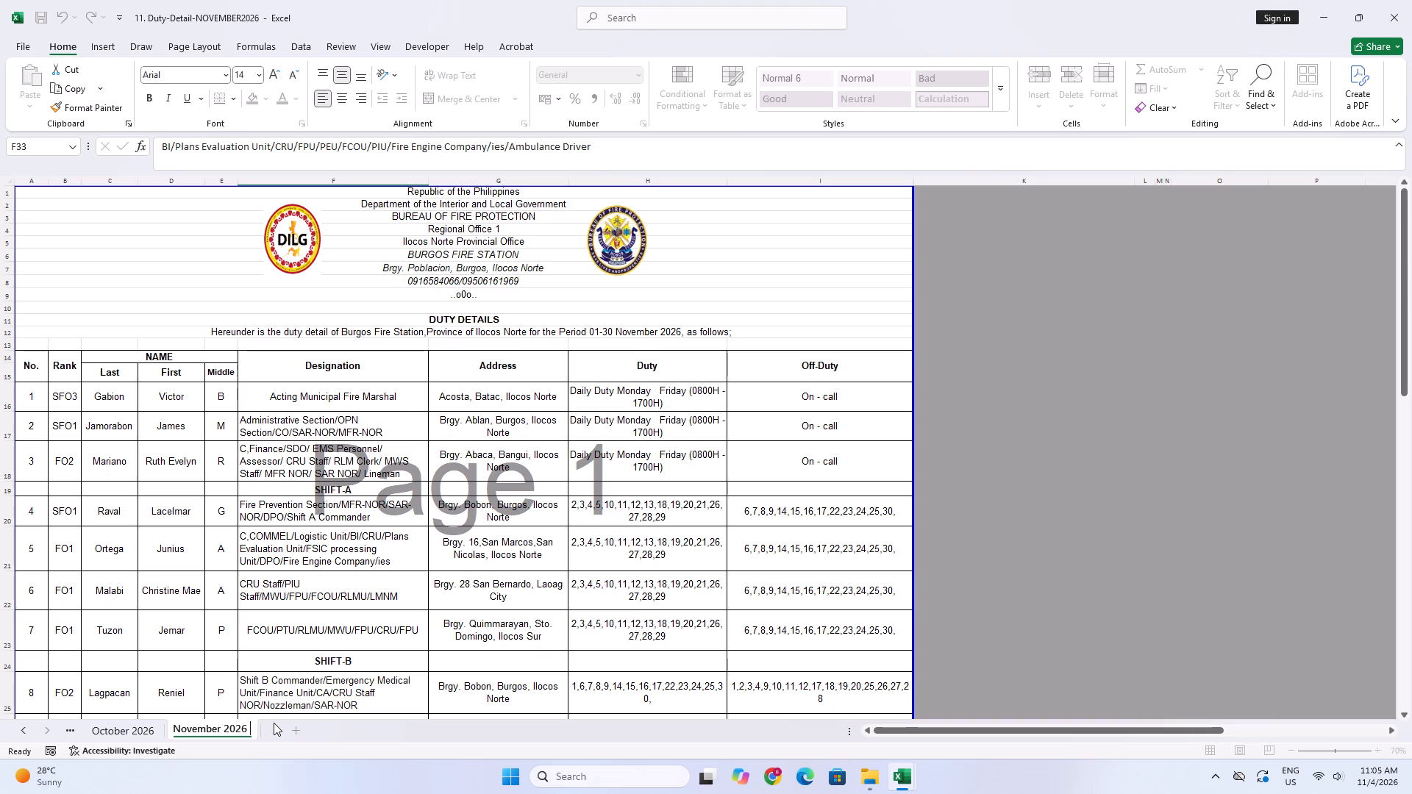
text(PACD)
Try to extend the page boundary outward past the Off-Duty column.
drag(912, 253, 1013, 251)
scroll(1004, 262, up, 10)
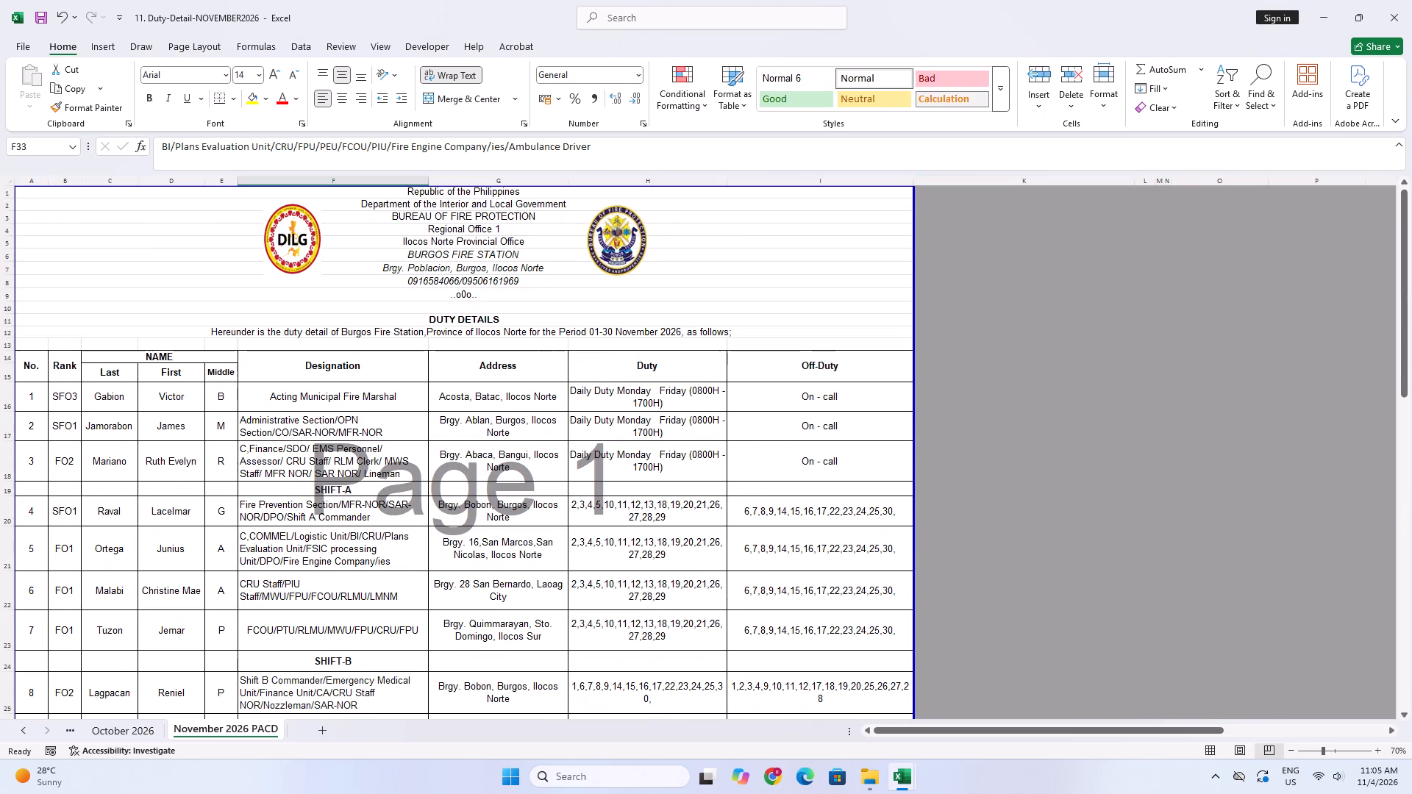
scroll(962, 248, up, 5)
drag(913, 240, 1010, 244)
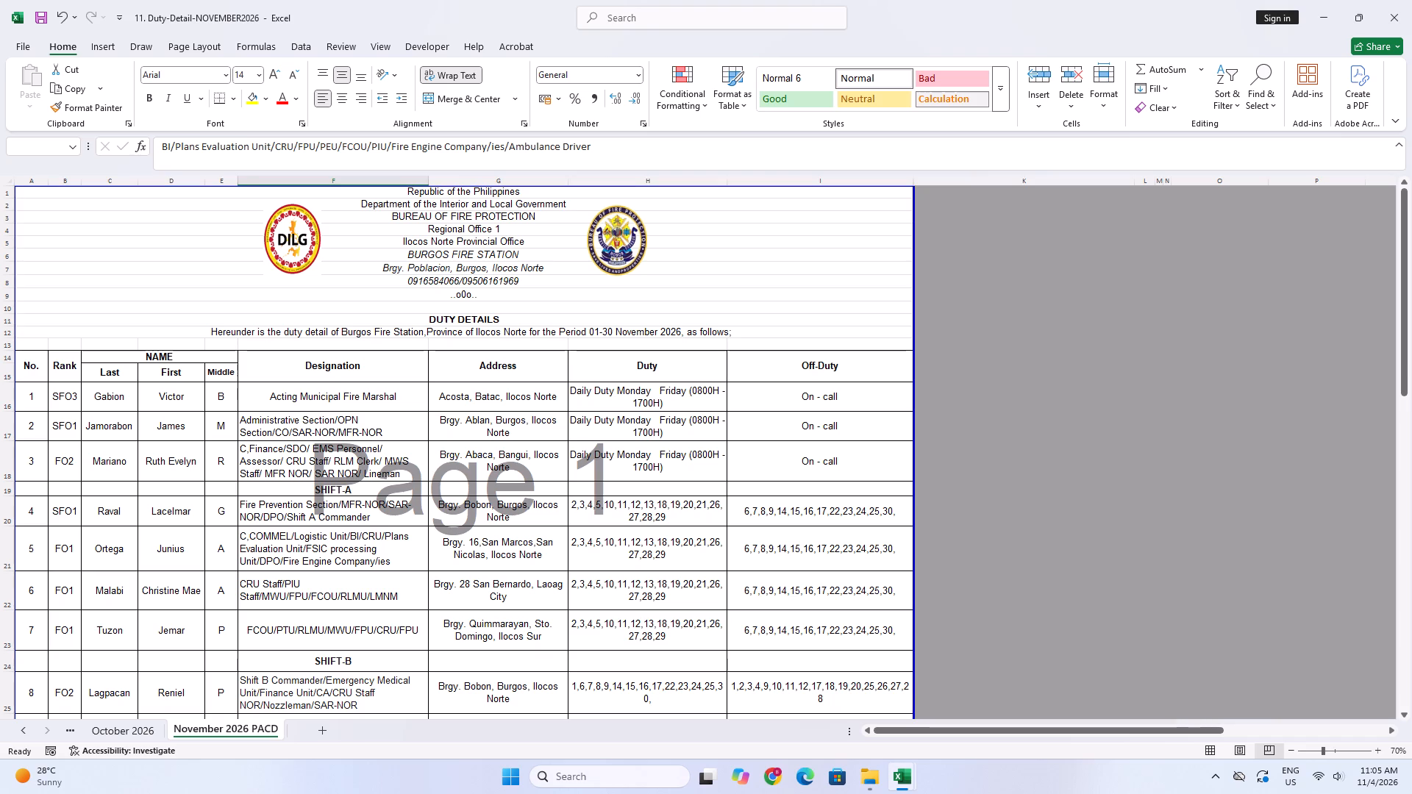
Insert a blank column between the Duty and Off-Duty columns.
click(885, 201)
click(877, 176)
click(885, 183)
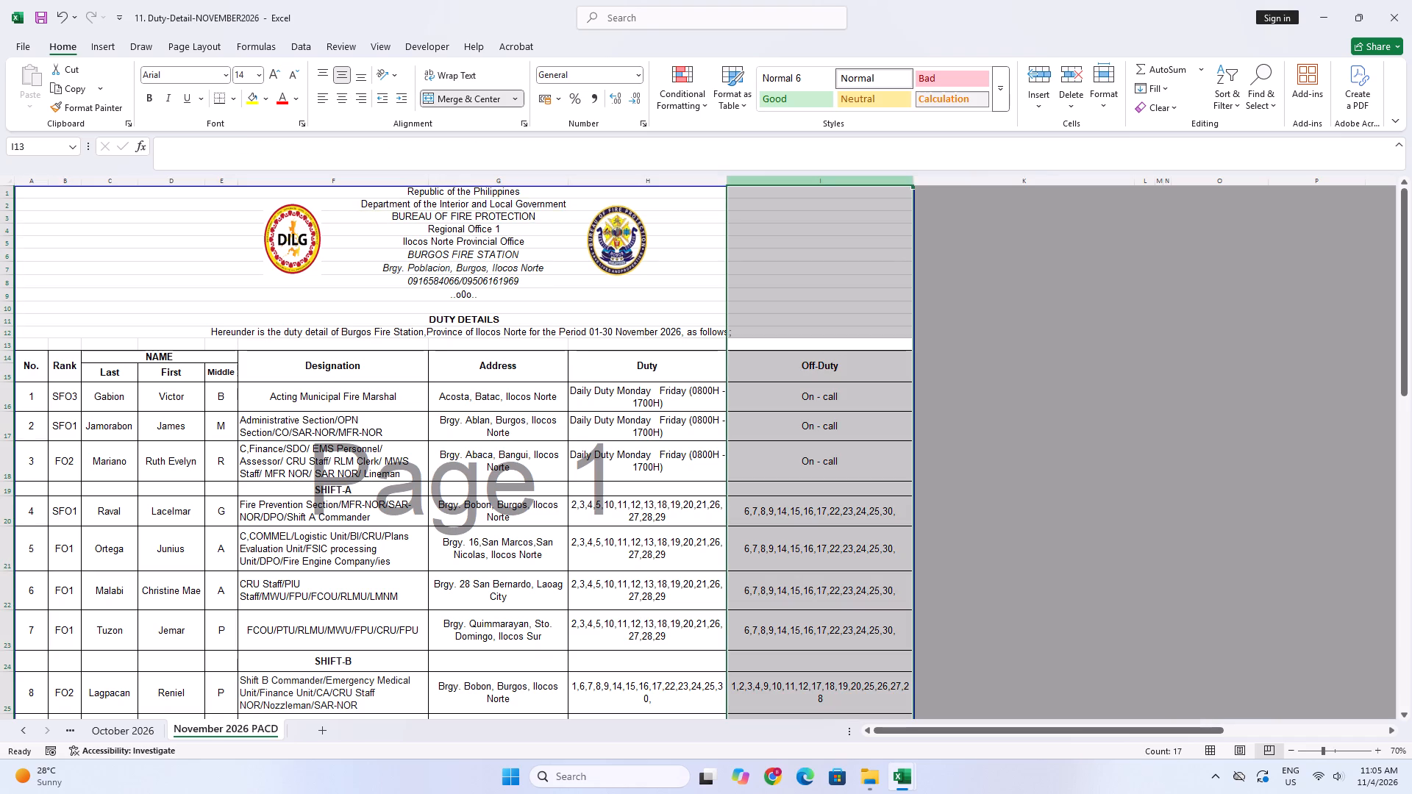
right_click(885, 183)
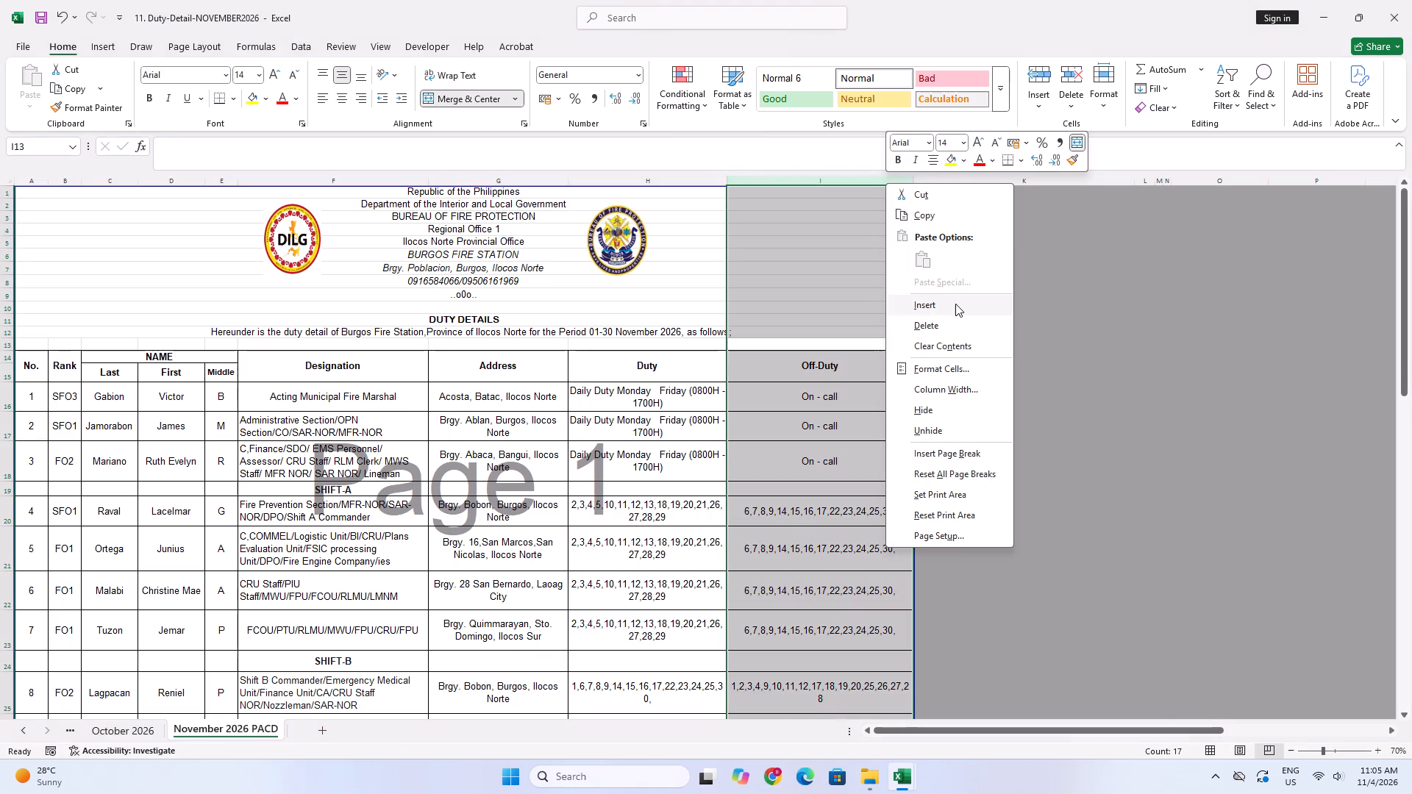
click(955, 304)
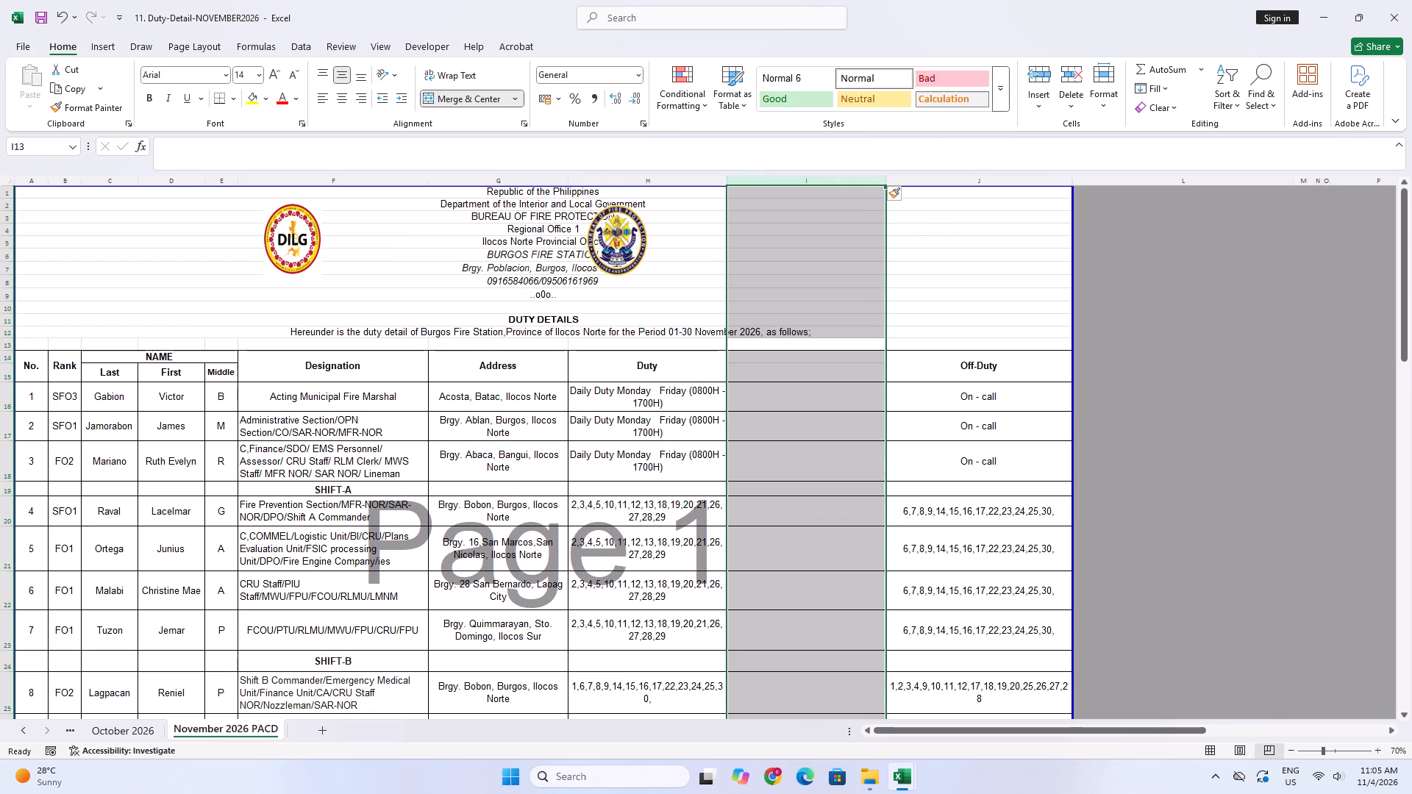
Move the whole Off-Duty column, from its header to personnel row 16, into the blank column beside Duty, starting at I14.
scroll(980, 367, down, 3)
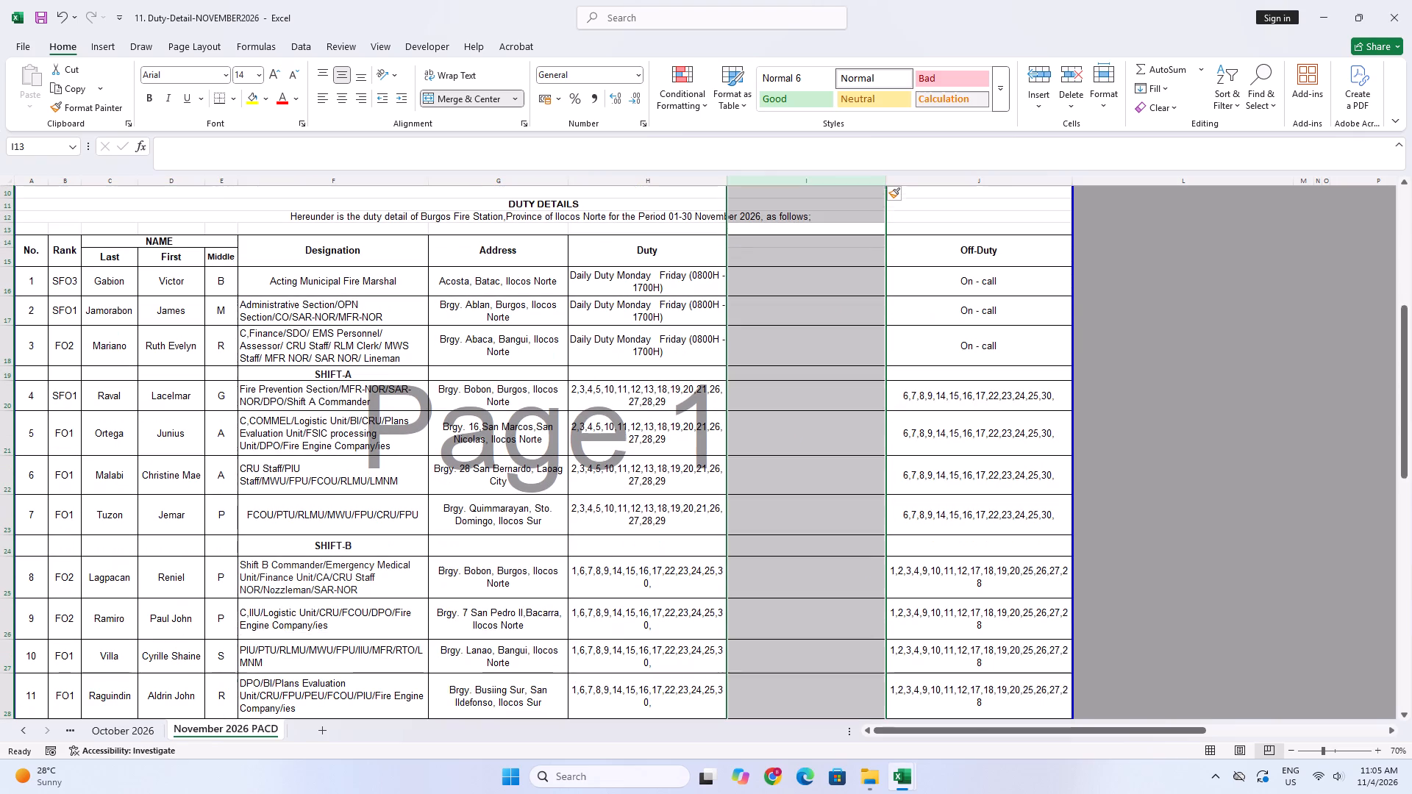
drag(980, 251, 1016, 698)
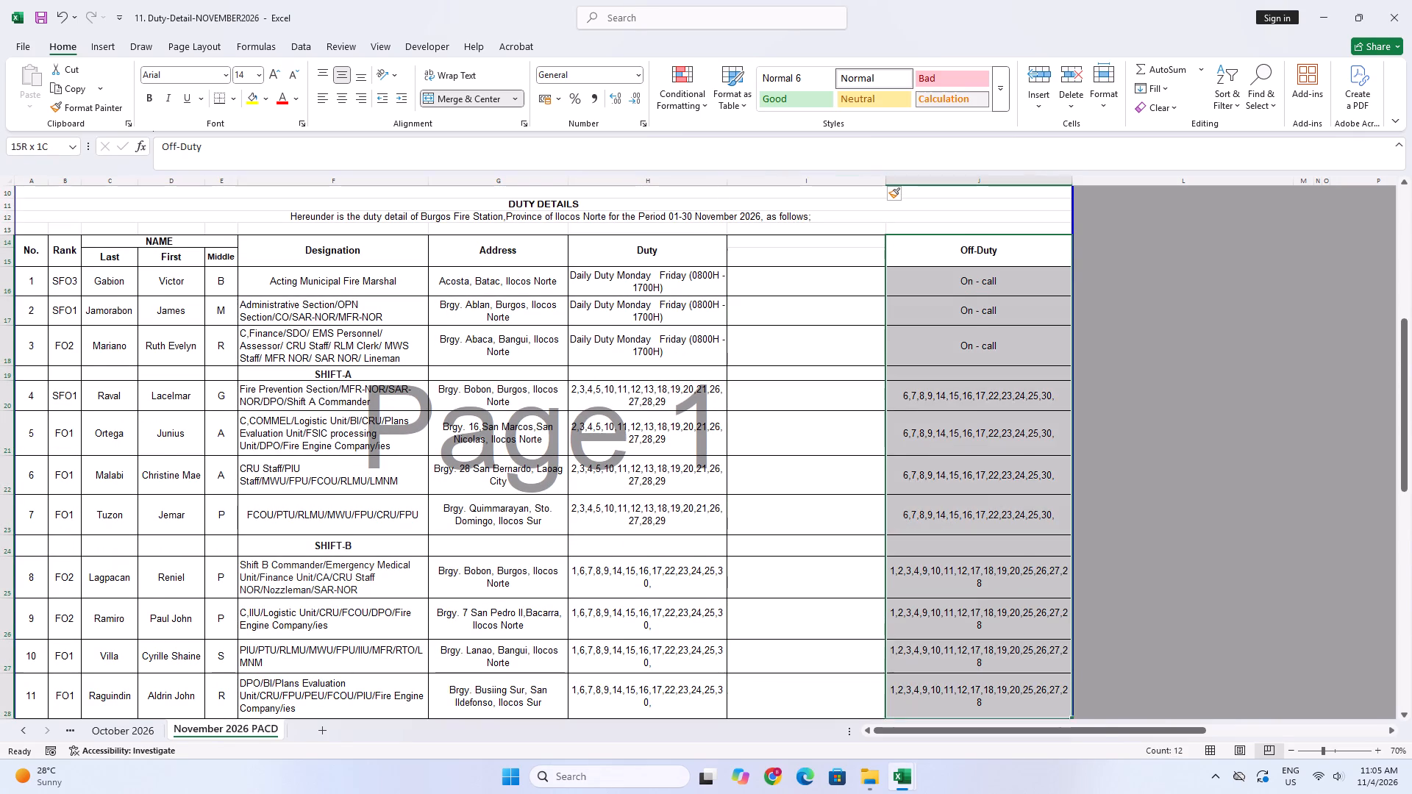
drag(1016, 698, 1002, 762)
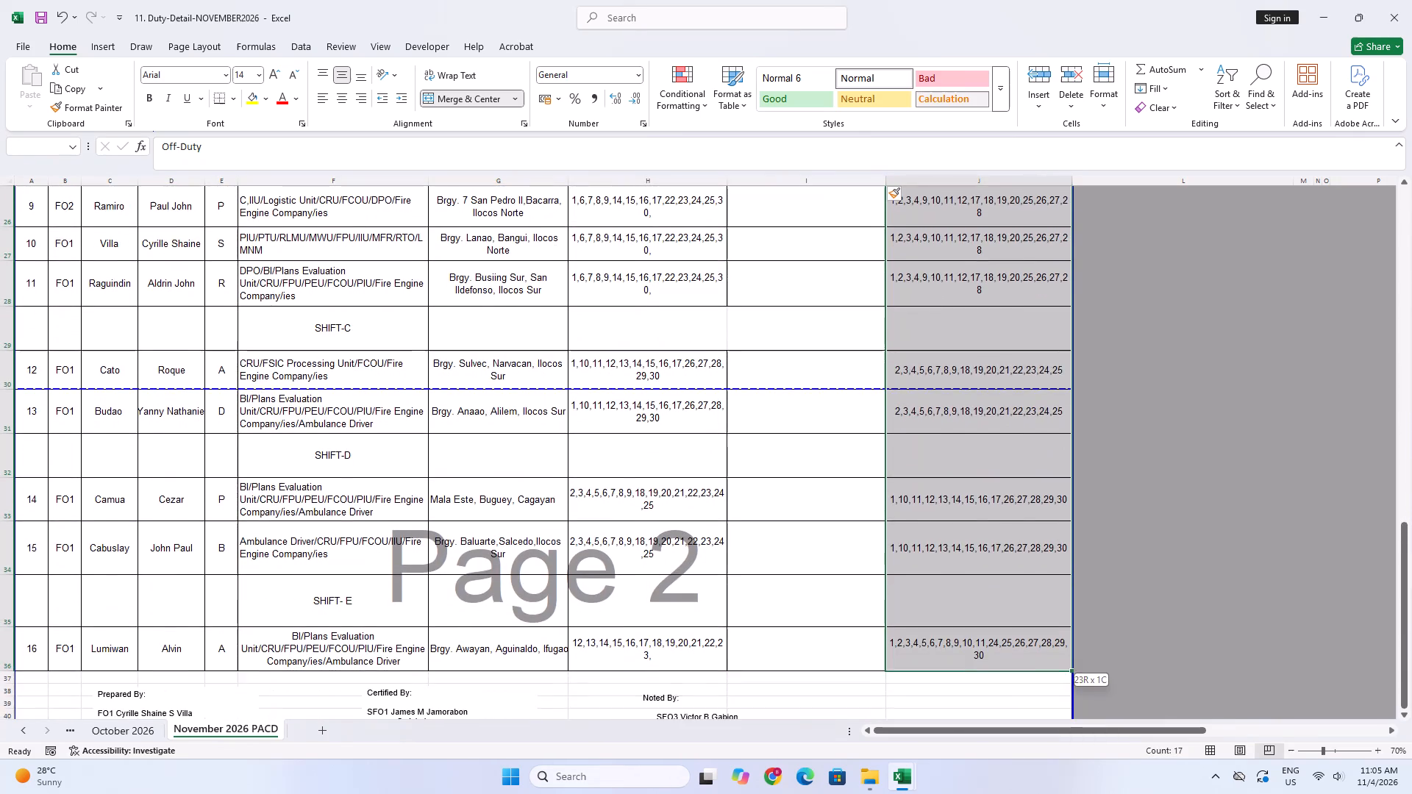
drag(1002, 762, 976, 456)
right_click(985, 407)
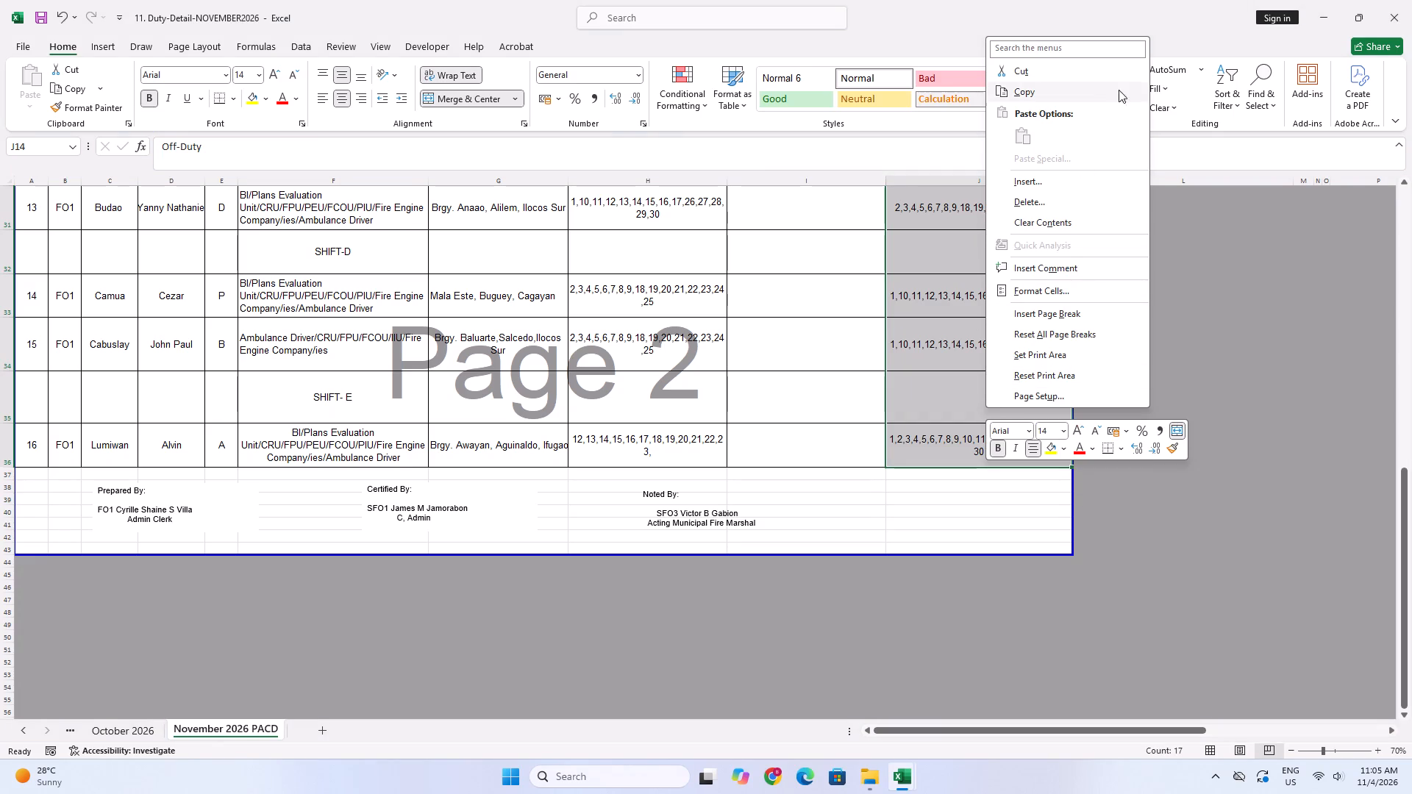
click(1086, 73)
scroll(1055, 297, up, 5)
click(860, 374)
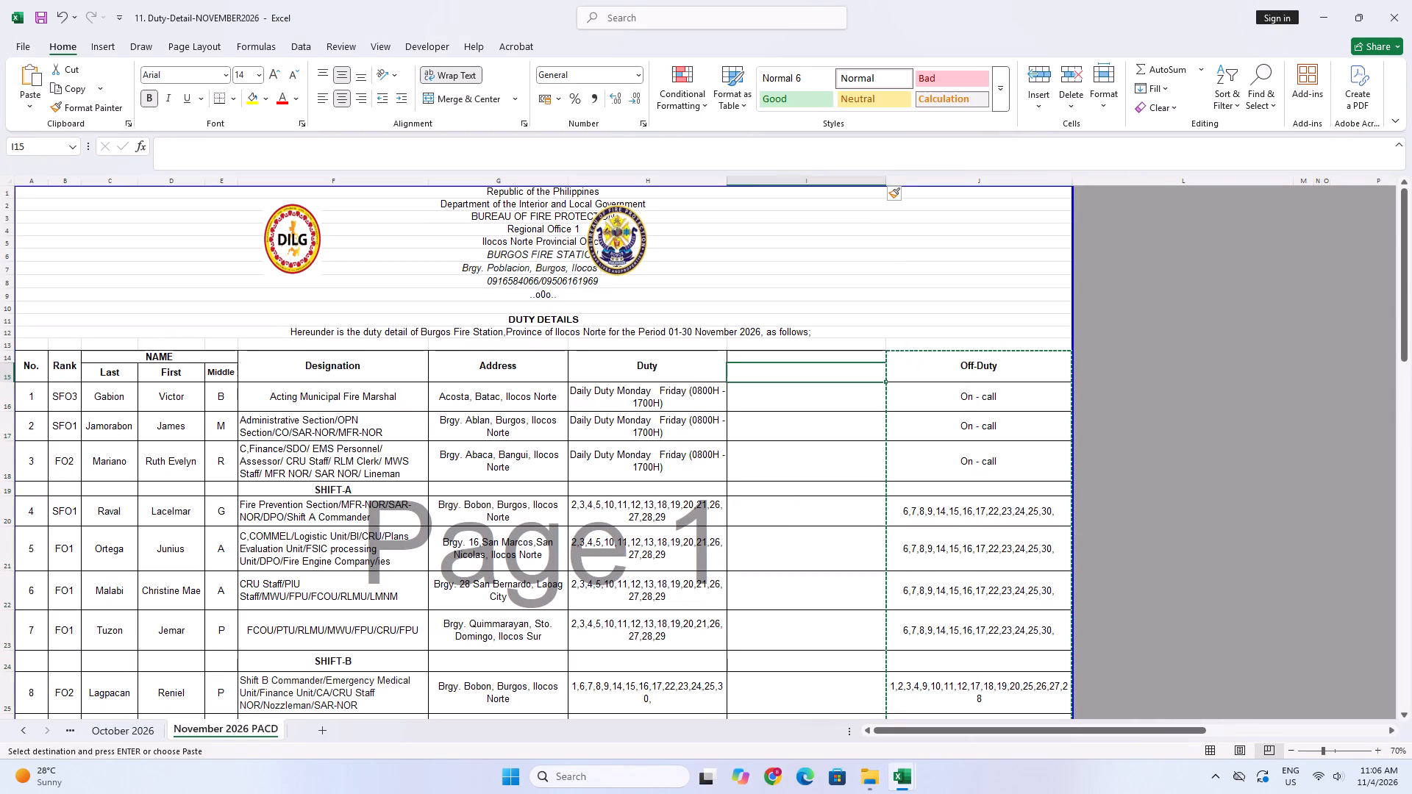
click(873, 357)
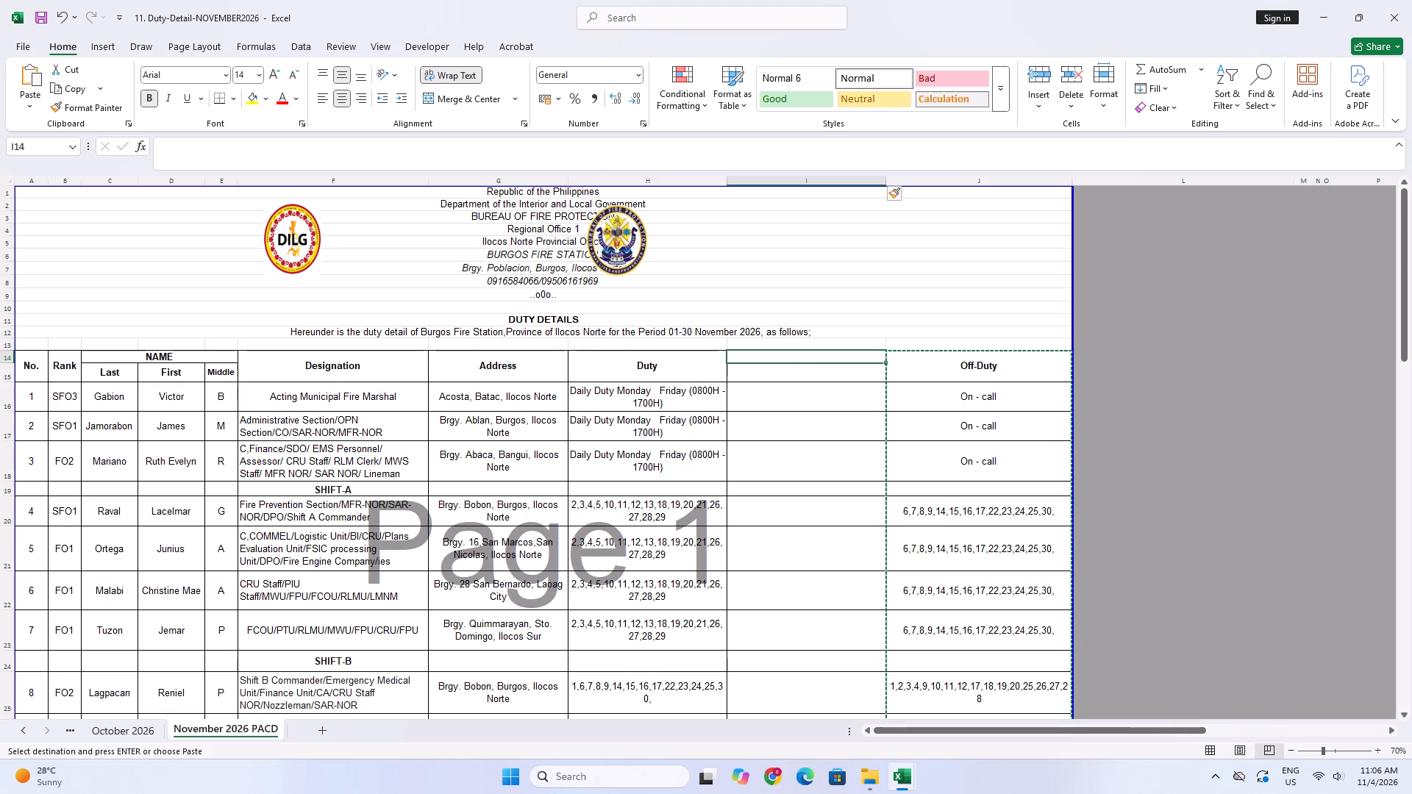
key(ctrl+v)
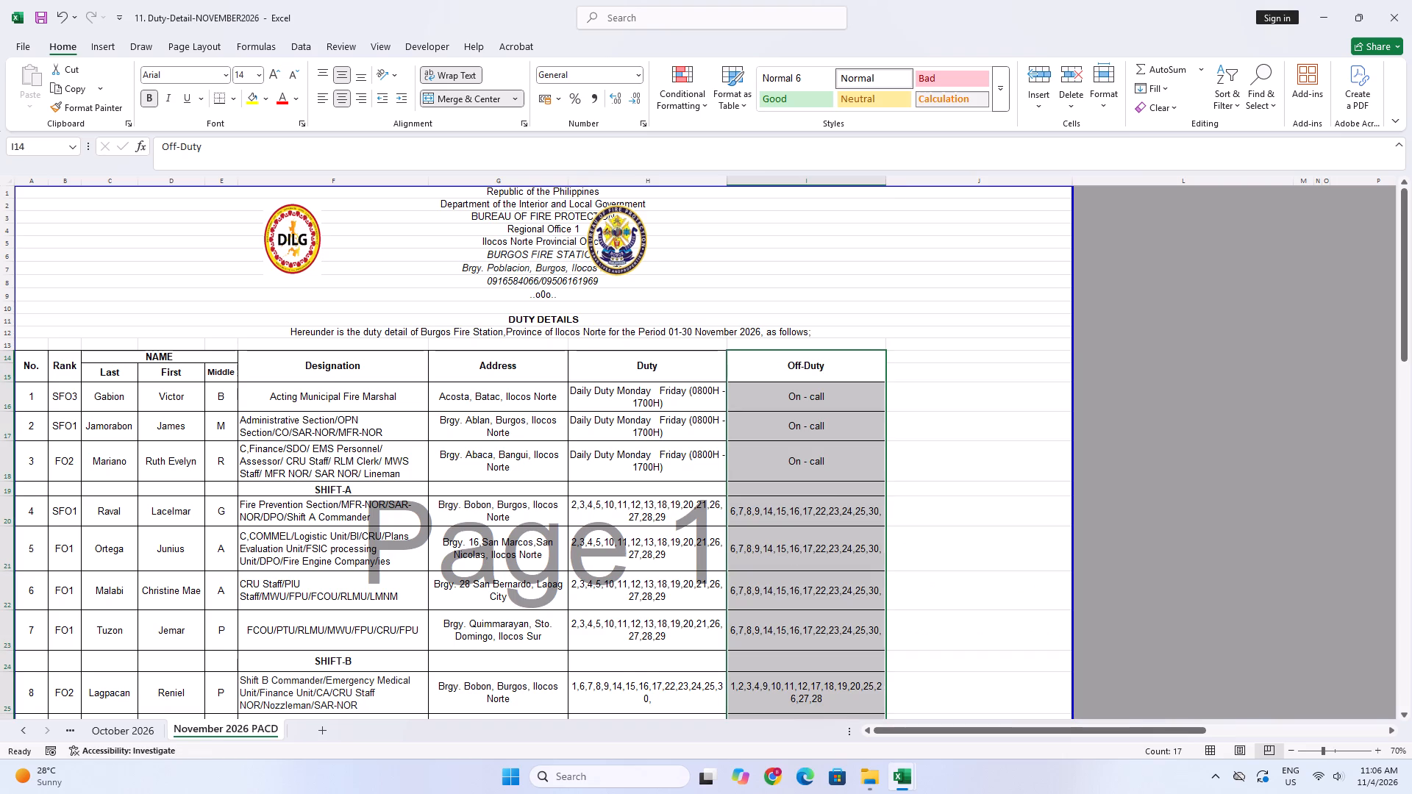
Merge and center the two empty header cells J14:J15 beside the Off-Duty header.
drag(934, 359, 968, 468)
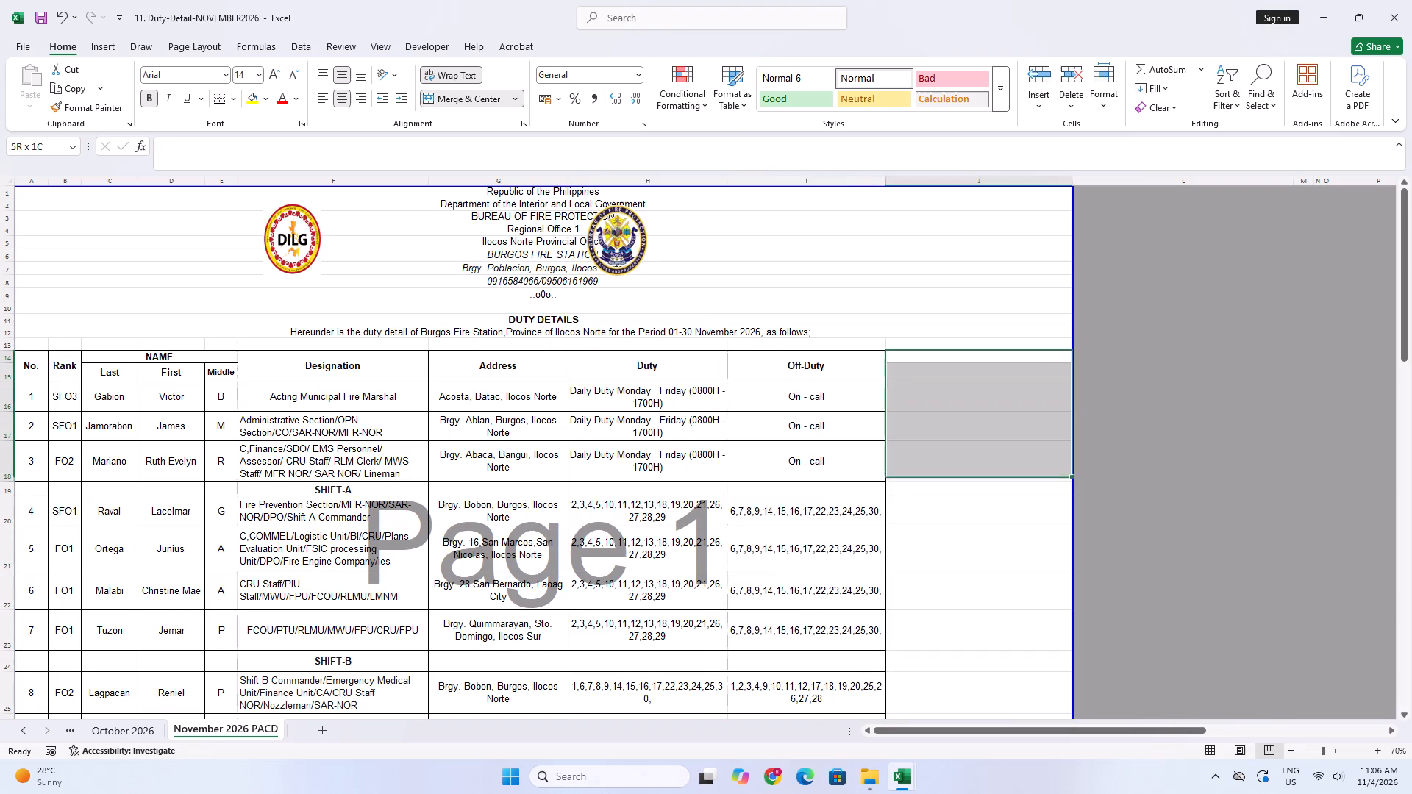
drag(968, 468, 971, 364)
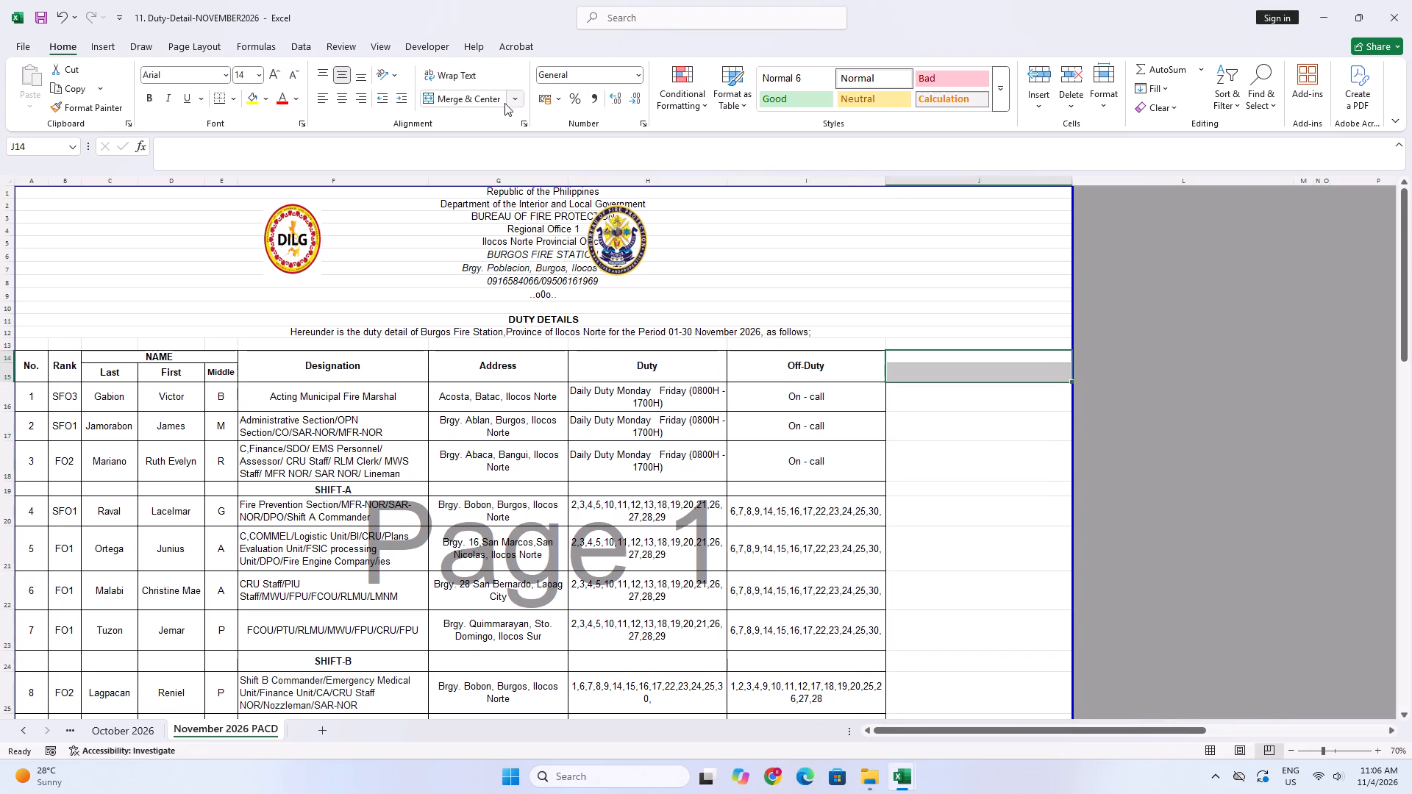
click(443, 98)
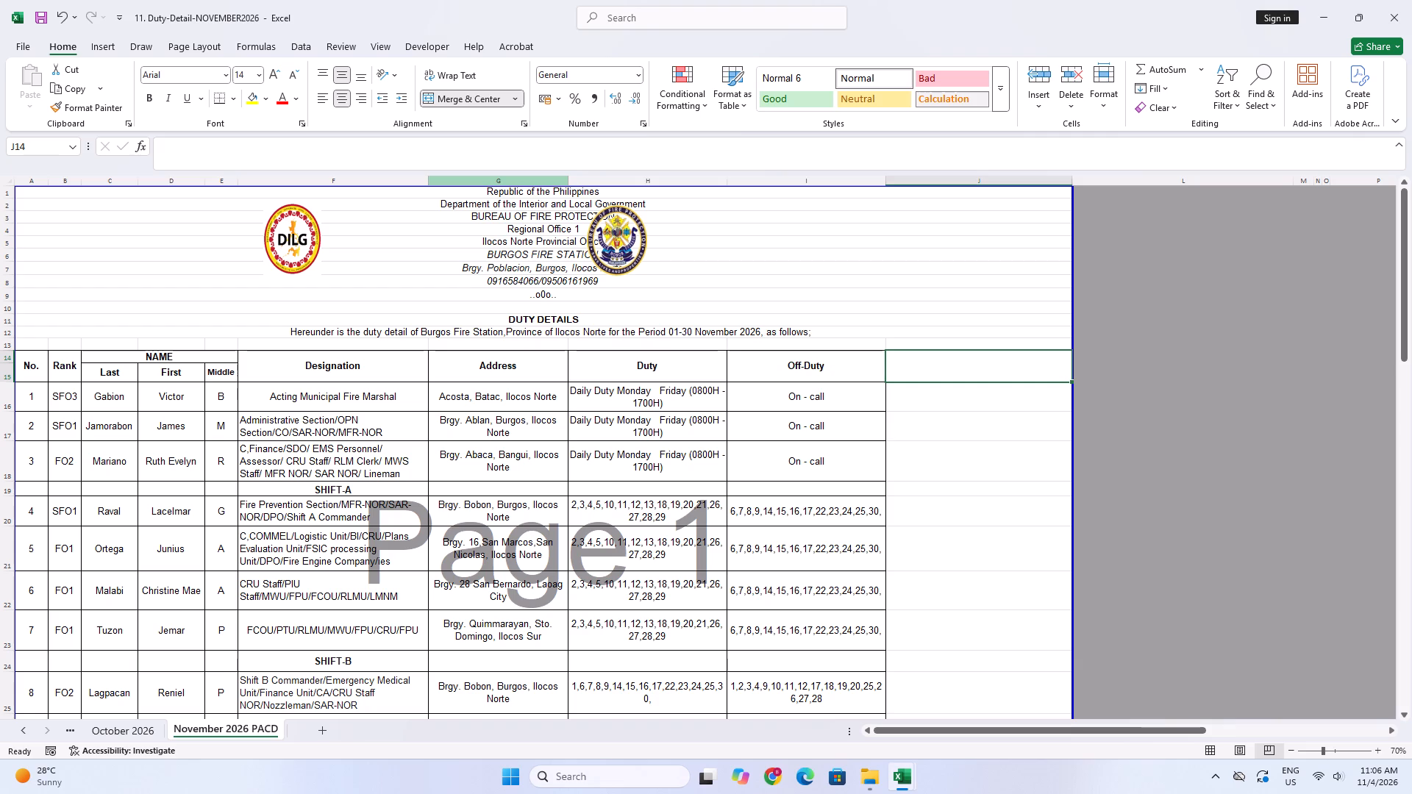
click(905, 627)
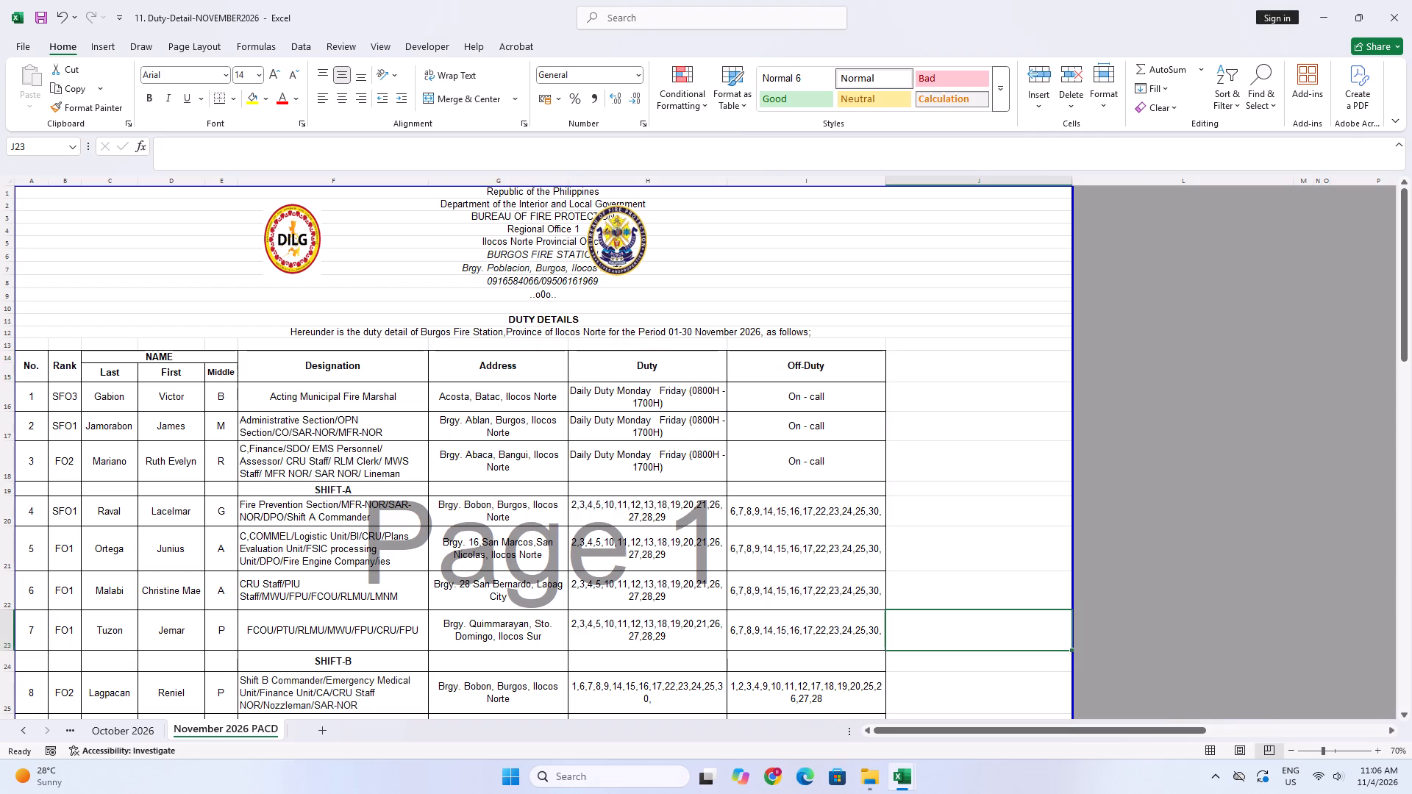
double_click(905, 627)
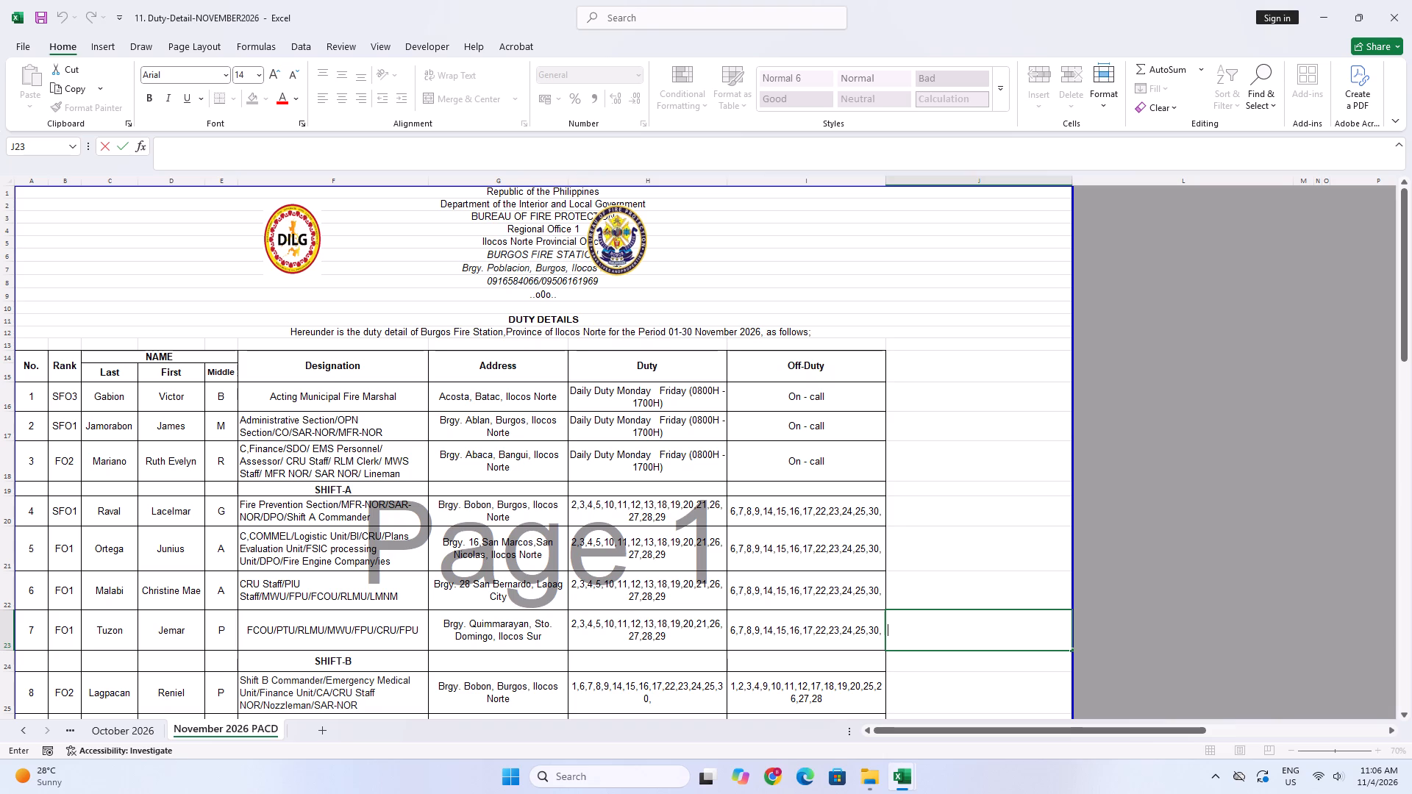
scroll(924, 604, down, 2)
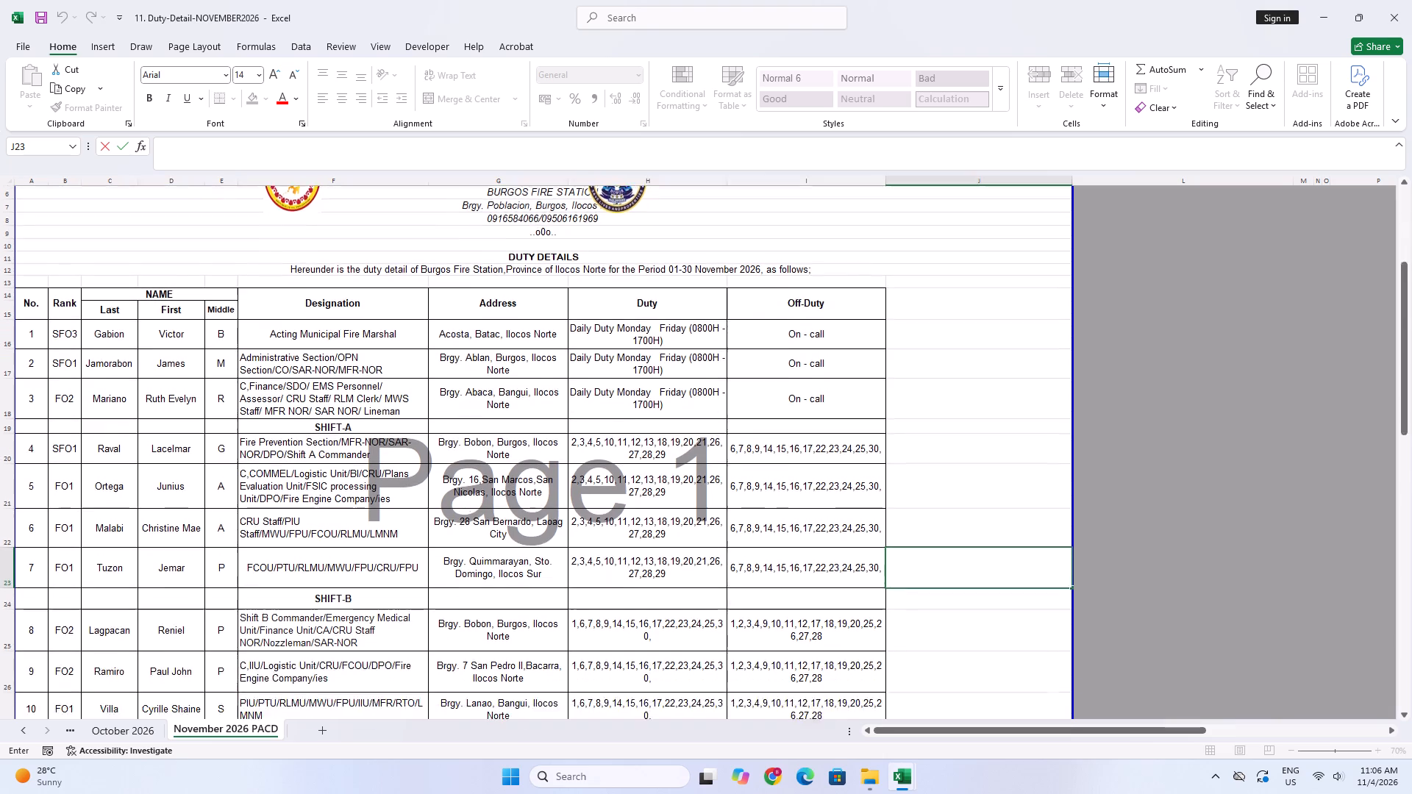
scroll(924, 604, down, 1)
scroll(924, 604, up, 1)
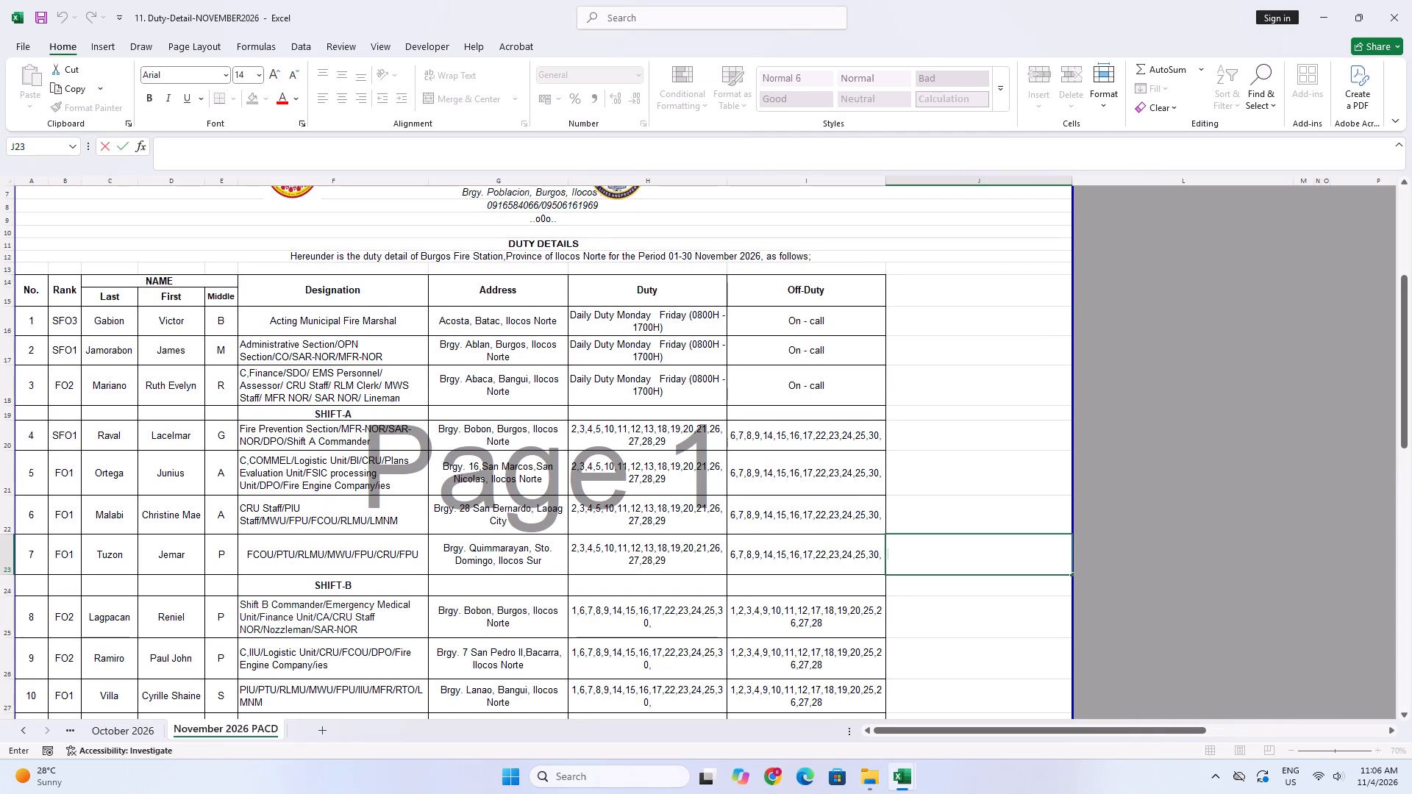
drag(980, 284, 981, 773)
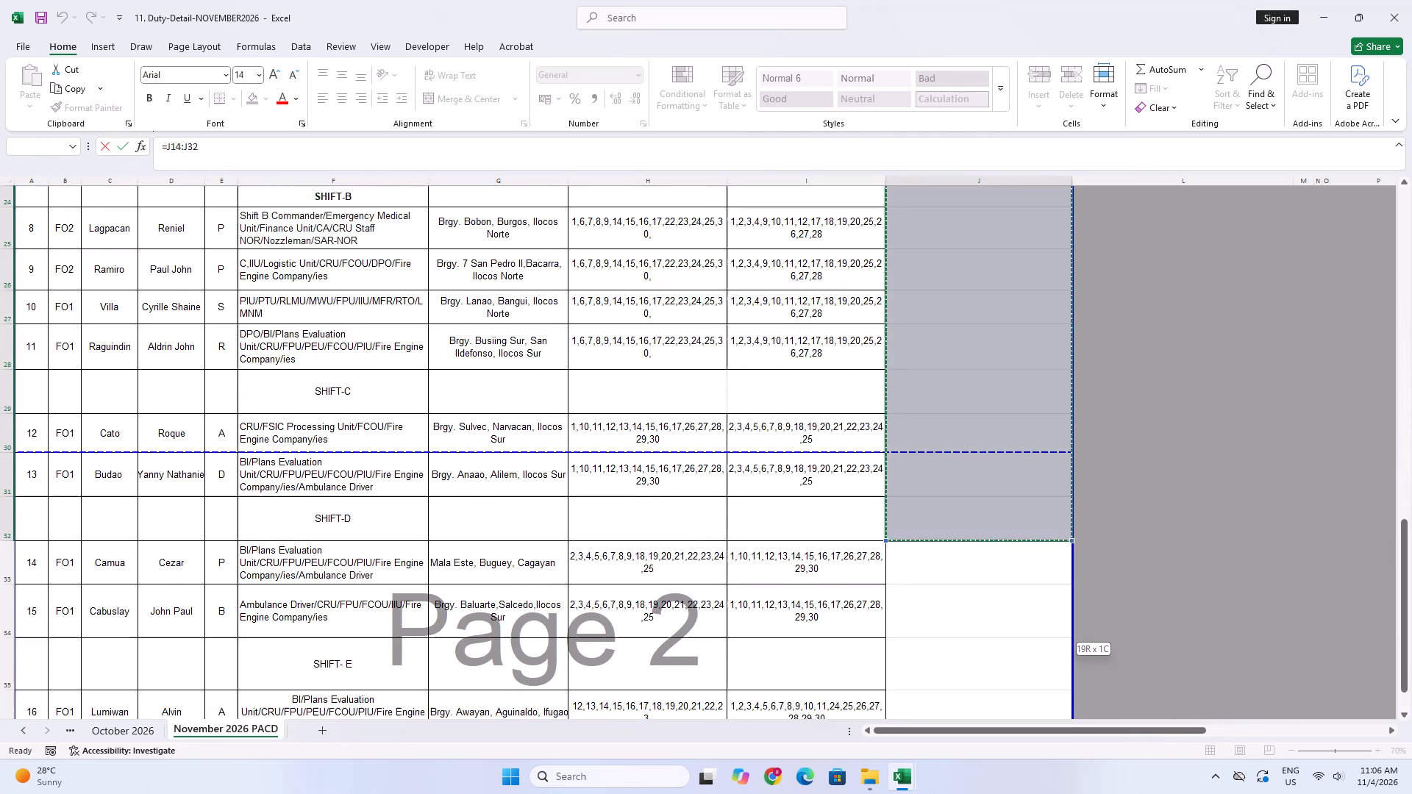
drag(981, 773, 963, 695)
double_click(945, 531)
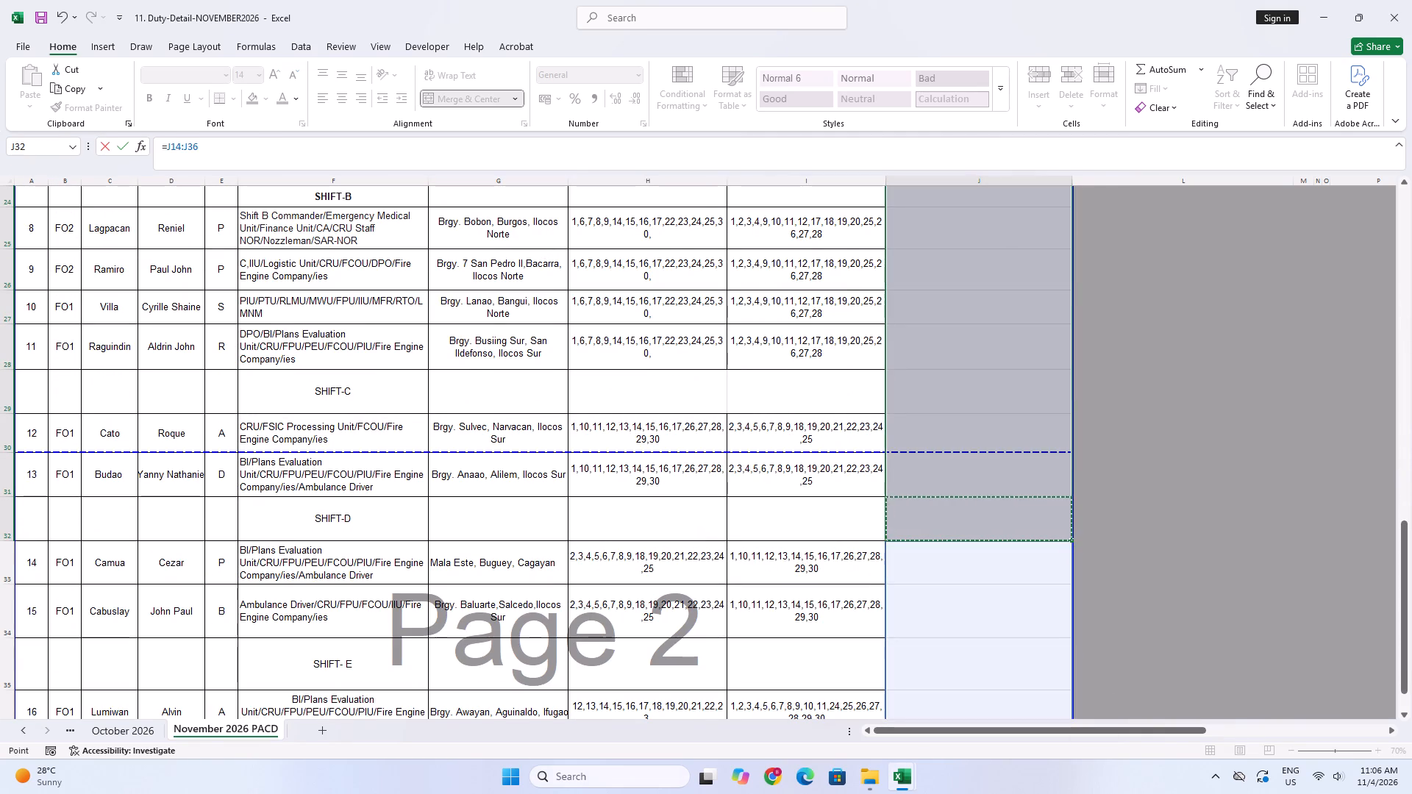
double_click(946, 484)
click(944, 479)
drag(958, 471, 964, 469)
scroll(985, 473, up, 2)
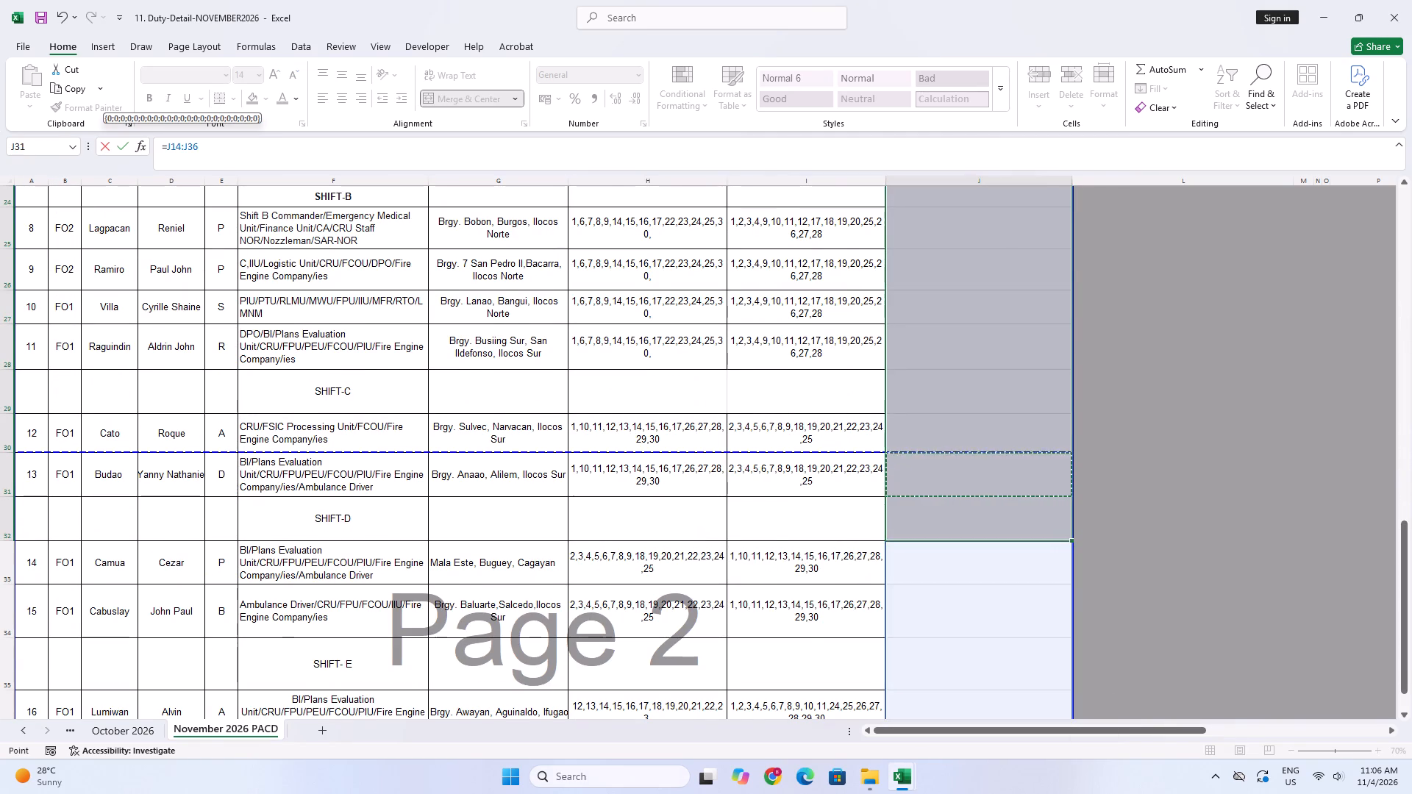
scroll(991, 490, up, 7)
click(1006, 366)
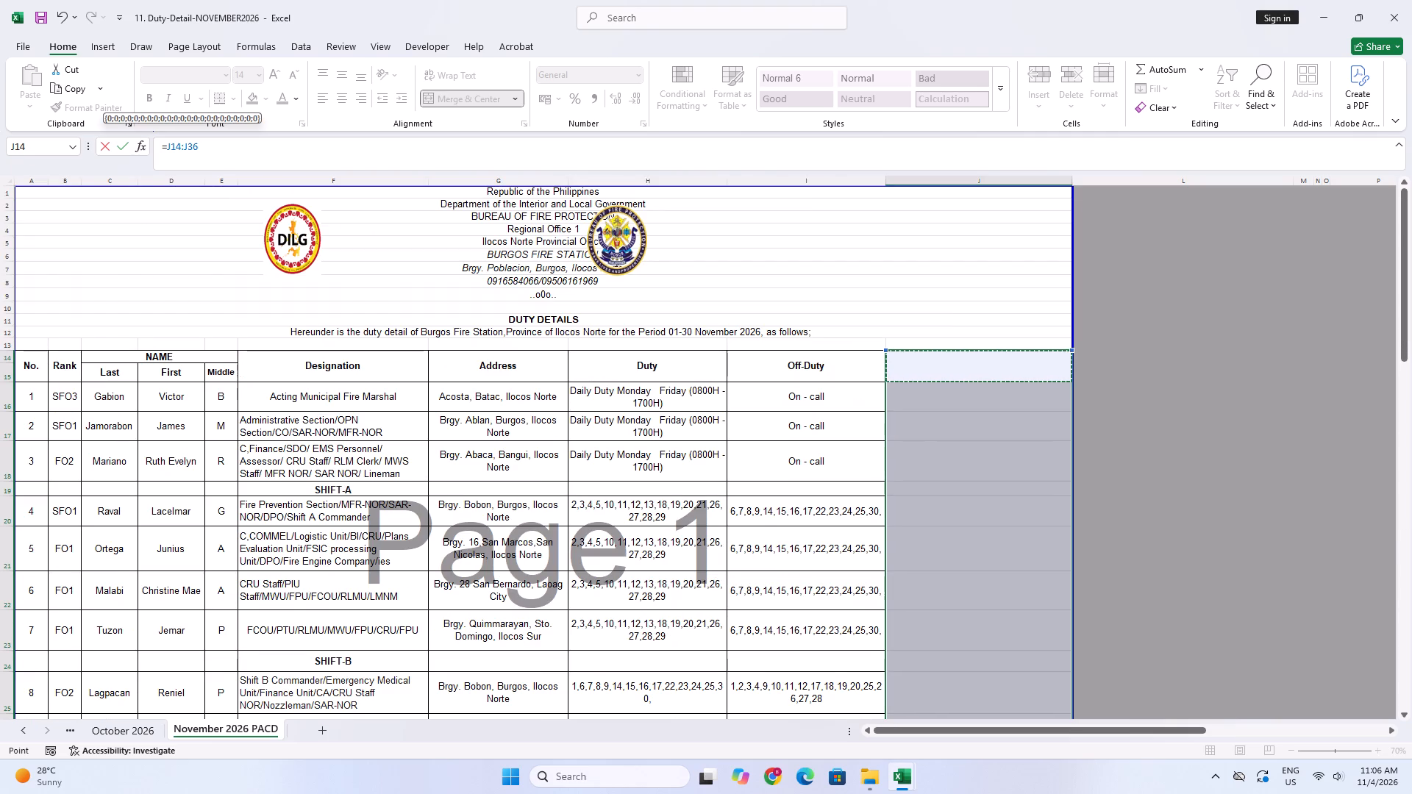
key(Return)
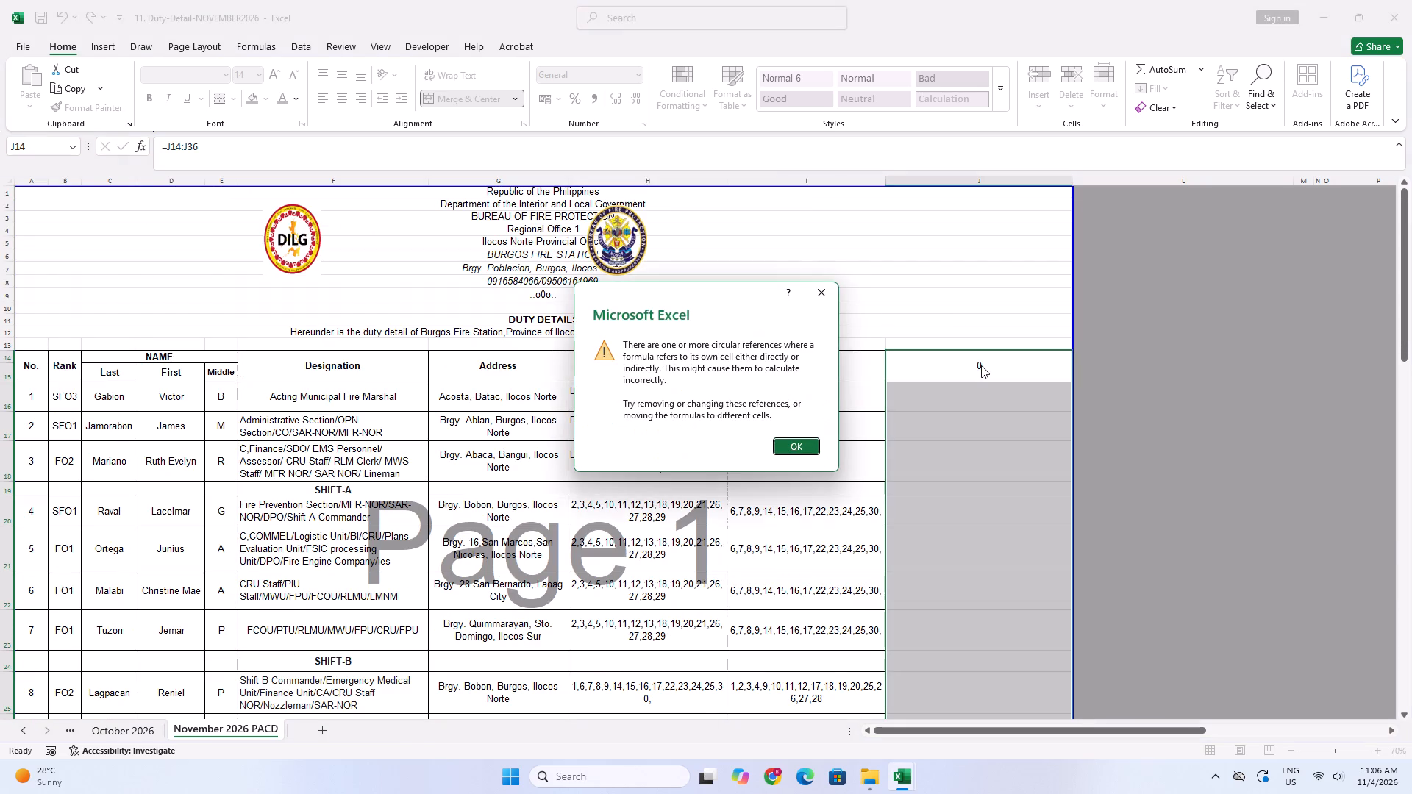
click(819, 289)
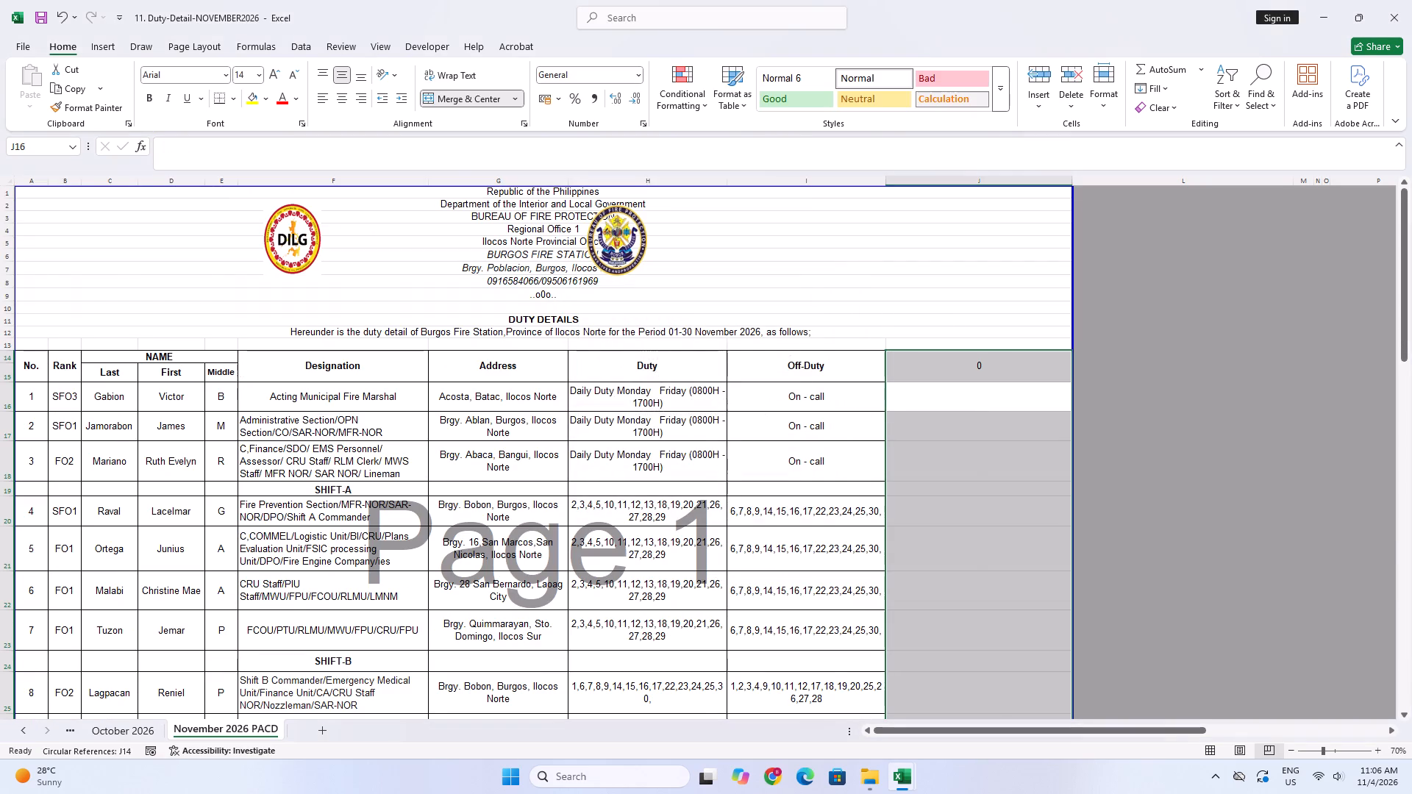
Apply all borders to the new column beside Off-Duty, from header cell J14 through personnel row 16 (J36).
click(966, 406)
drag(976, 371, 991, 389)
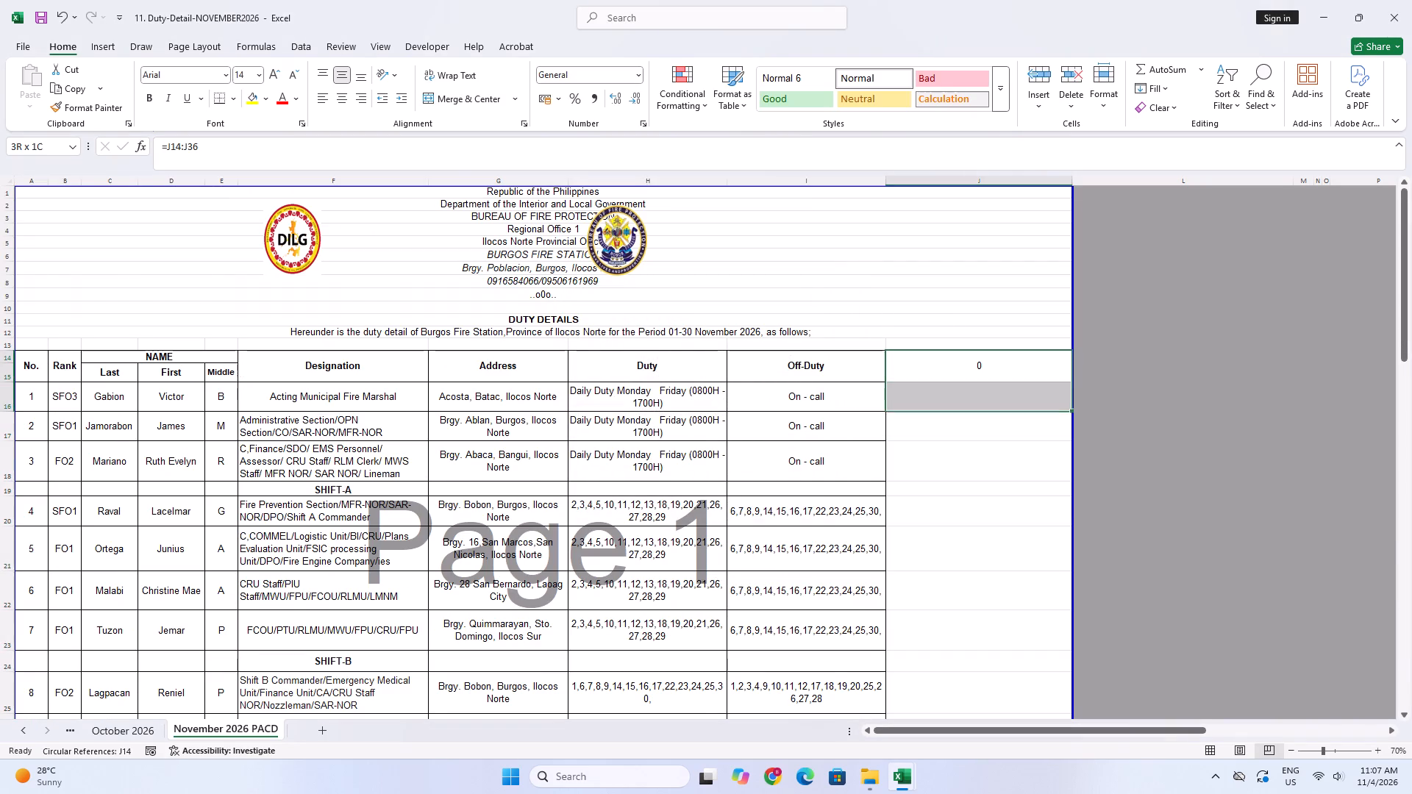
drag(991, 389, 999, 777)
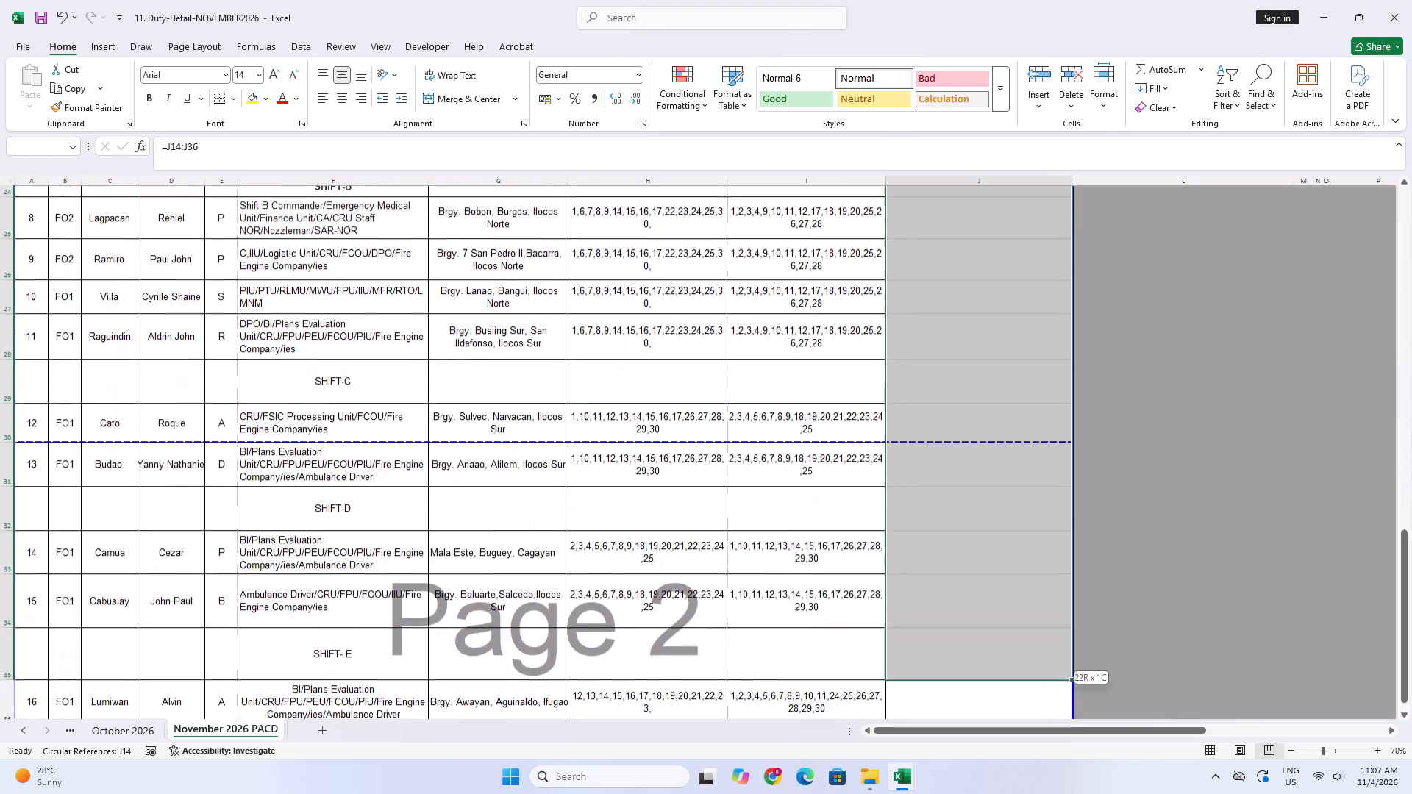
drag(999, 777, 962, 586)
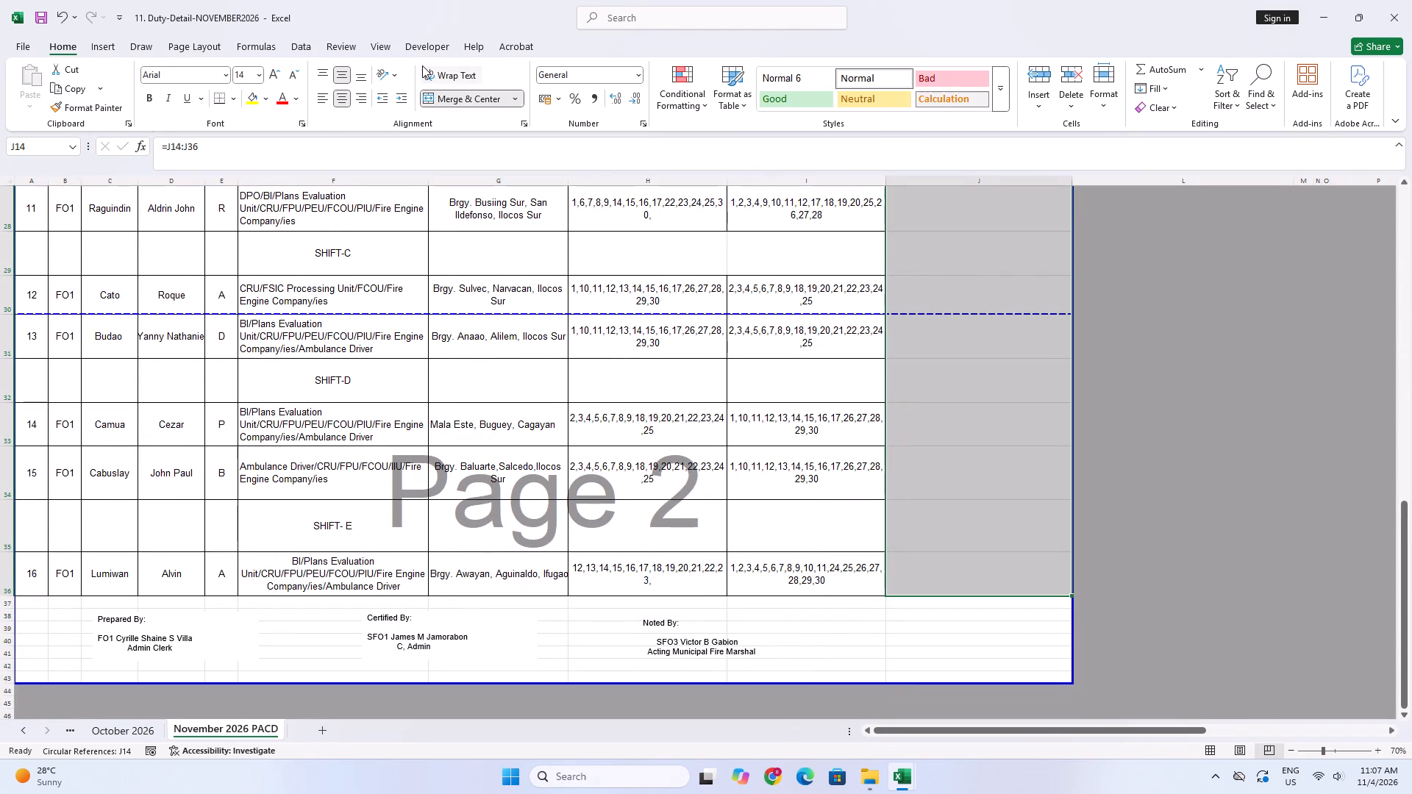
click(230, 101)
click(244, 247)
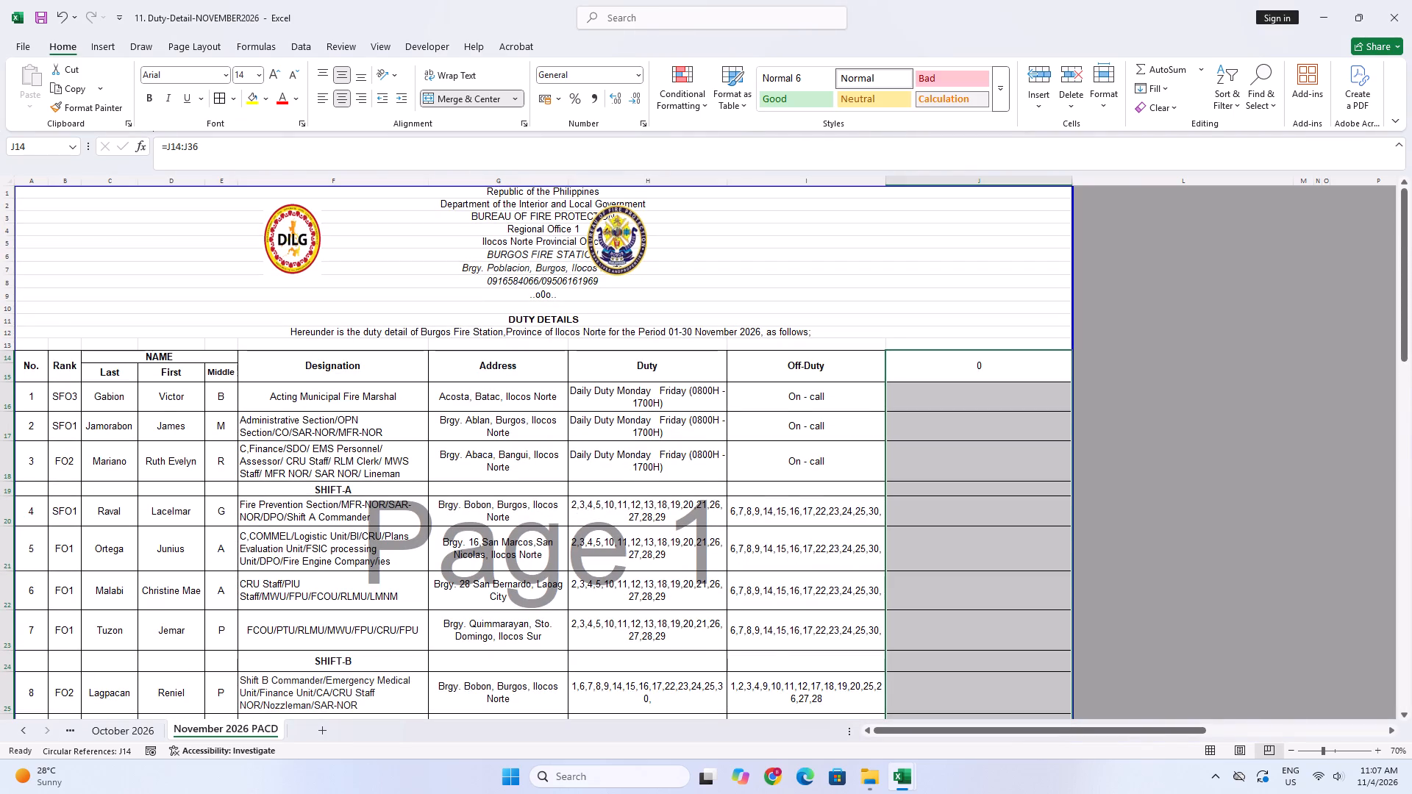
Enter DUTY PACD as the header of the new column beside Off-Duty, in merged cell J14.
scroll(1009, 465, down, 8)
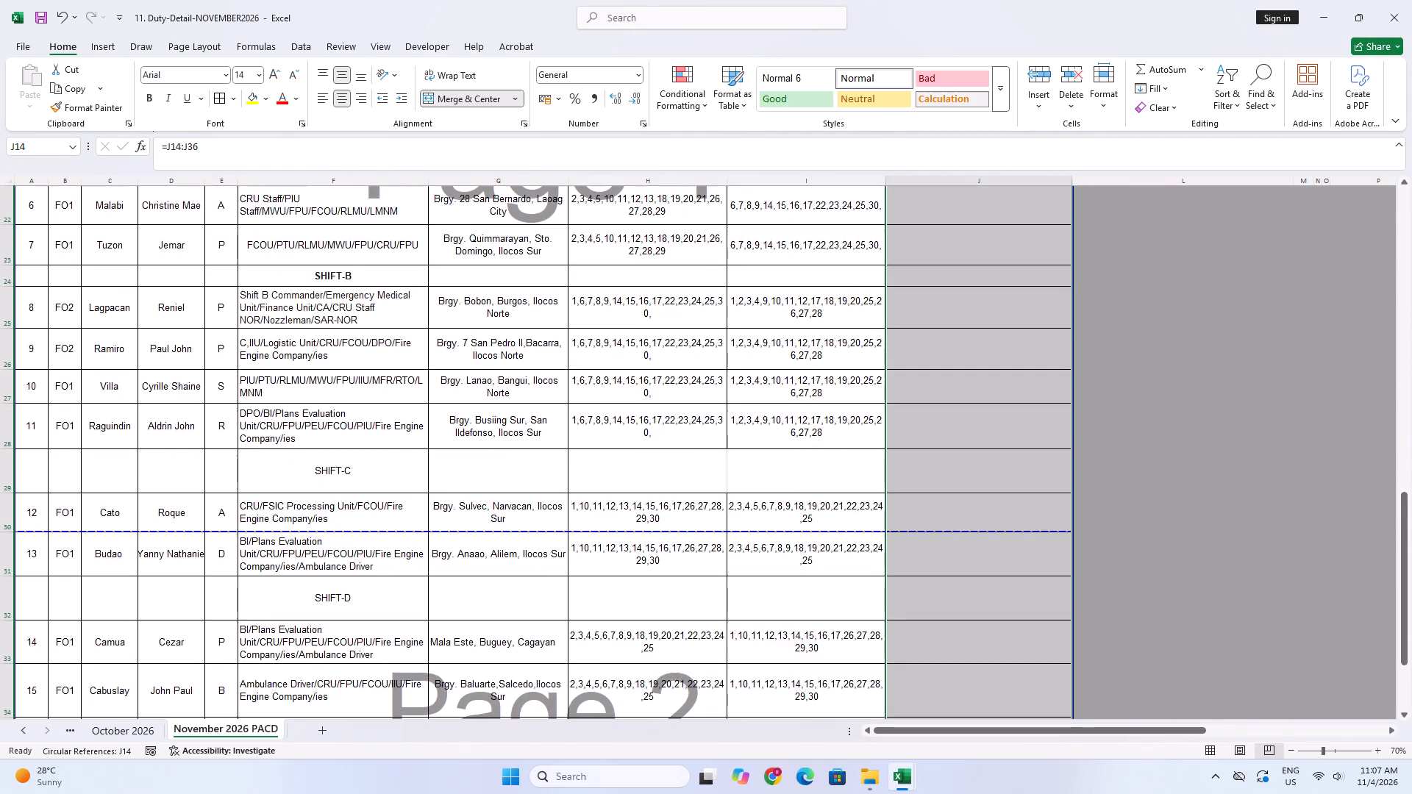
scroll(1005, 469, down, 3)
scroll(1005, 469, up, 11)
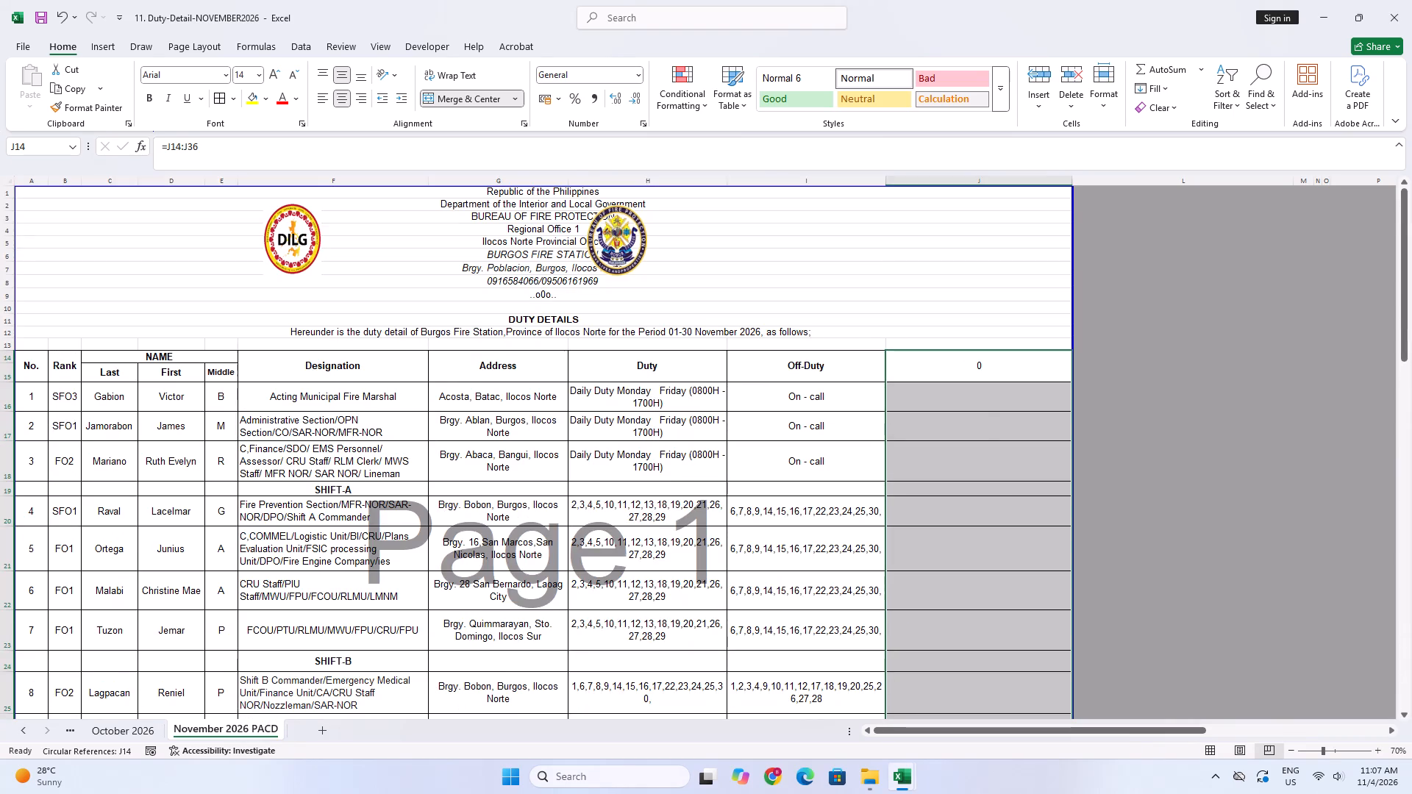
click(971, 368)
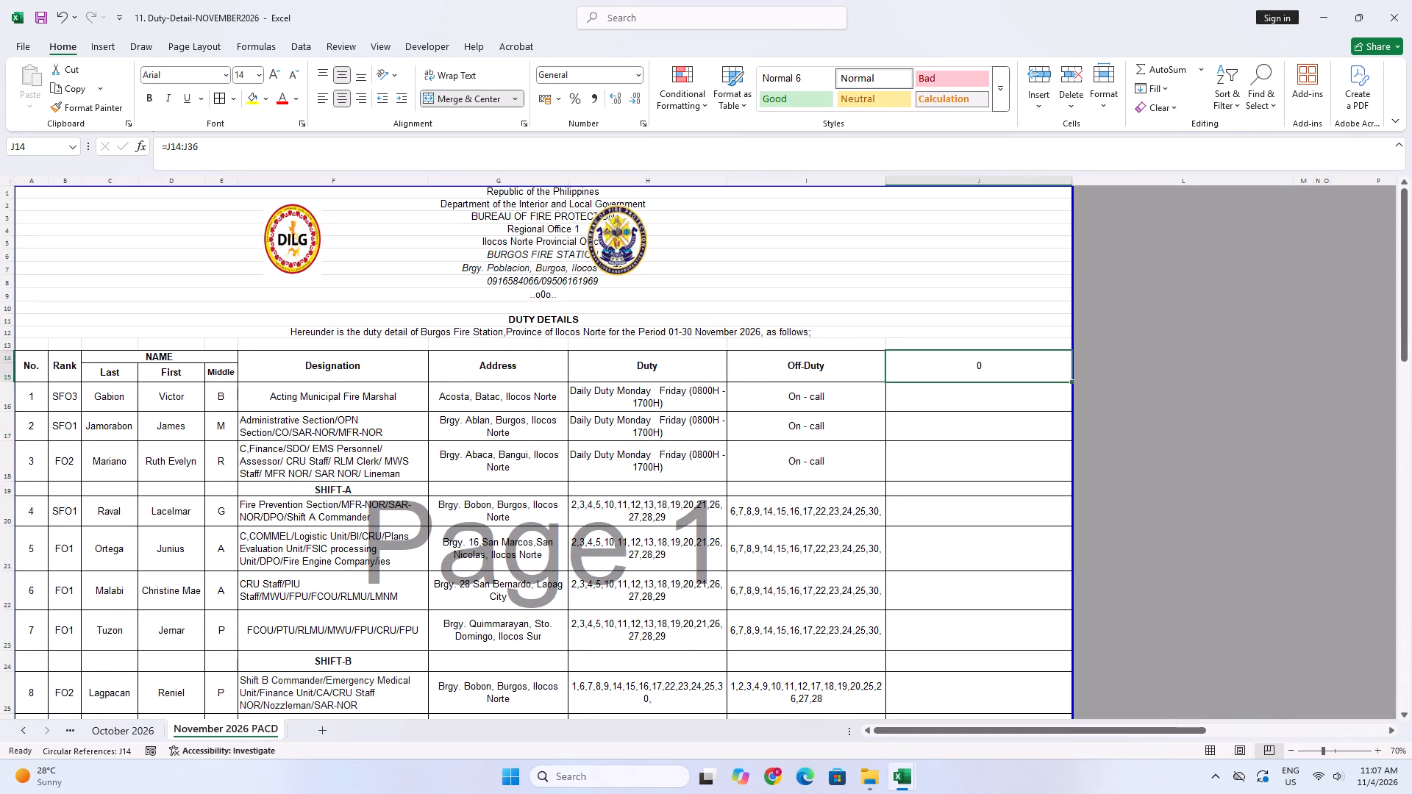
key(d)
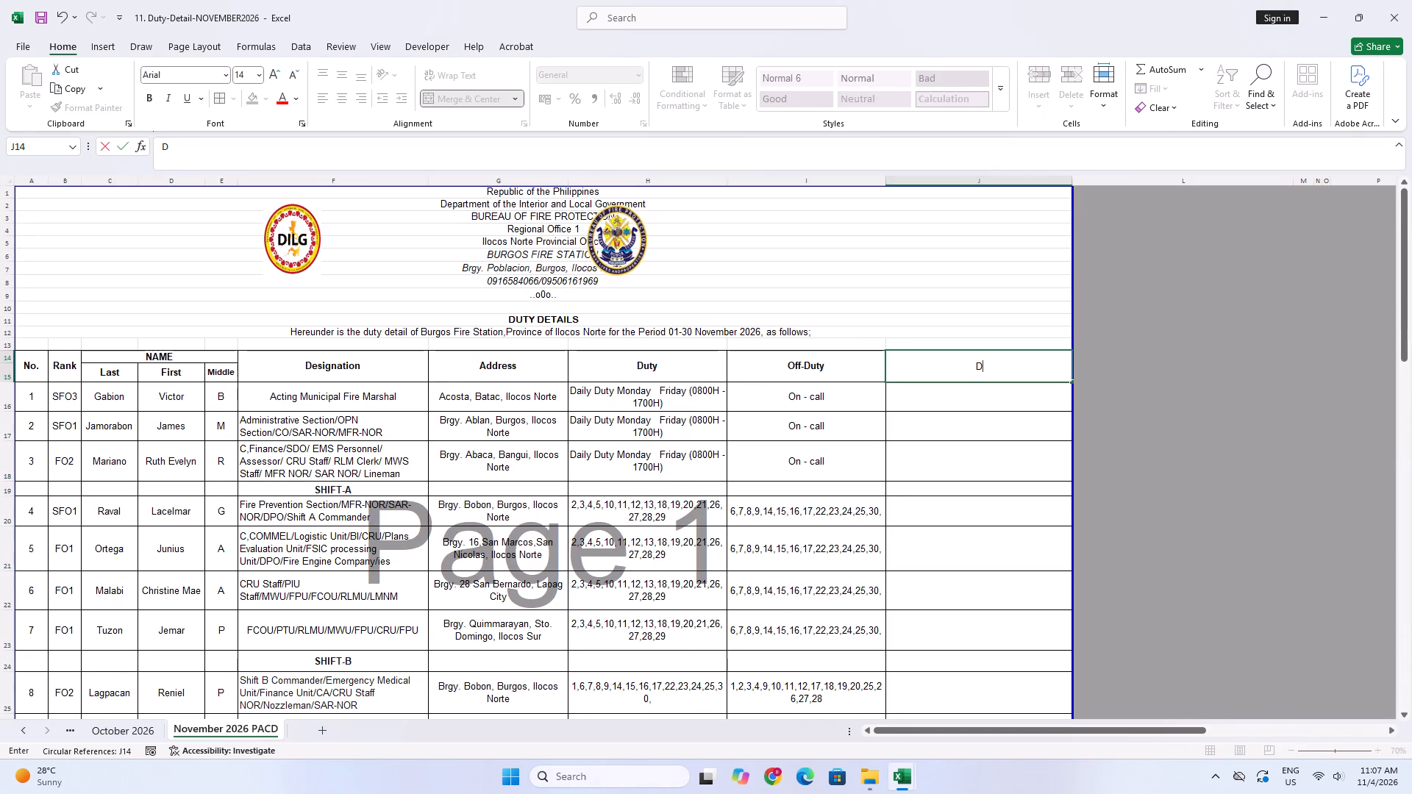
text(UTY P)
text(AC)
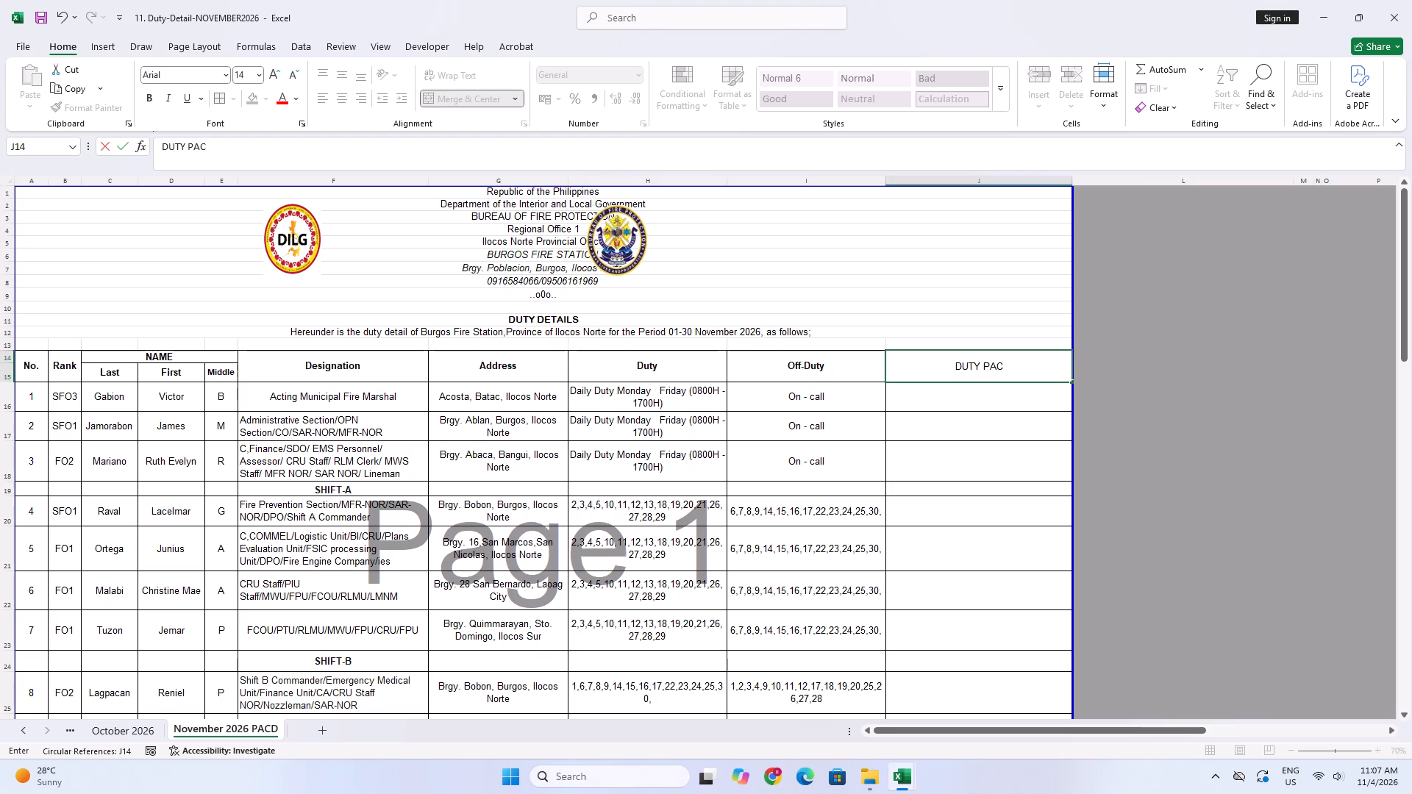
key(d)
Switch to File Explorer, search the Desktop folder for PACD, and clear the search.
click(869, 775)
click(1035, 693)
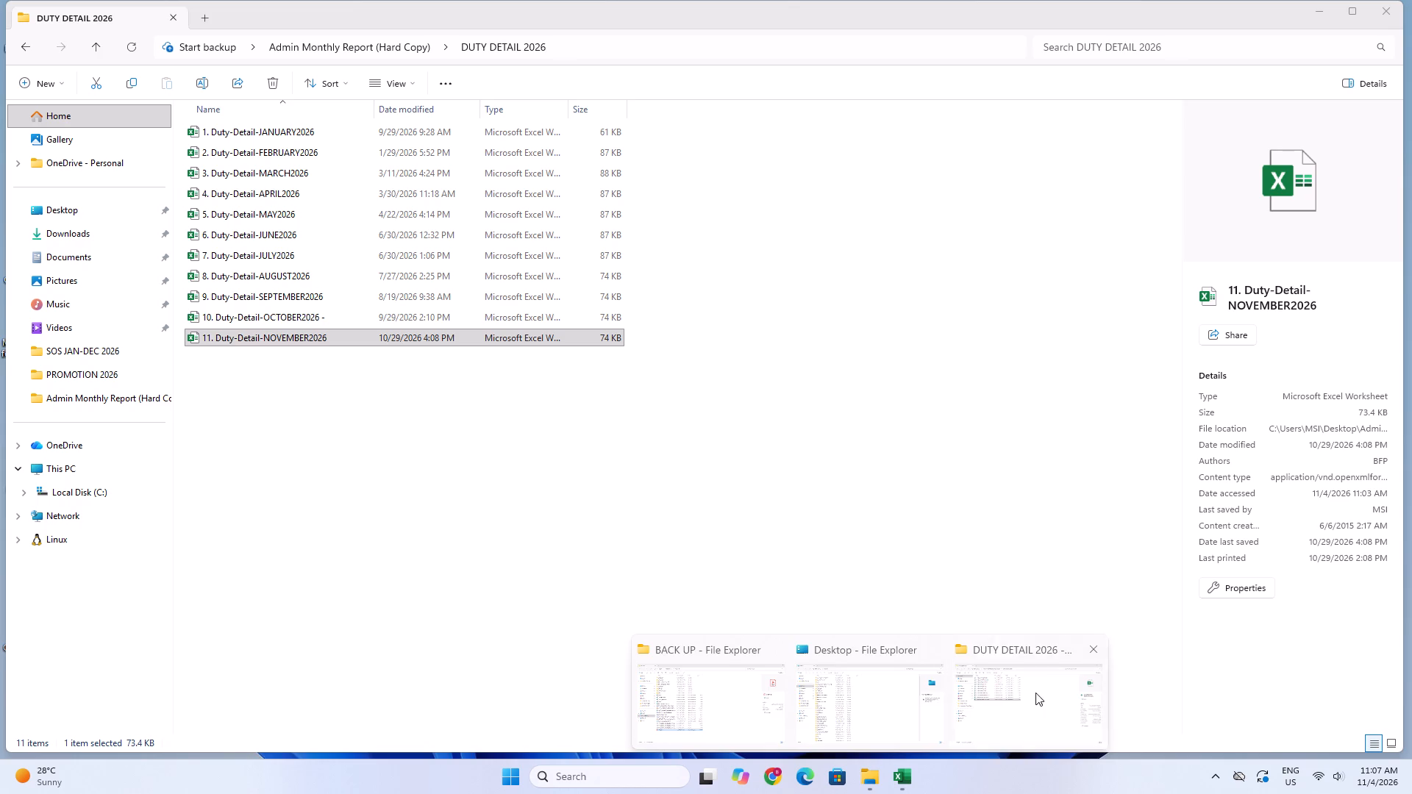
click(55, 209)
click(1139, 47)
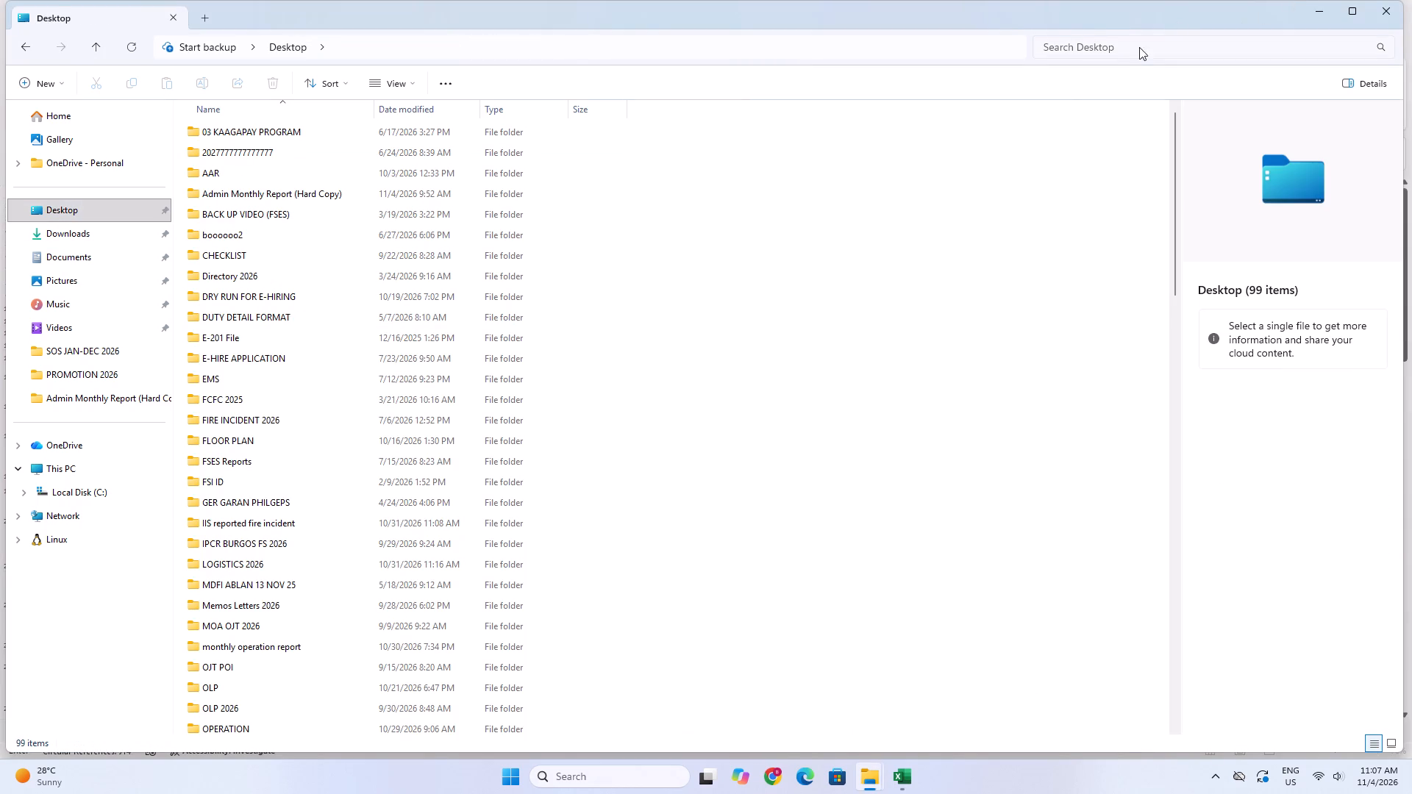
key(p)
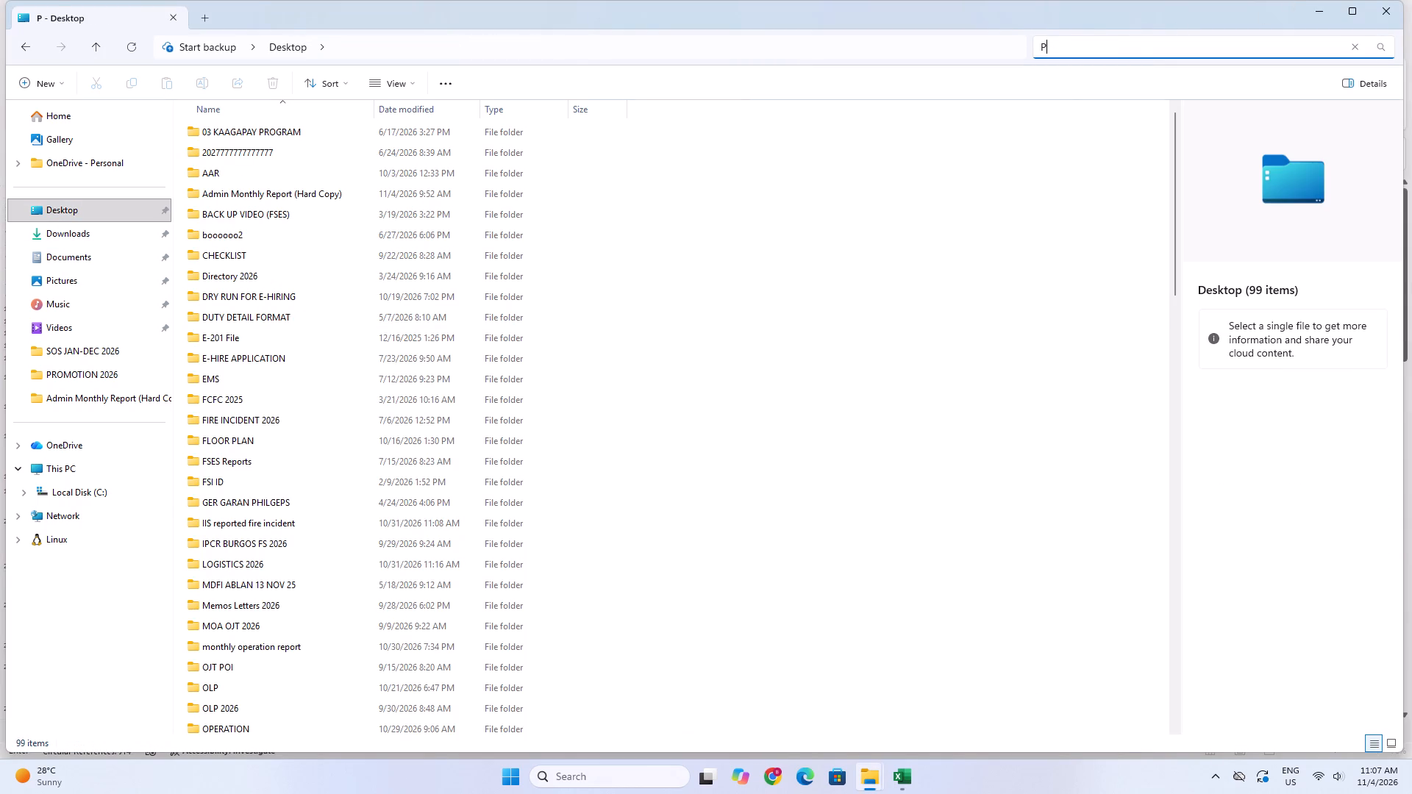
text(ACD)
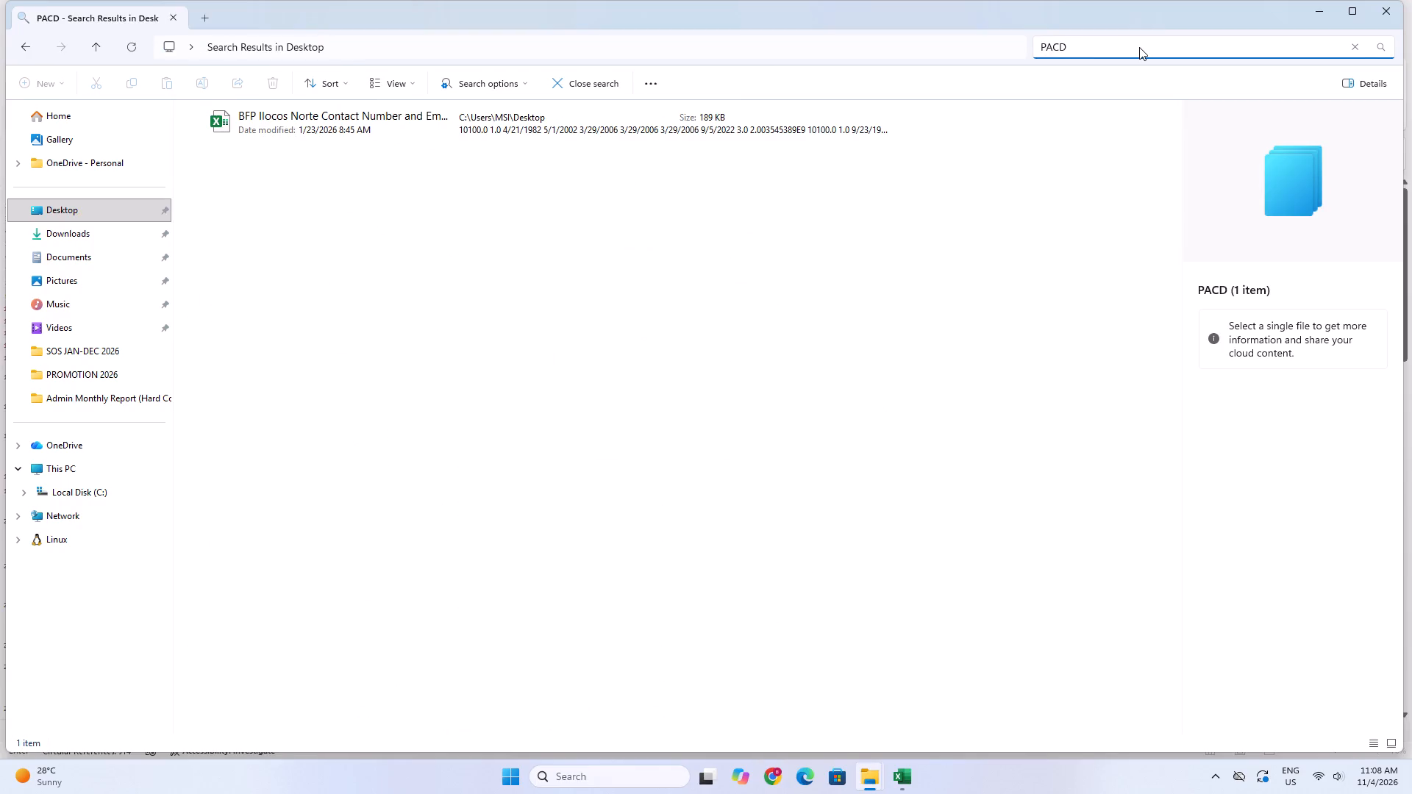
key(BackSpace)
key(BackSpace)
key(BackSpace)
key(BackSpace)
key(BackSpace)
key(BackSpace)
key(BackSpace)
key(BackSpace)
key(BackSpace)
key(BackSpace)
key(BackSpace)
key(BackSpace)
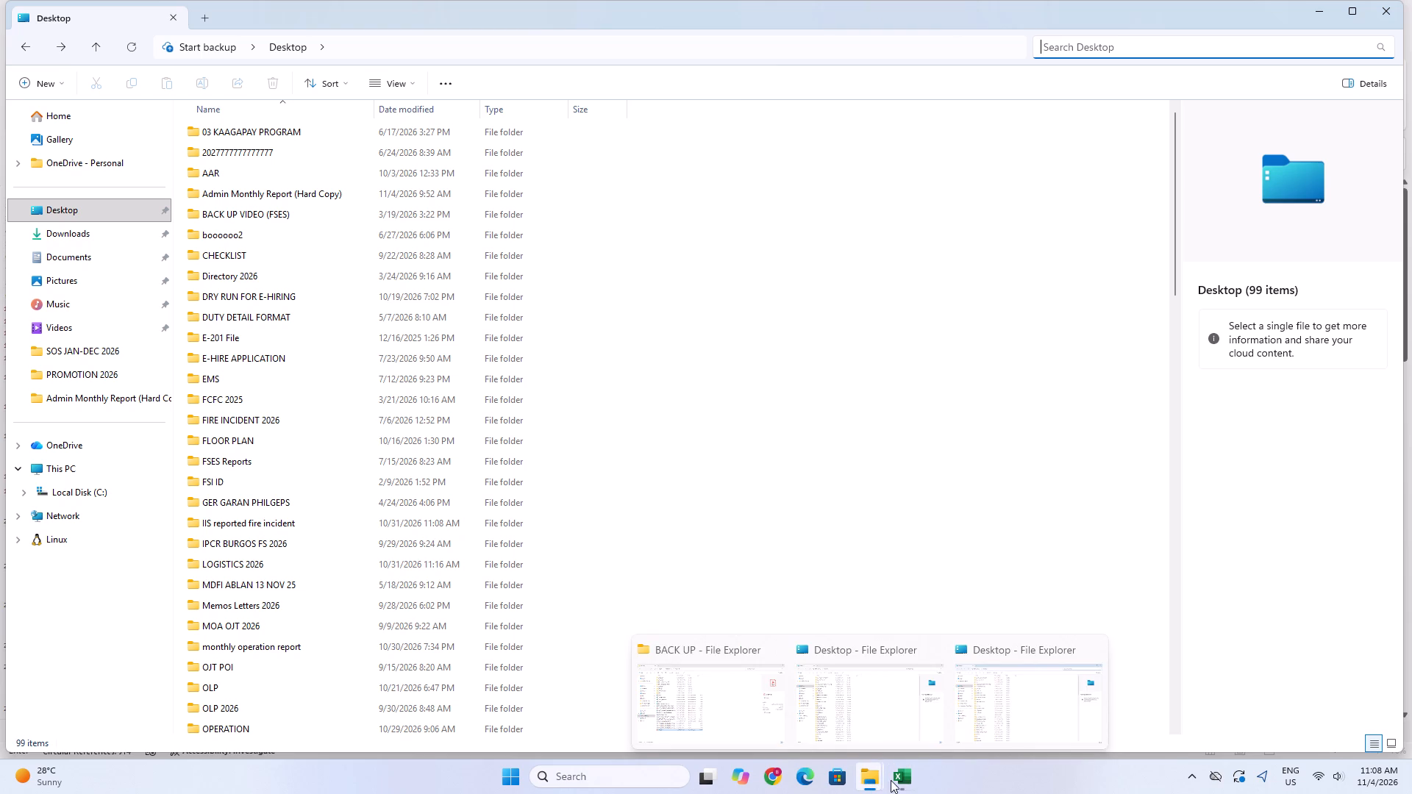
Switch back to Excel and view the personnel rows beneath the DUTY PACD header.
click(942, 712)
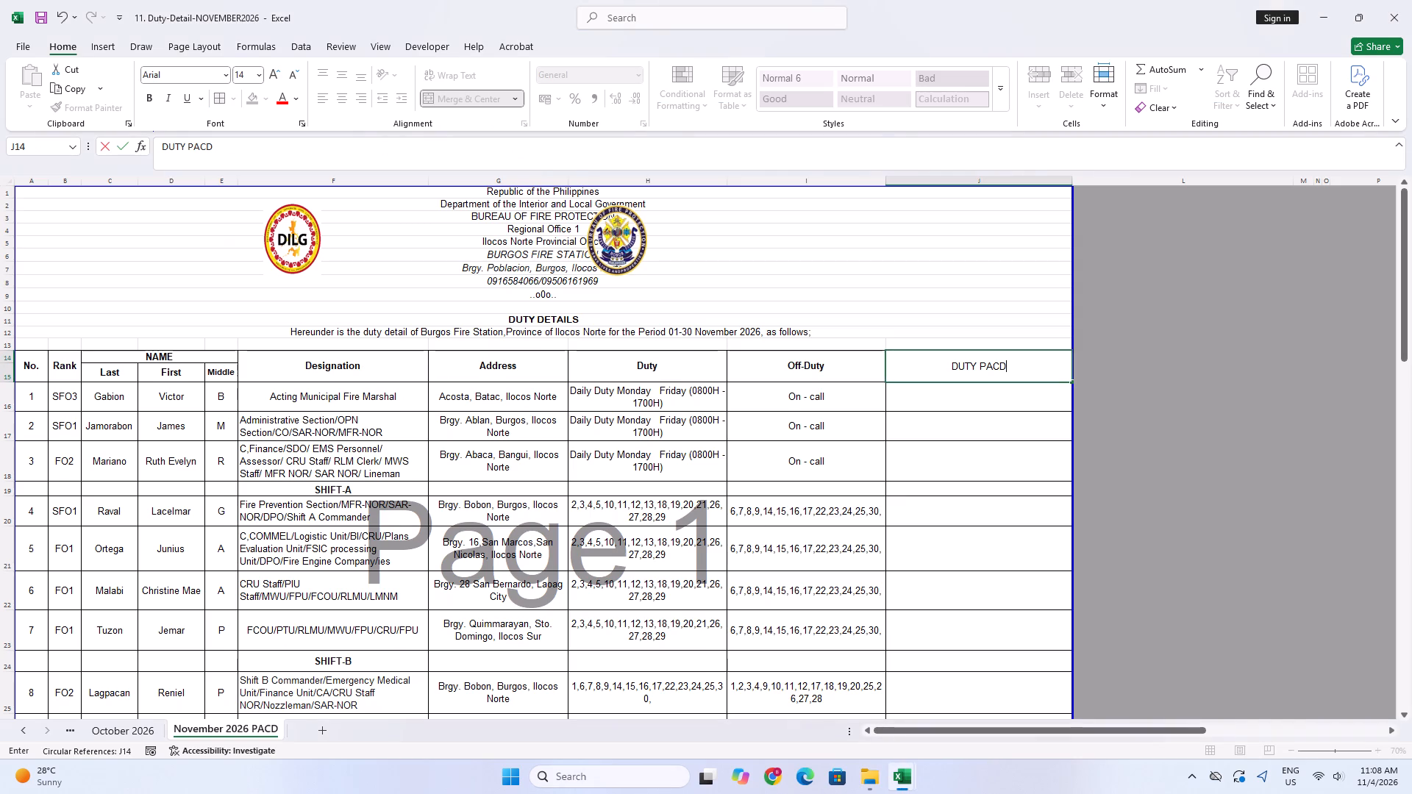
scroll(874, 638, down, 3)
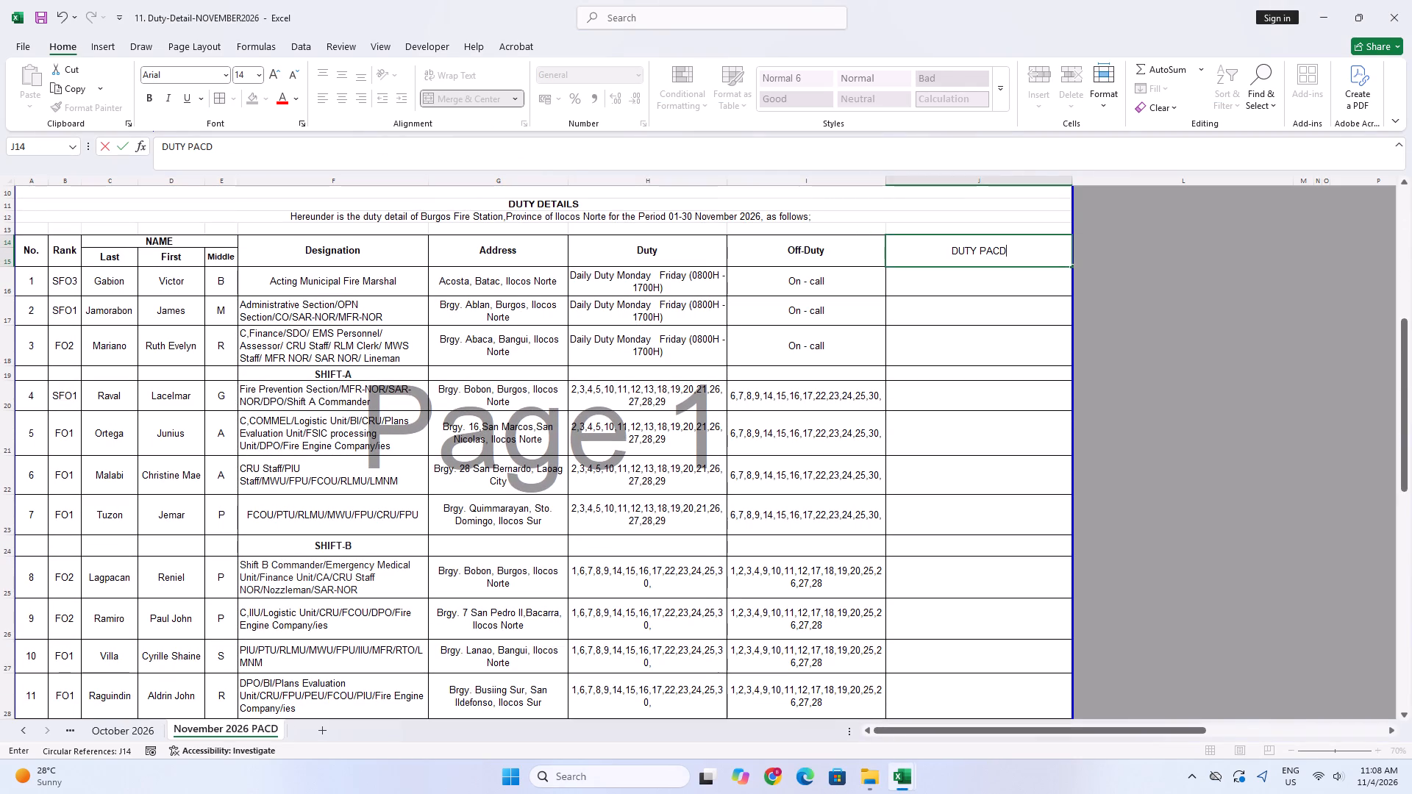
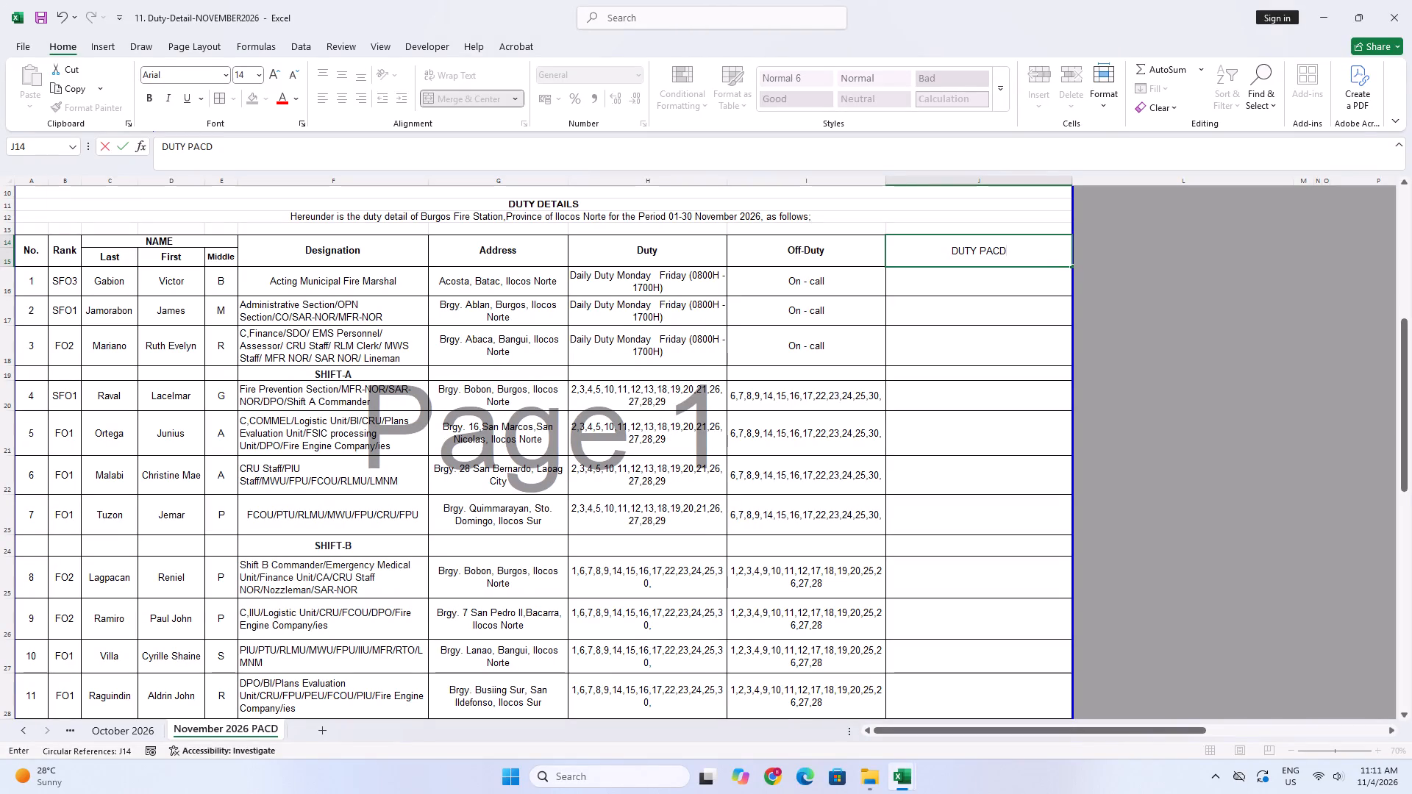
Enter dates in the DUTY PACD column: 4 for personnel No. 15 (J34), 5 for No. 5 (J21) and 6 for No. 14 (J33).
scroll(1008, 571, down, 2)
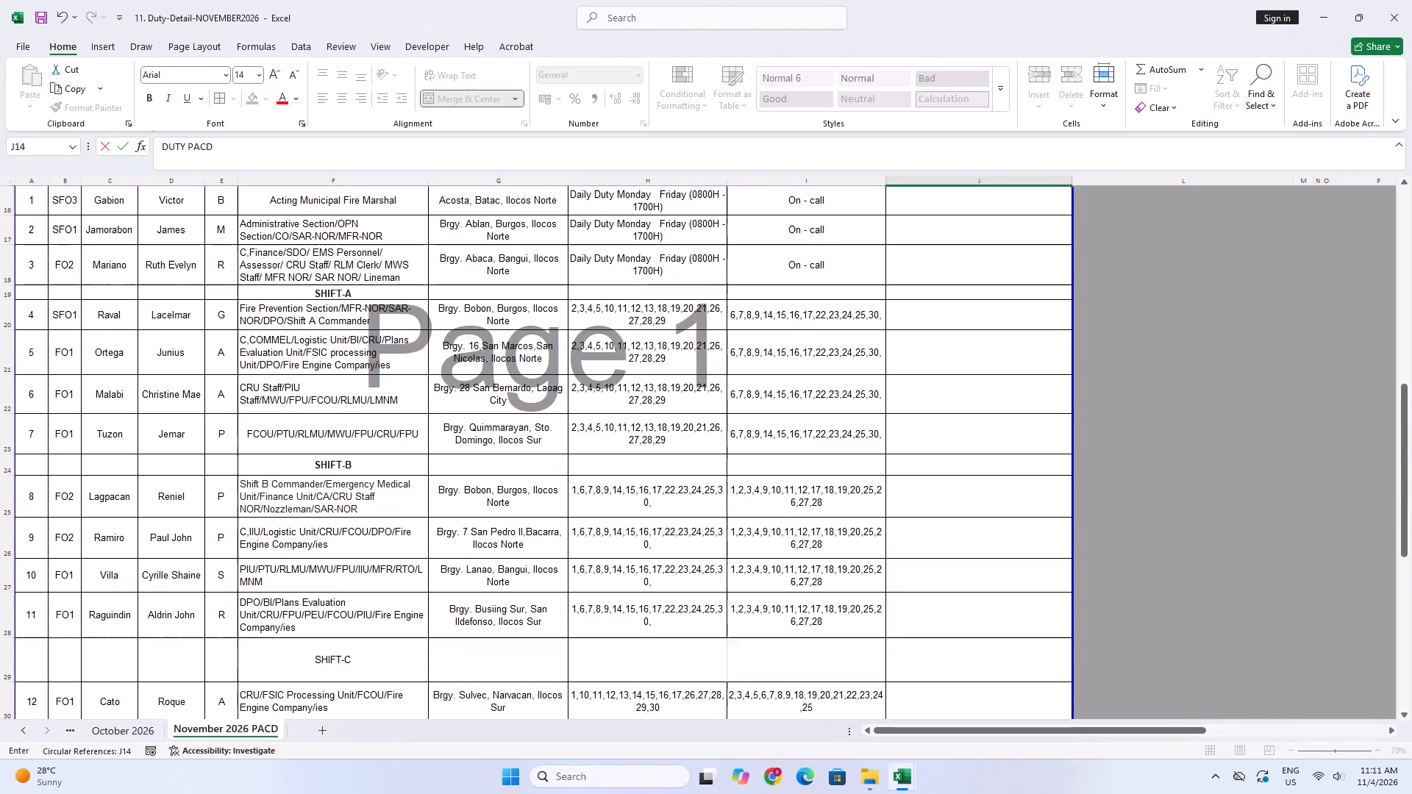
scroll(1008, 571, down, 3)
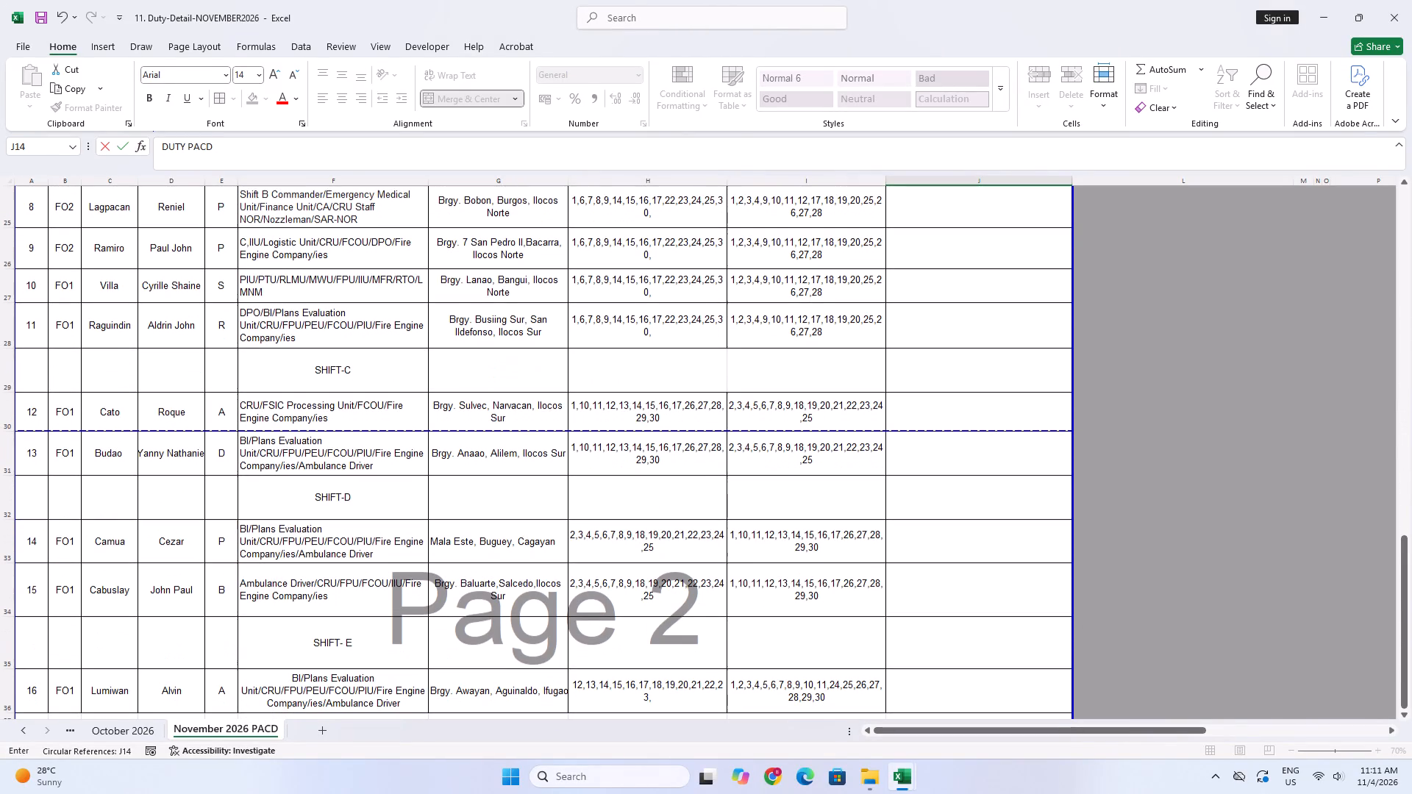
double_click(928, 594)
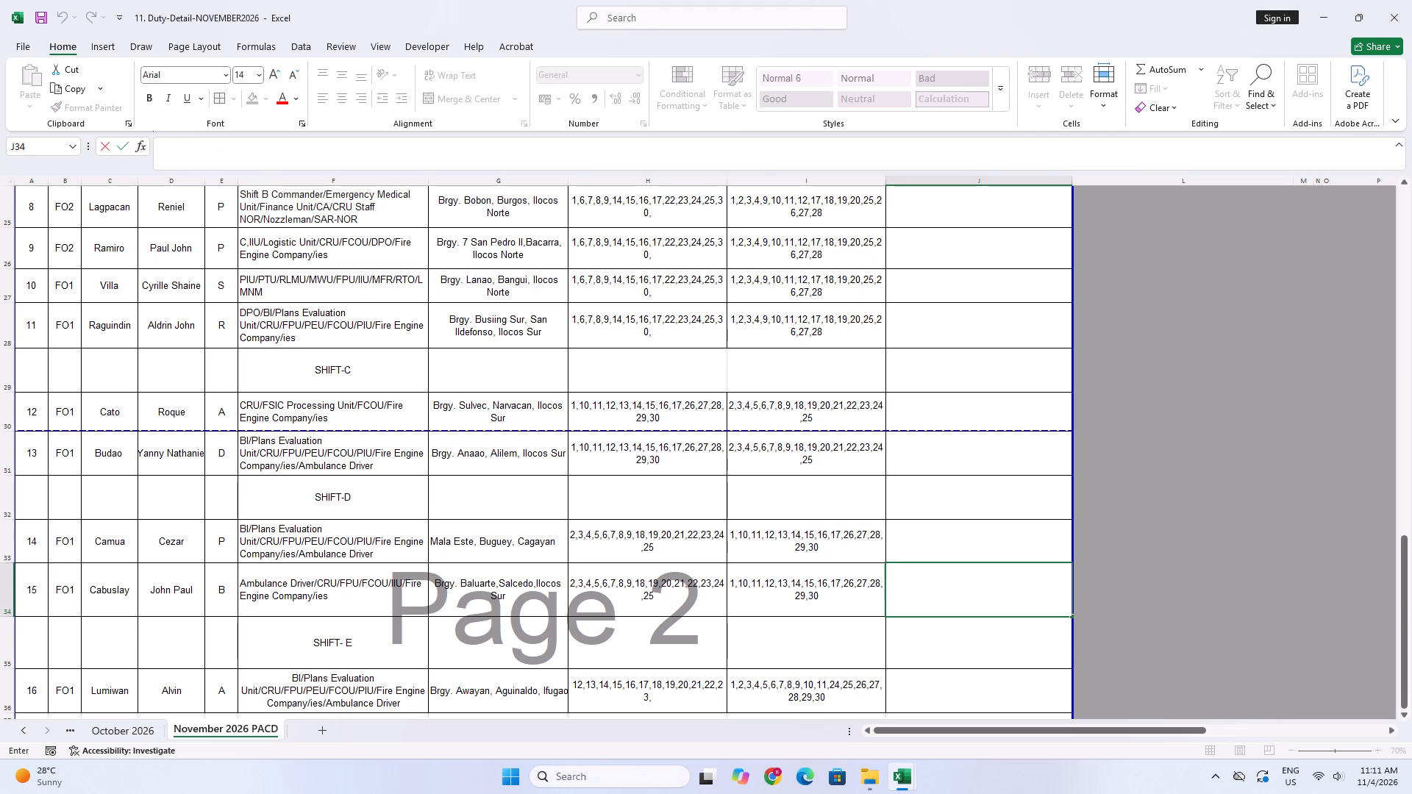
key(4)
scroll(982, 477, up, 4)
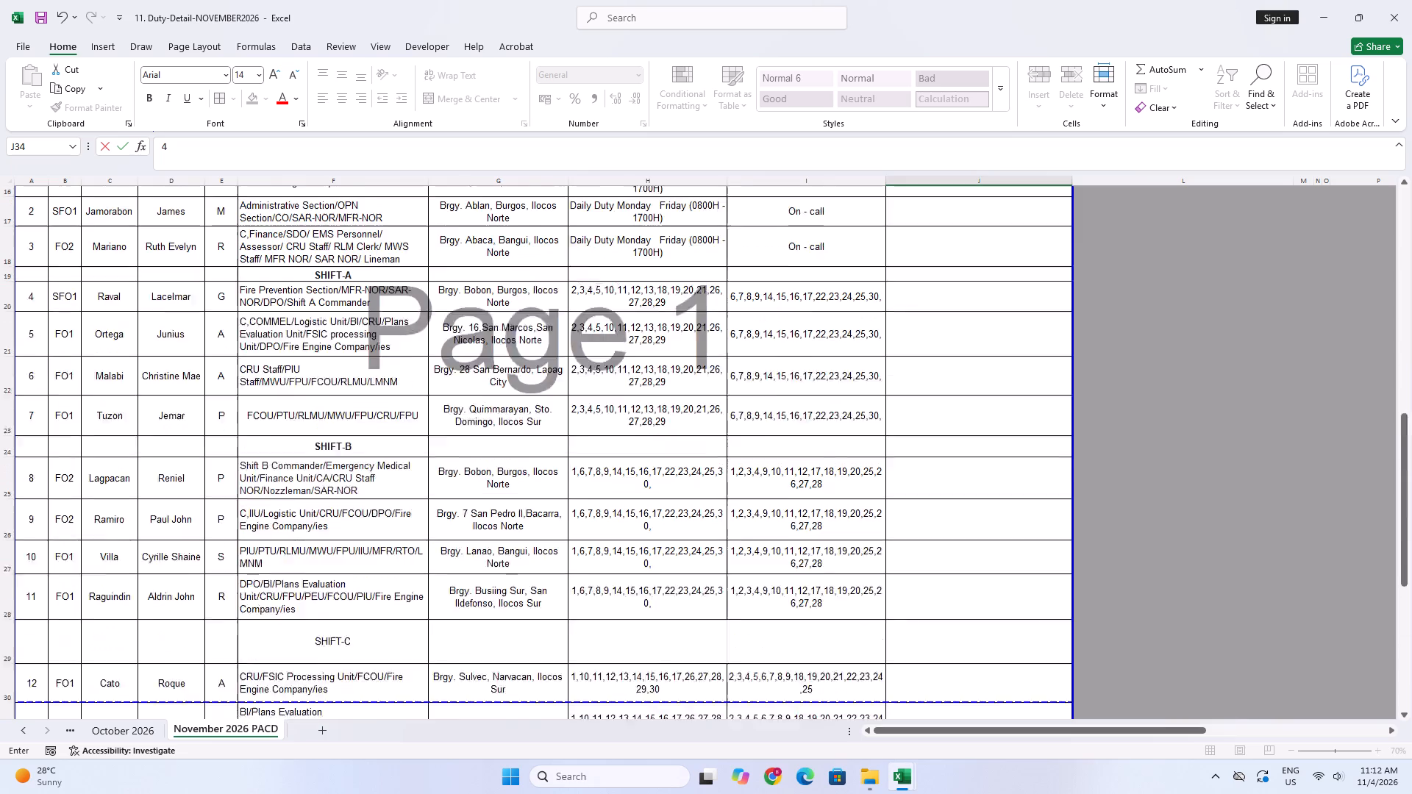
click(937, 401)
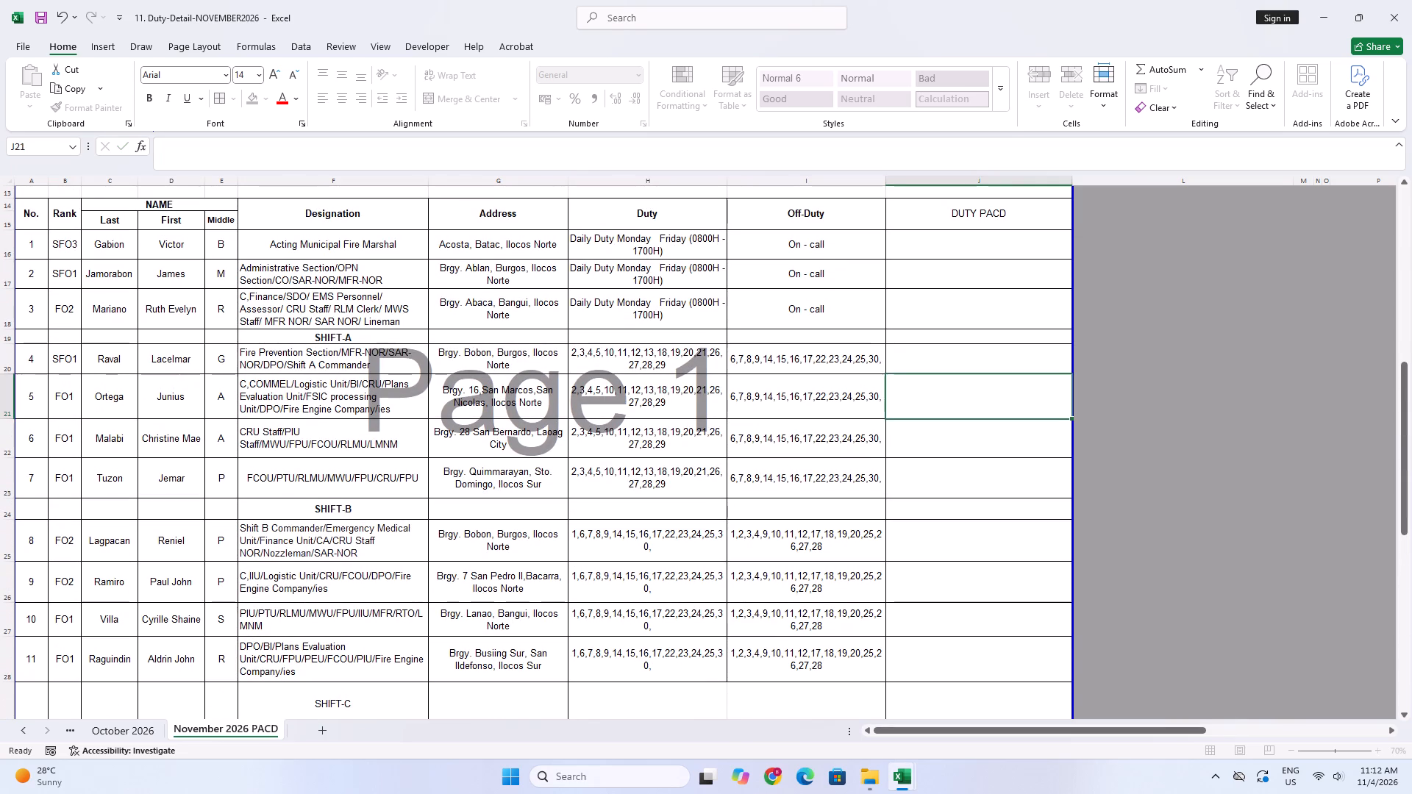
key(5)
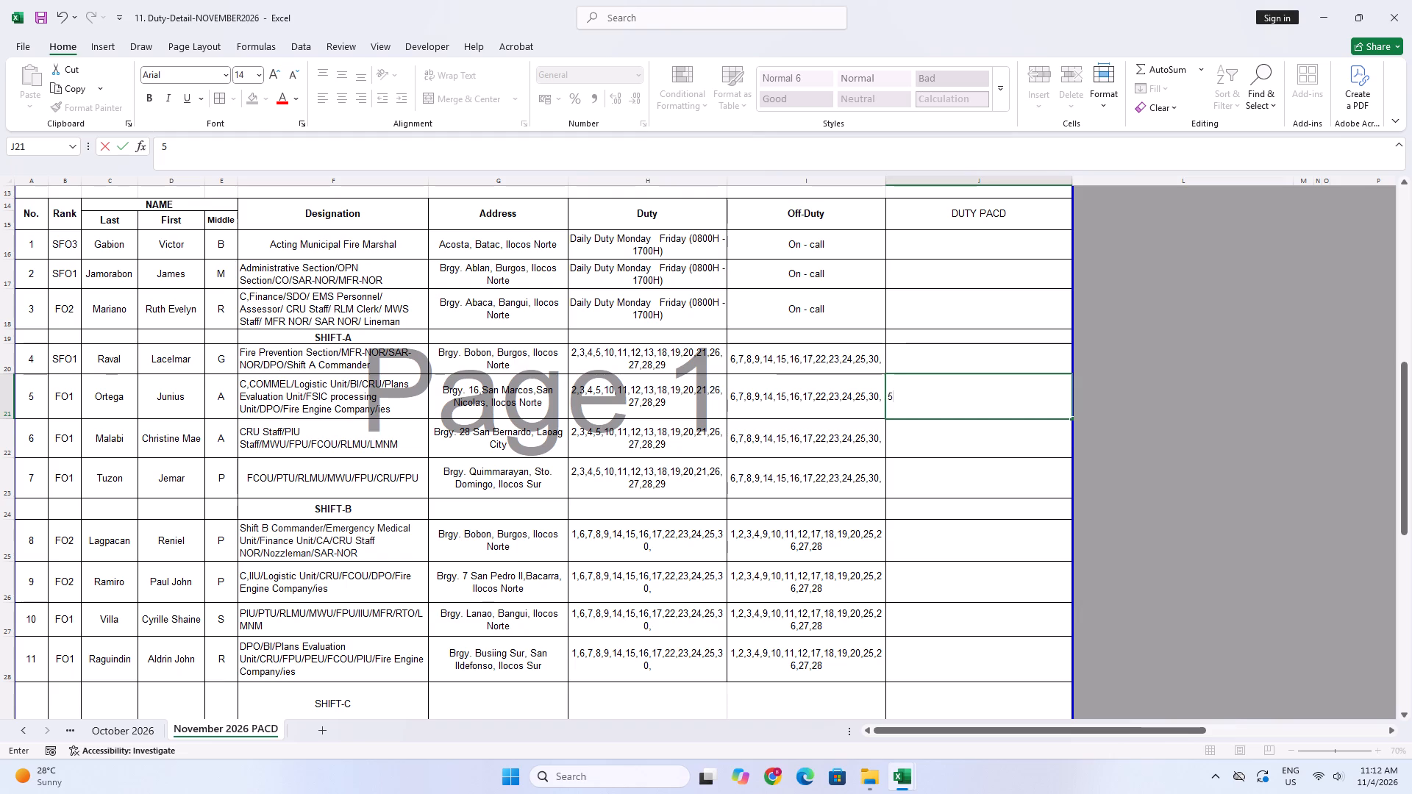
scroll(918, 537, down, 3)
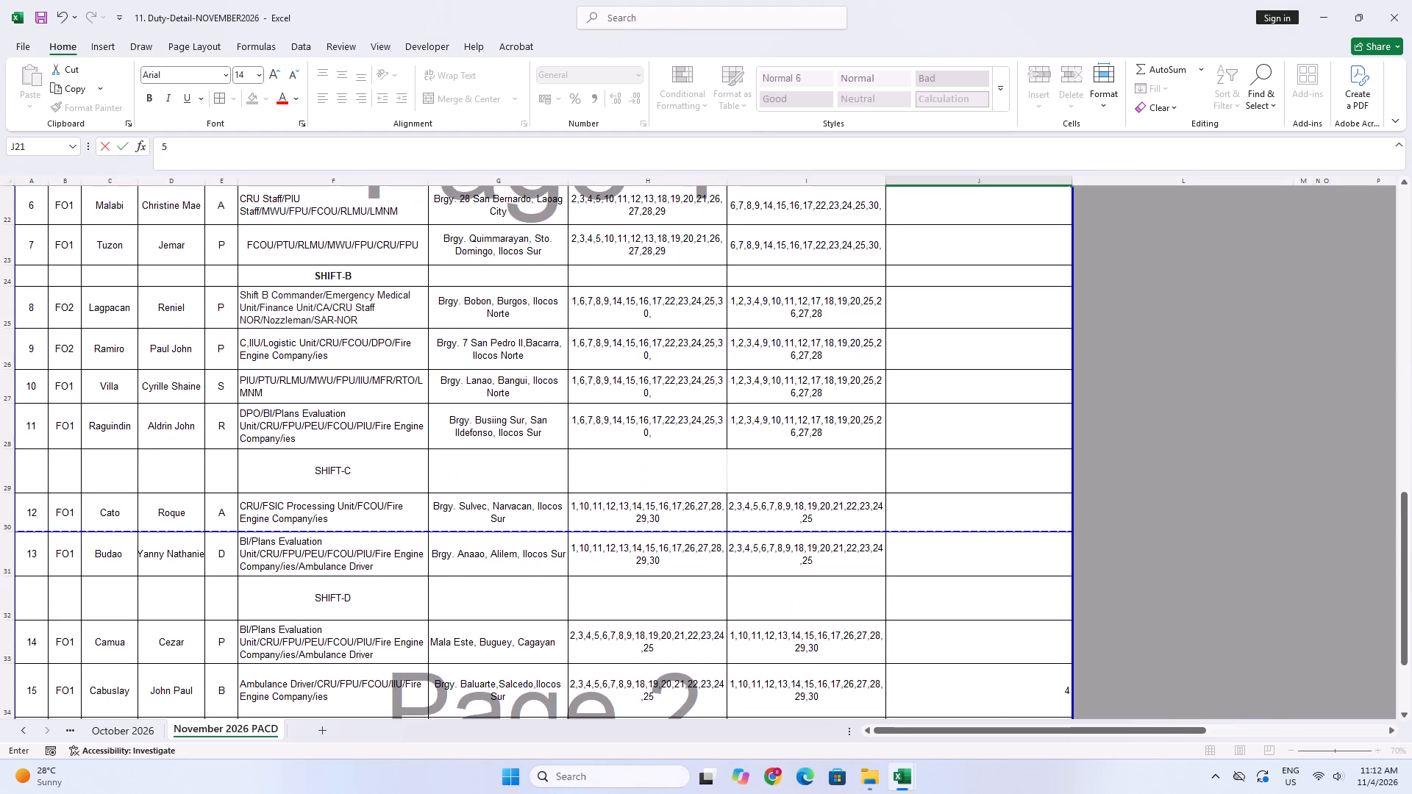
click(944, 643)
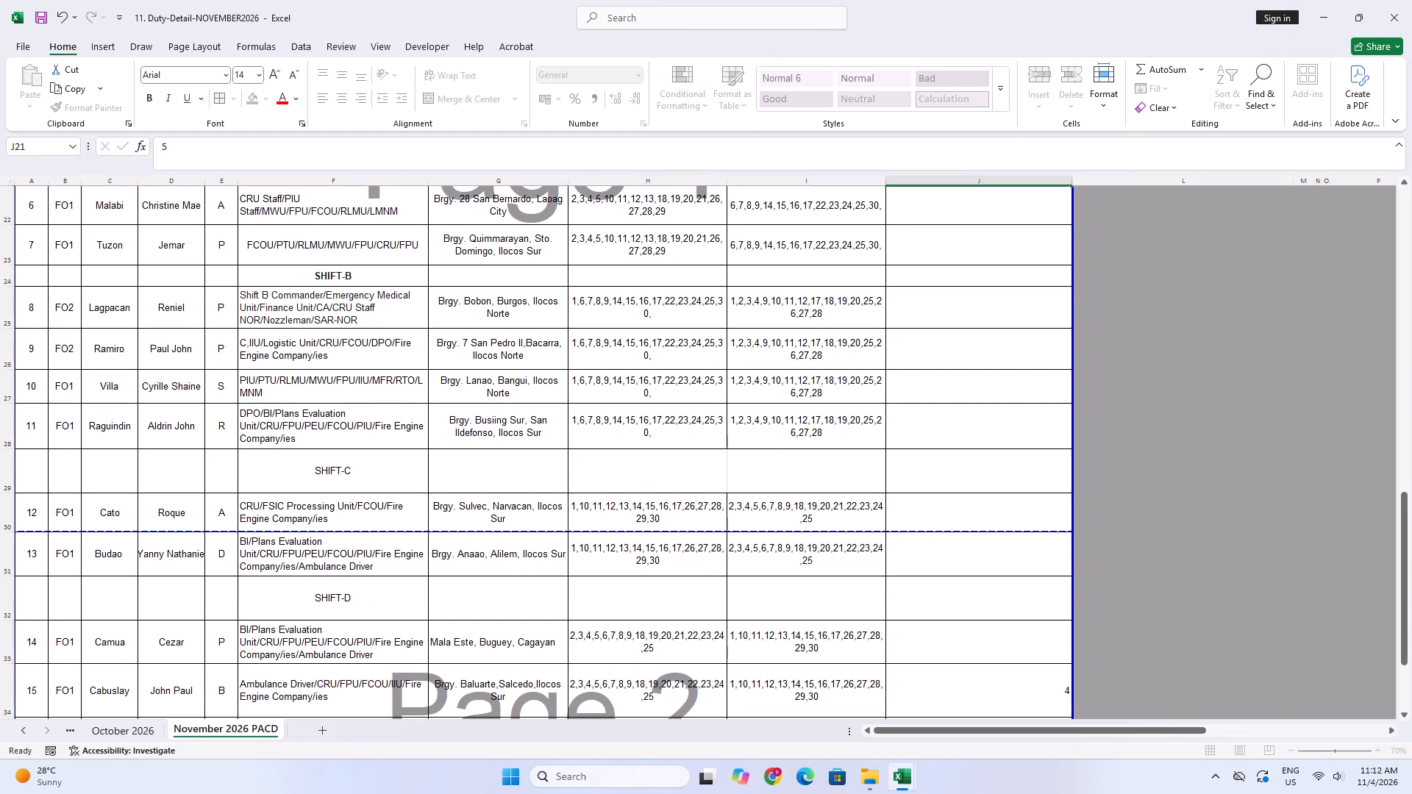
key(6)
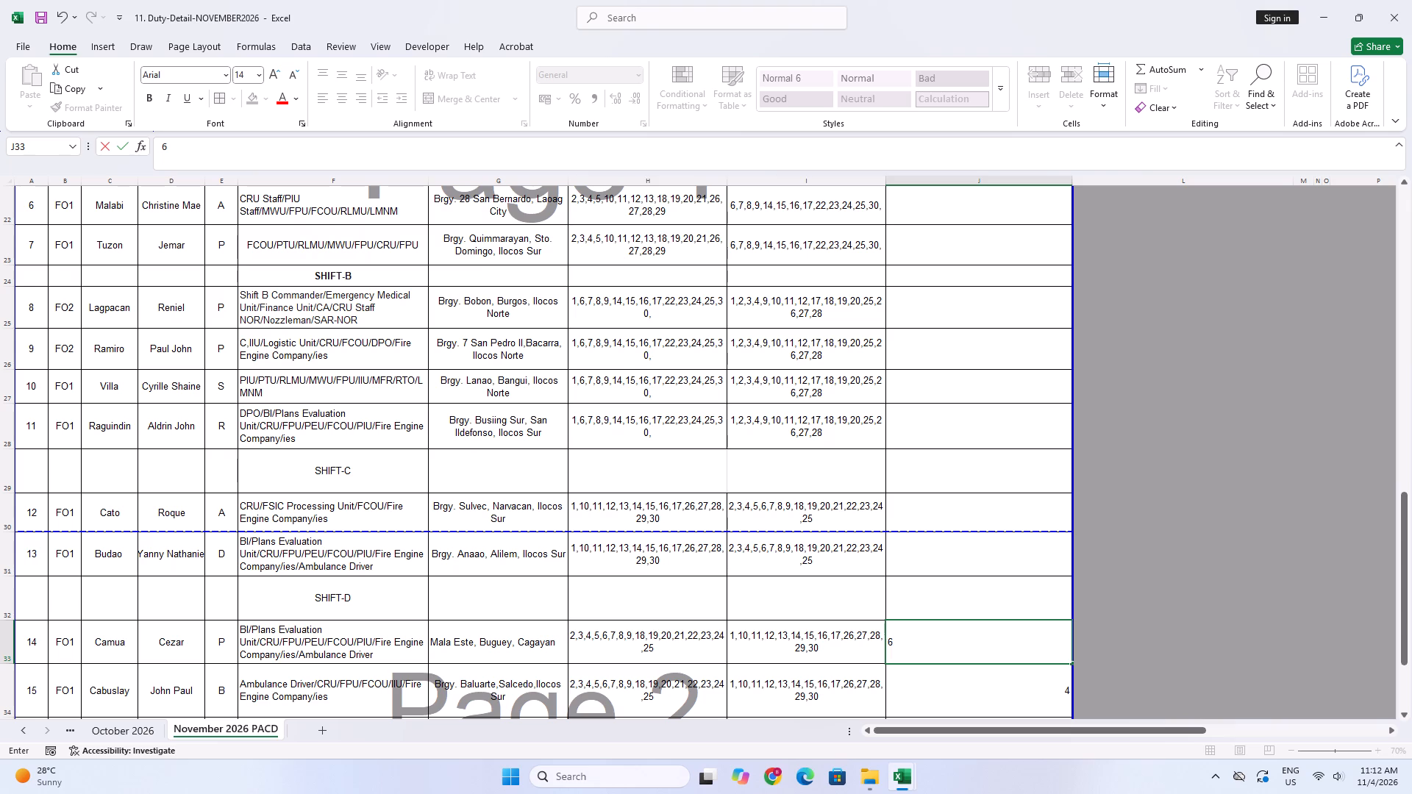
scroll(943, 642, up, 2)
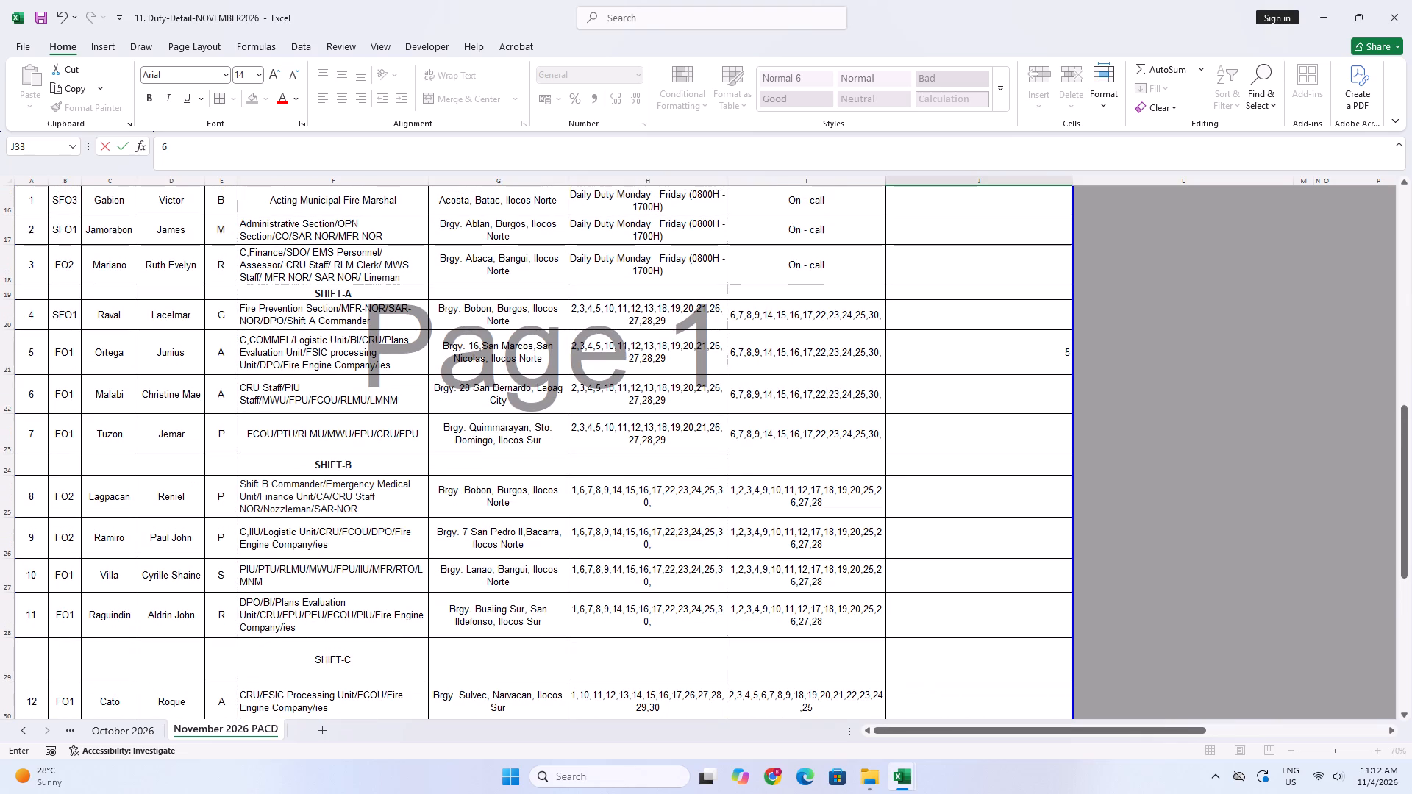
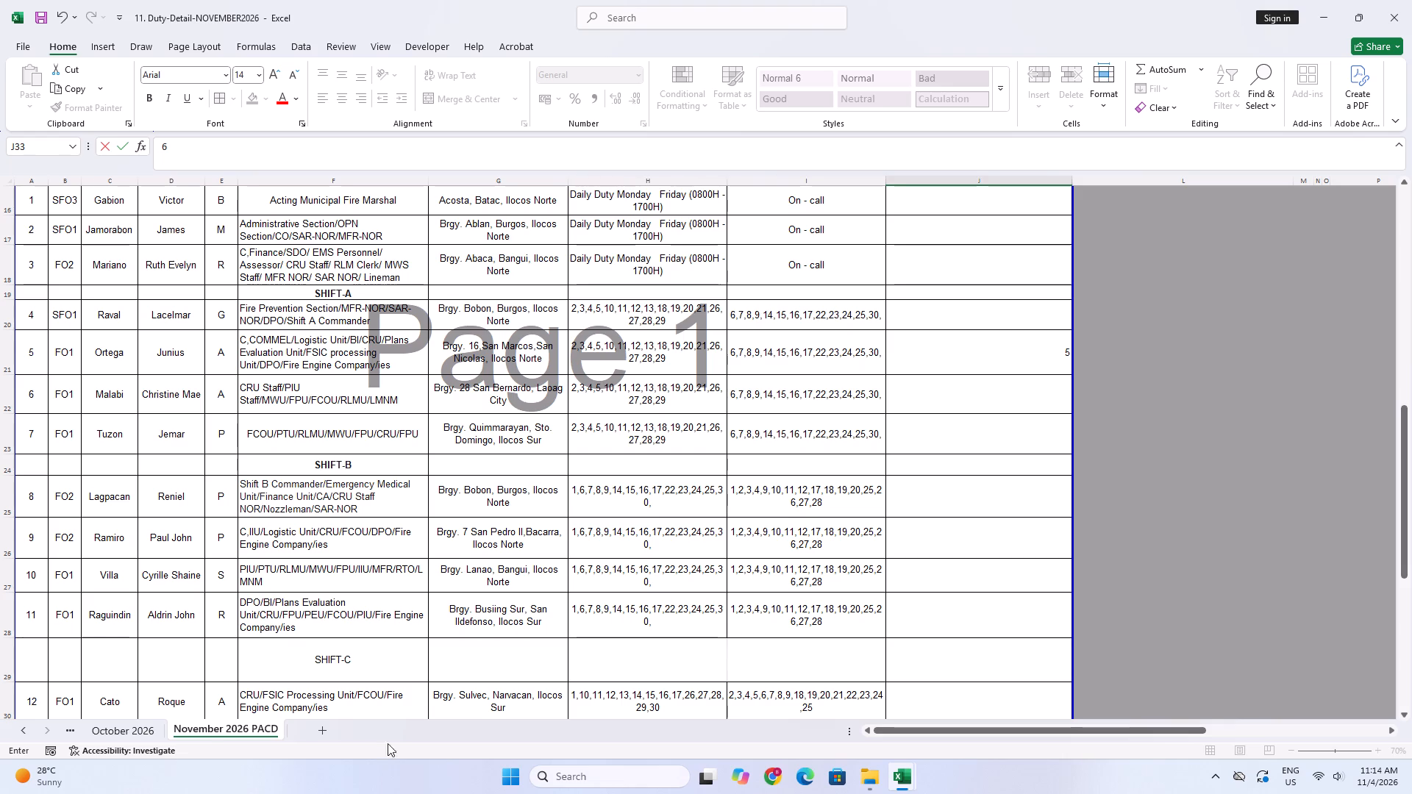
Check the October 2026 sheet here, open 10. Duty-Detail-OCTOBER2026 from the DUTY DETAIL 2026 folder to compare its duty details, and close it.
click(132, 729)
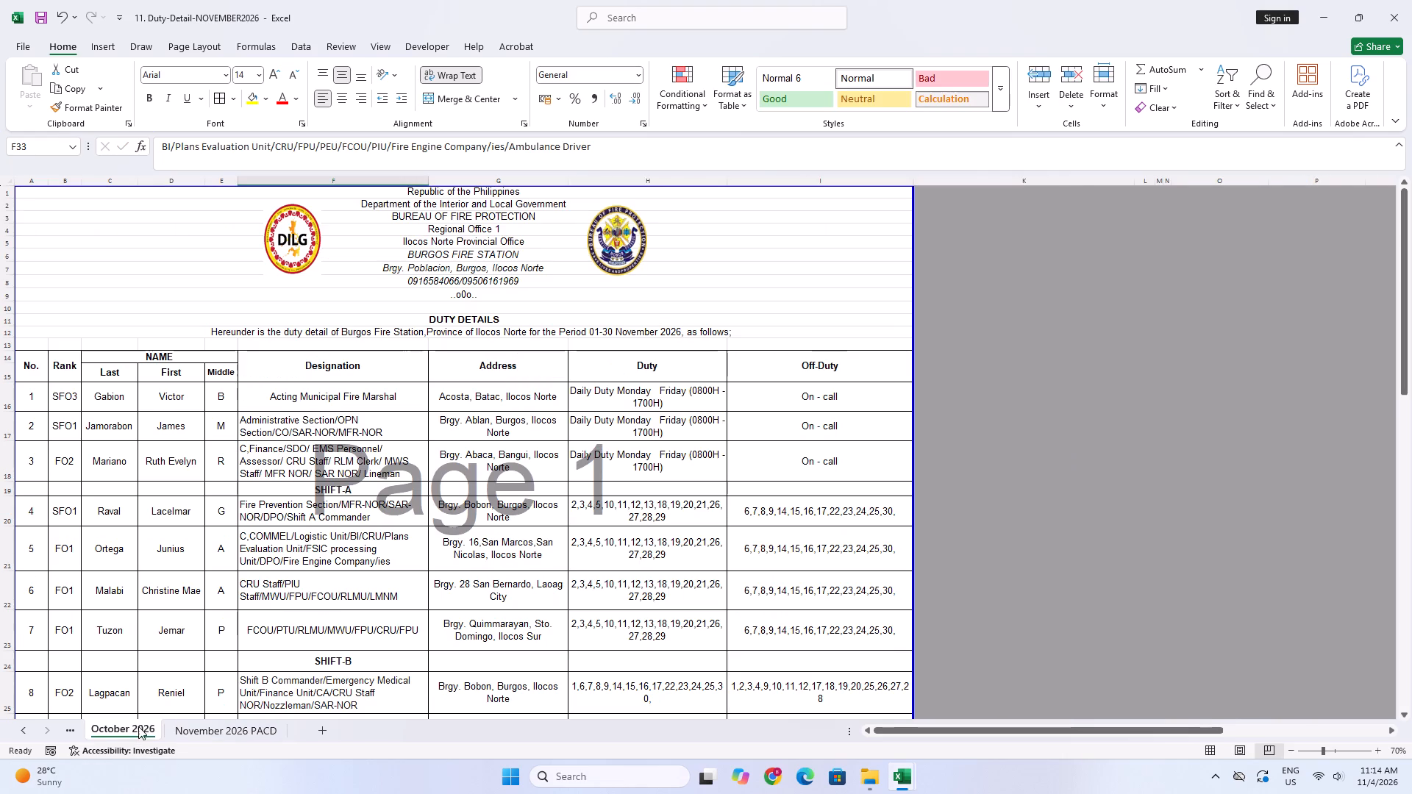
scroll(241, 669, up, 3)
click(874, 779)
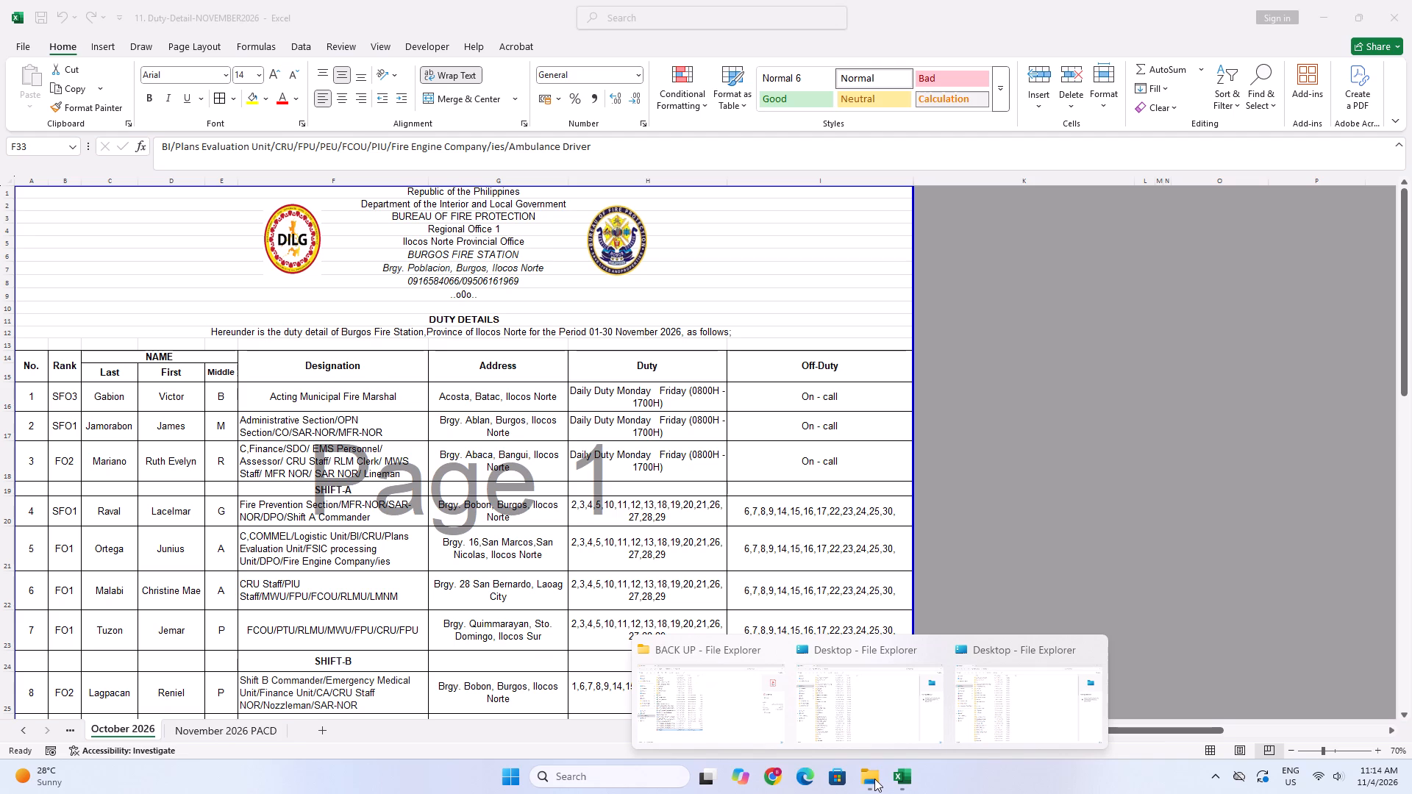
click(961, 724)
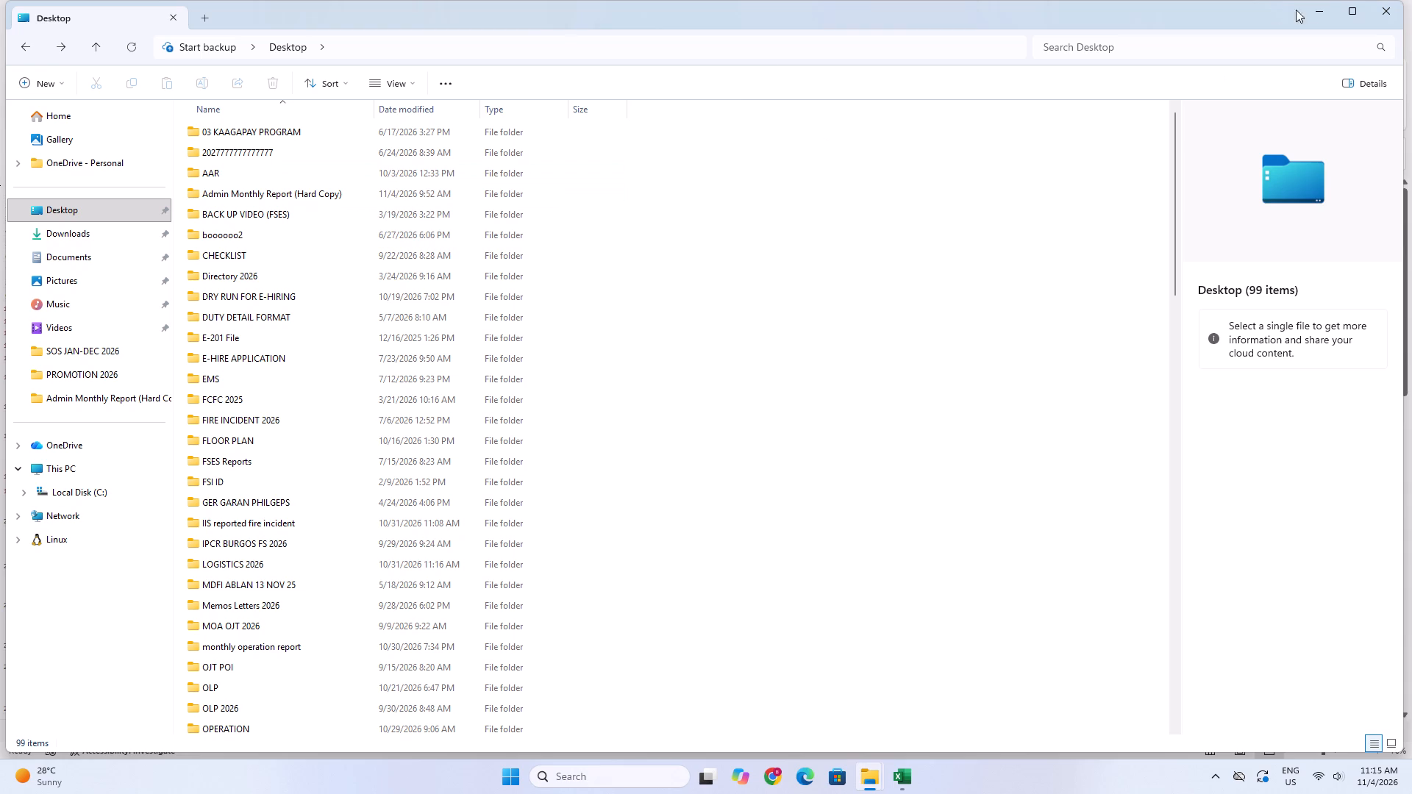
click(1330, 7)
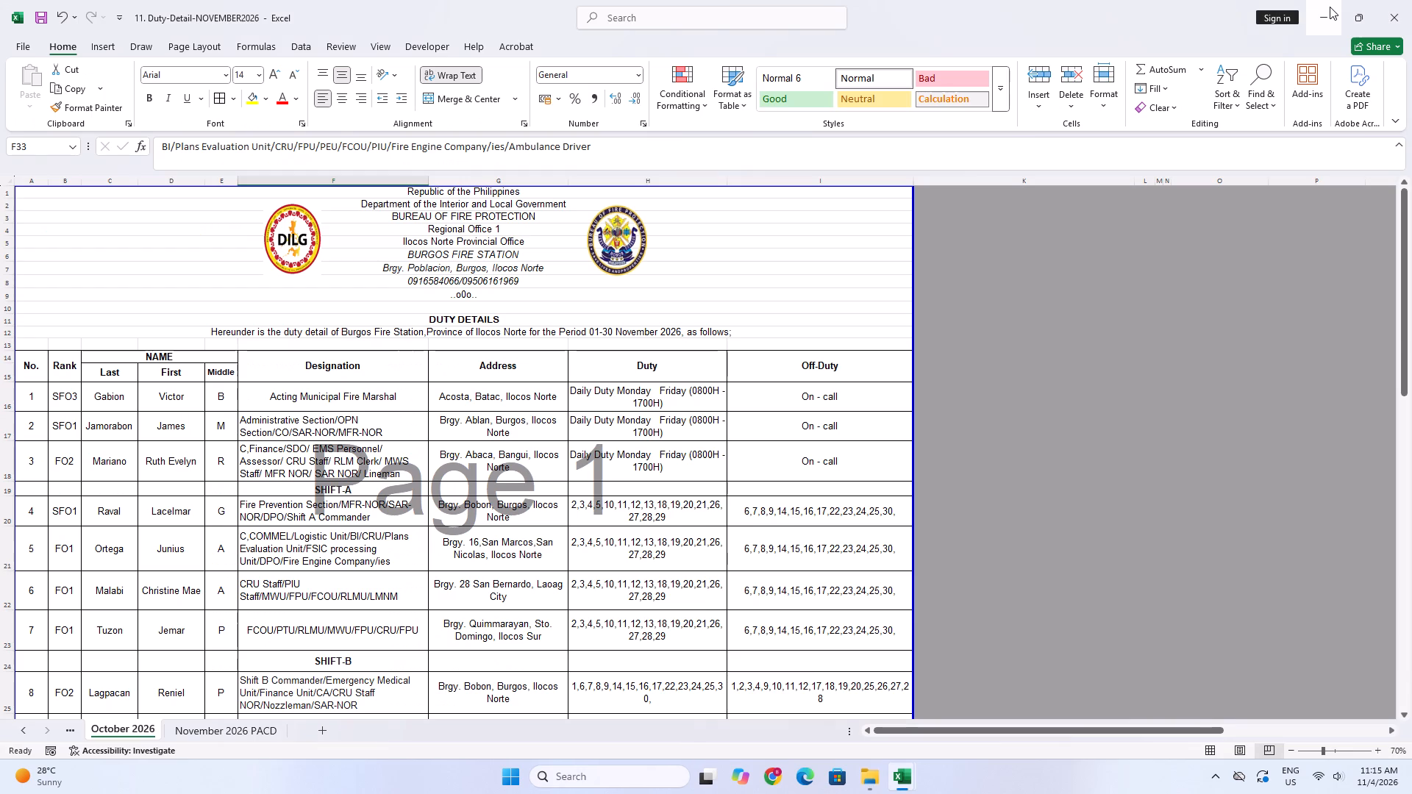
click(1319, 7)
click(1319, 7)
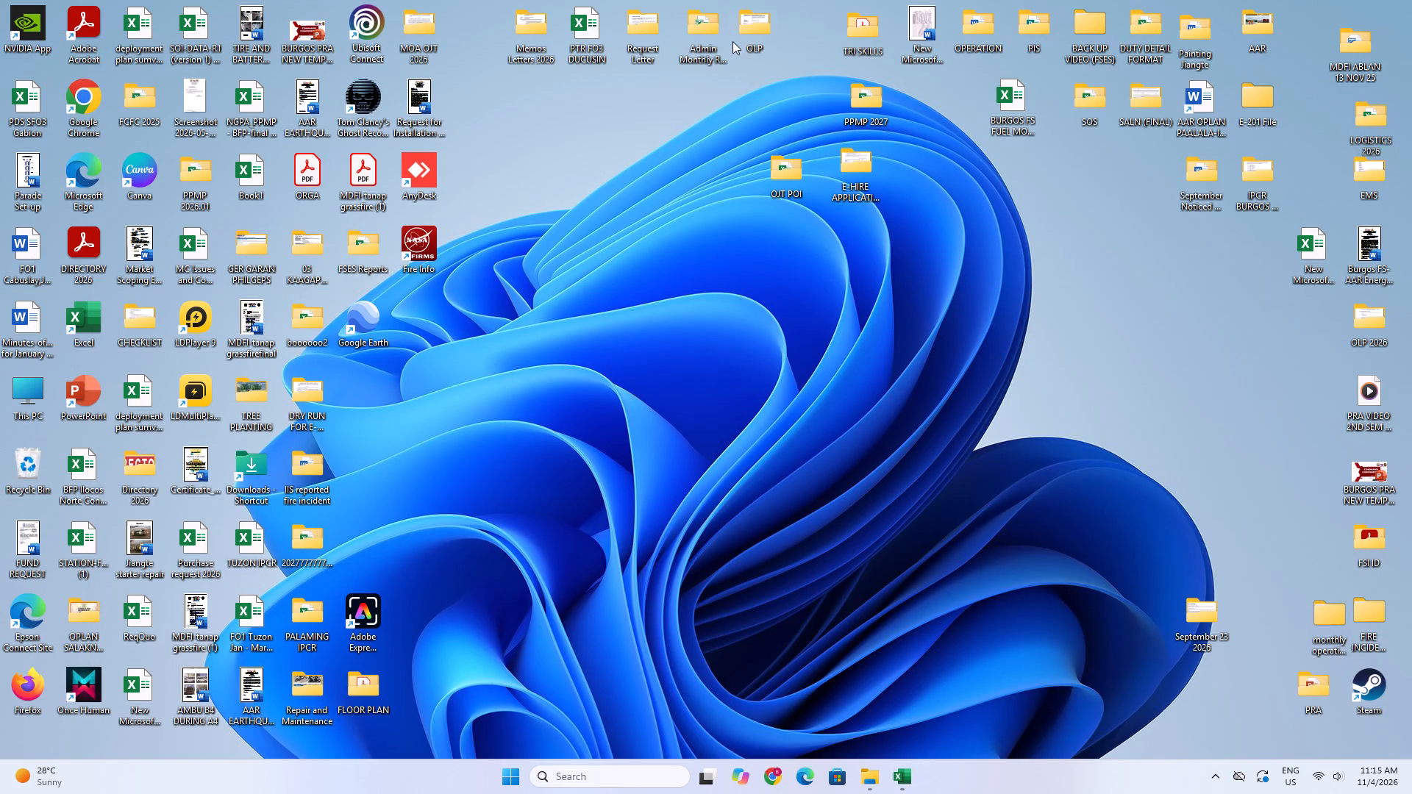
click(701, 37)
click(701, 37)
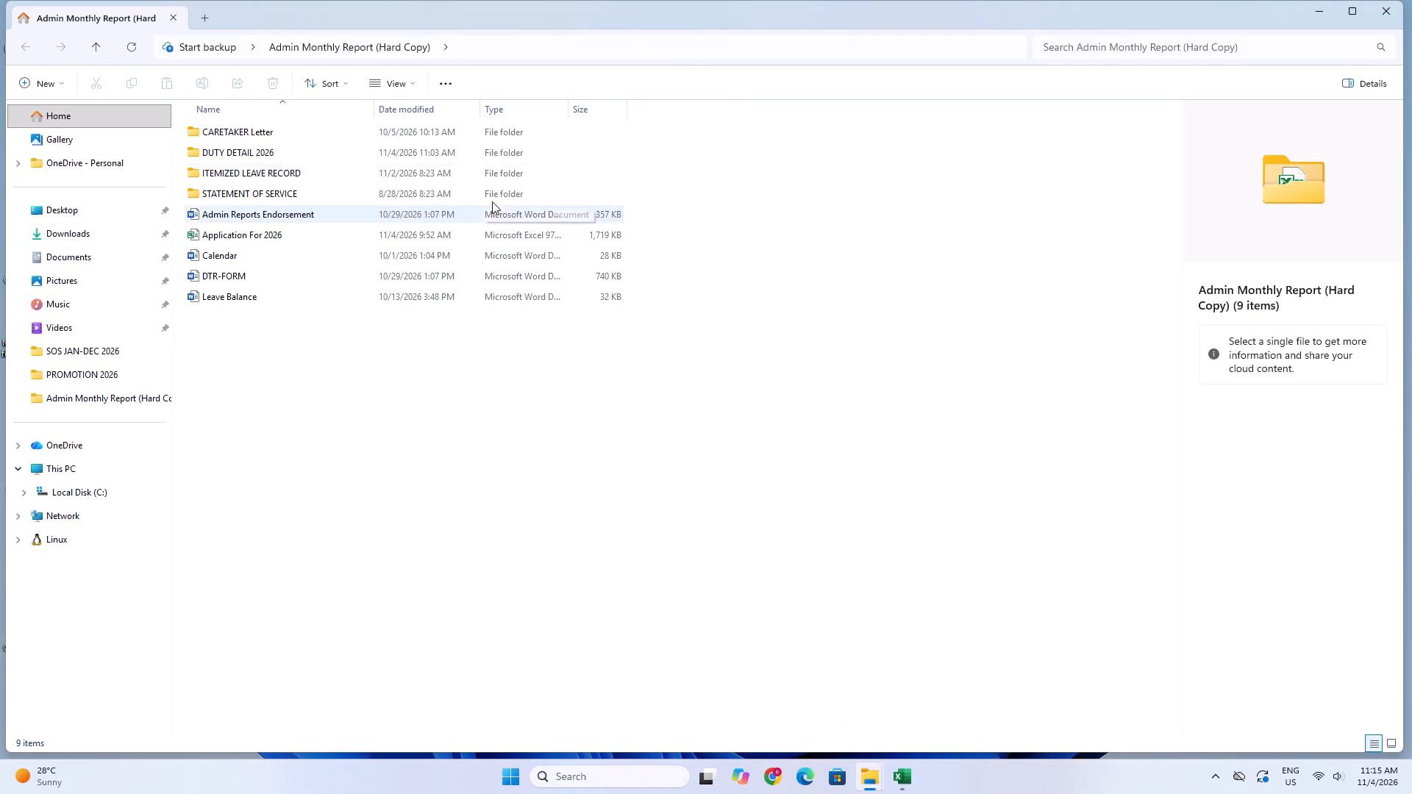
double_click(286, 155)
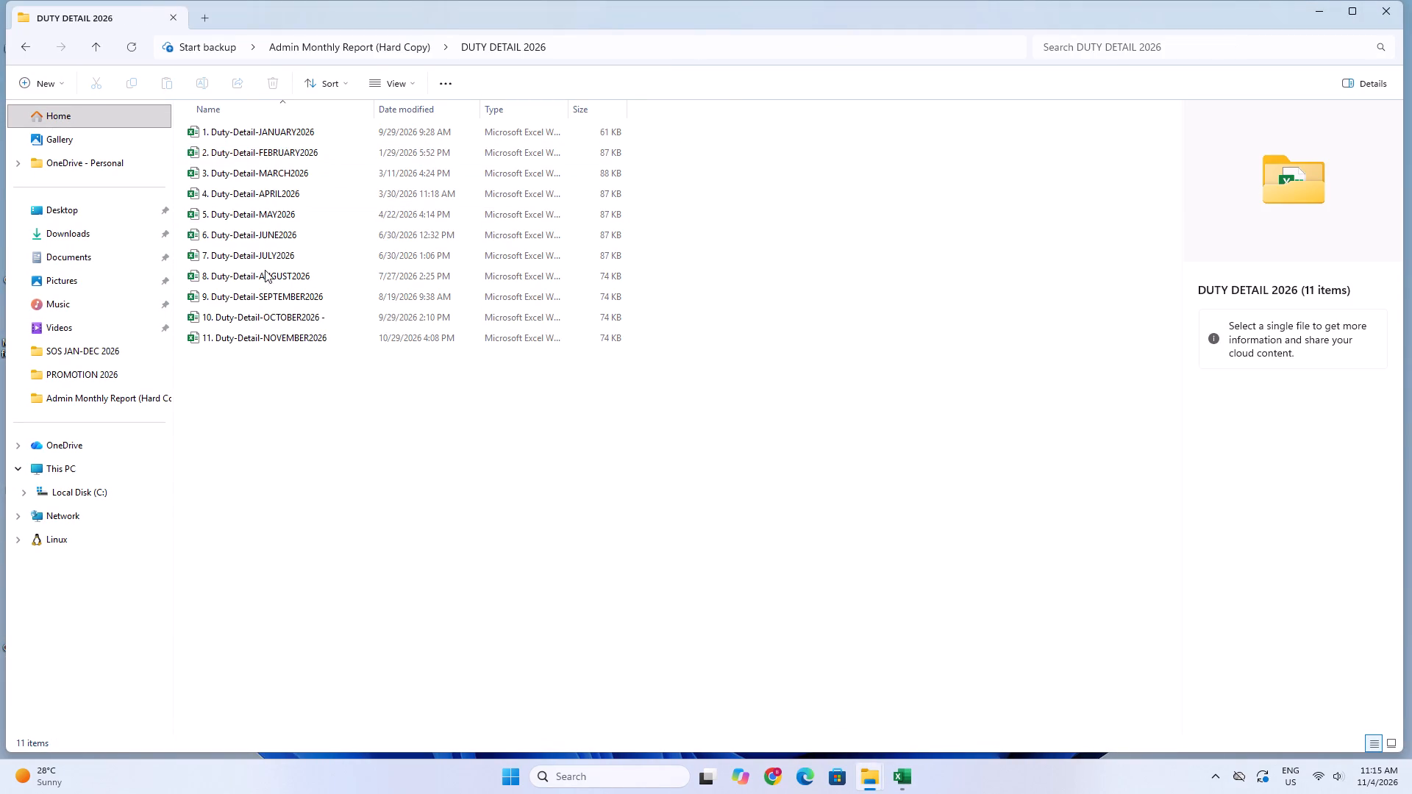
double_click(276, 313)
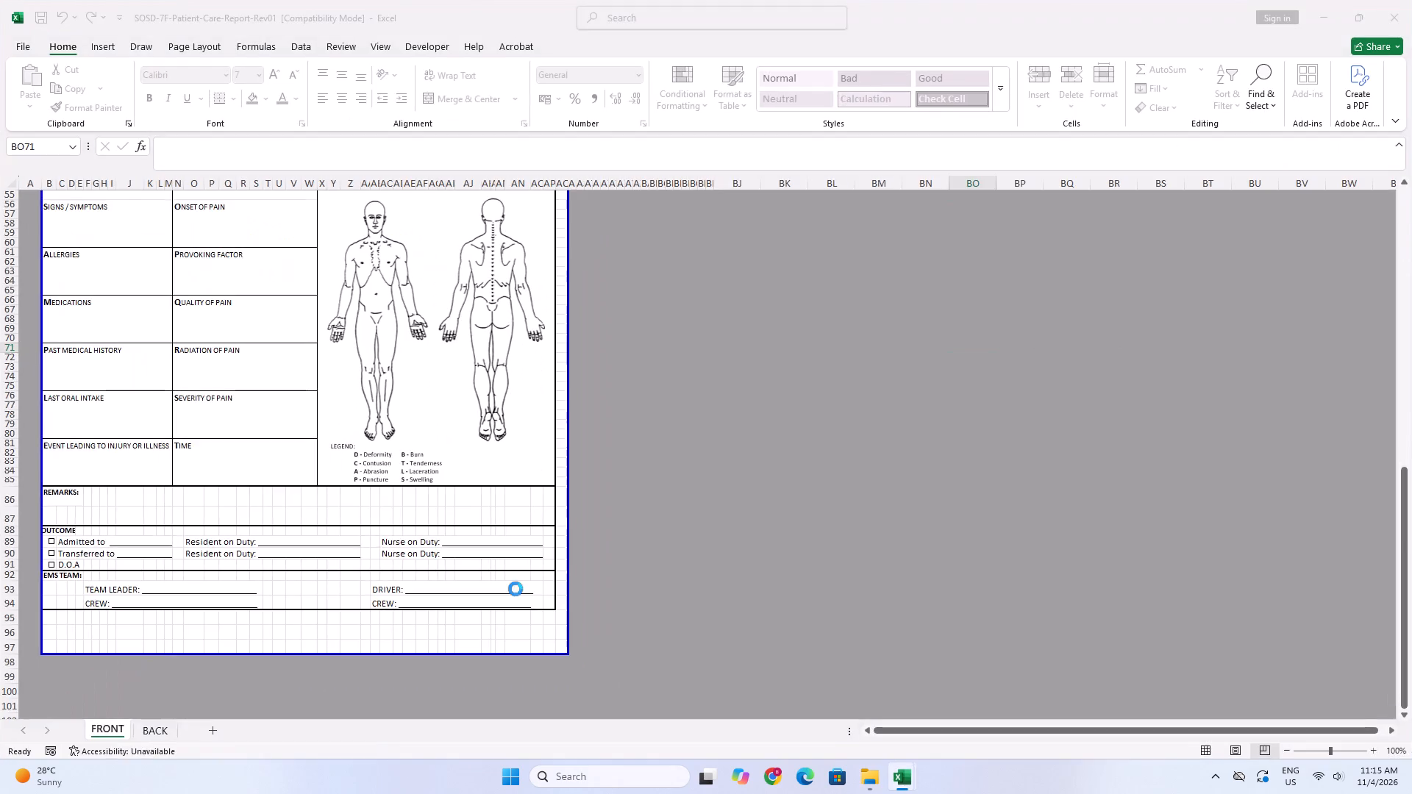
scroll(580, 612, up, 7)
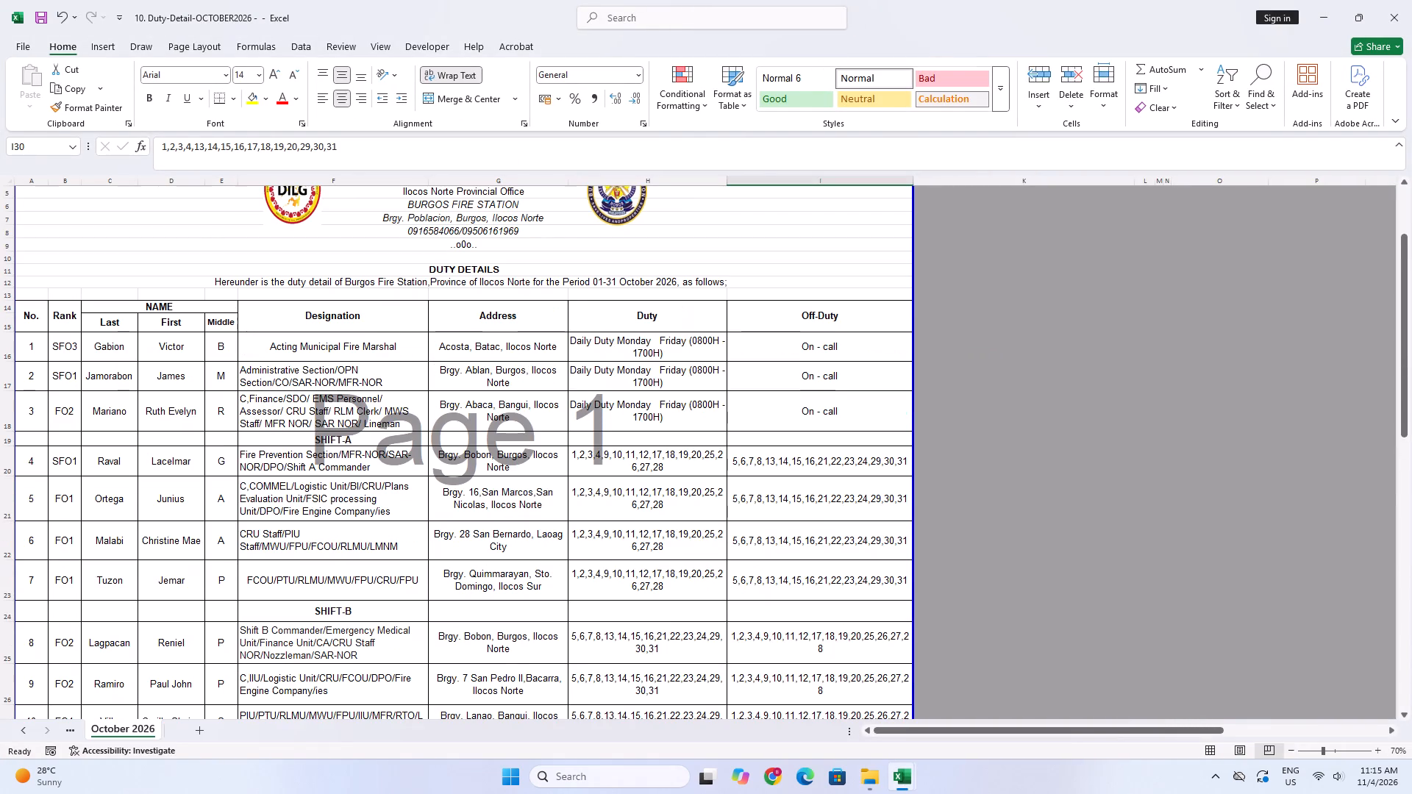
click(1403, 7)
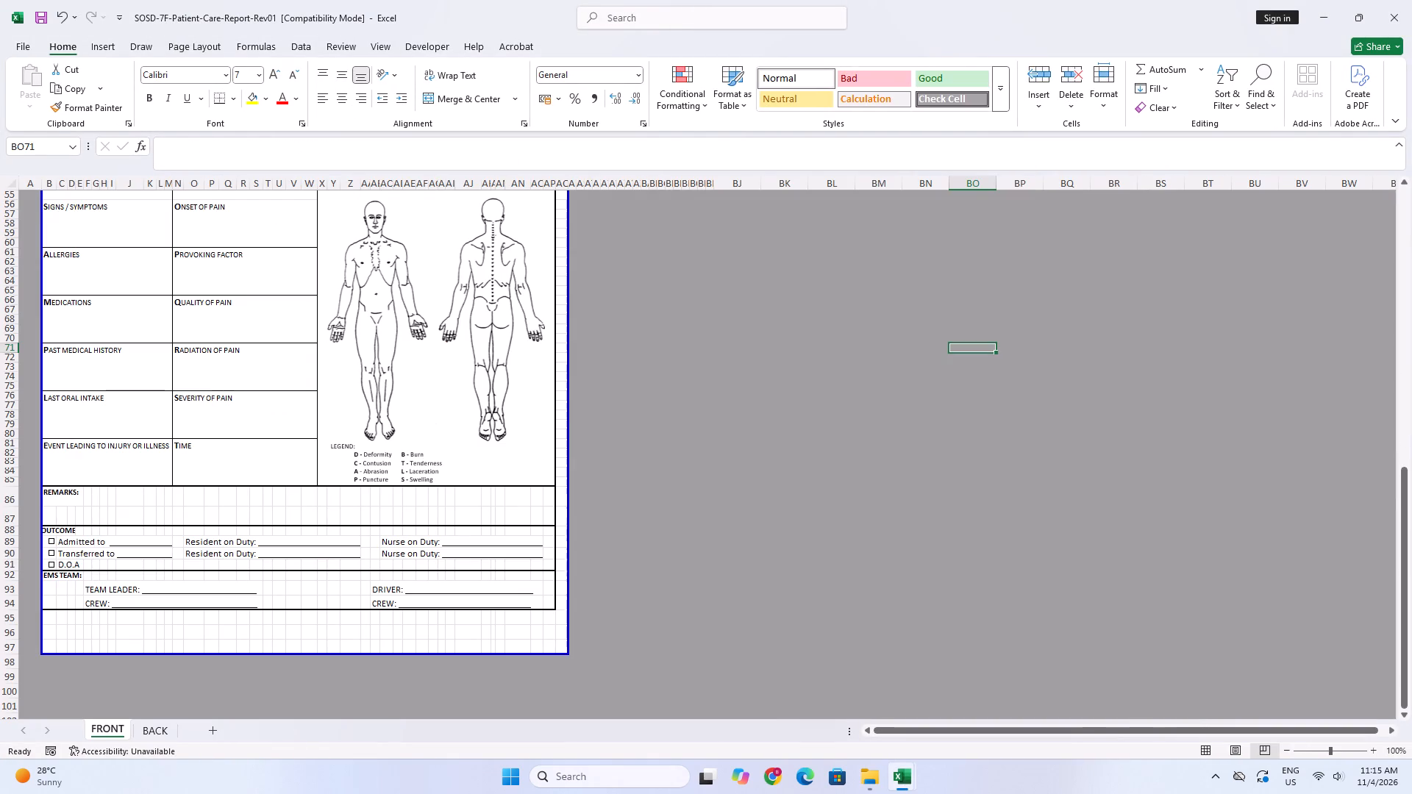
Switch back to the 11. Duty-Detail-NOVEMBER2026 workbook and rename its October 2026 sheet as November 2026.
click(871, 778)
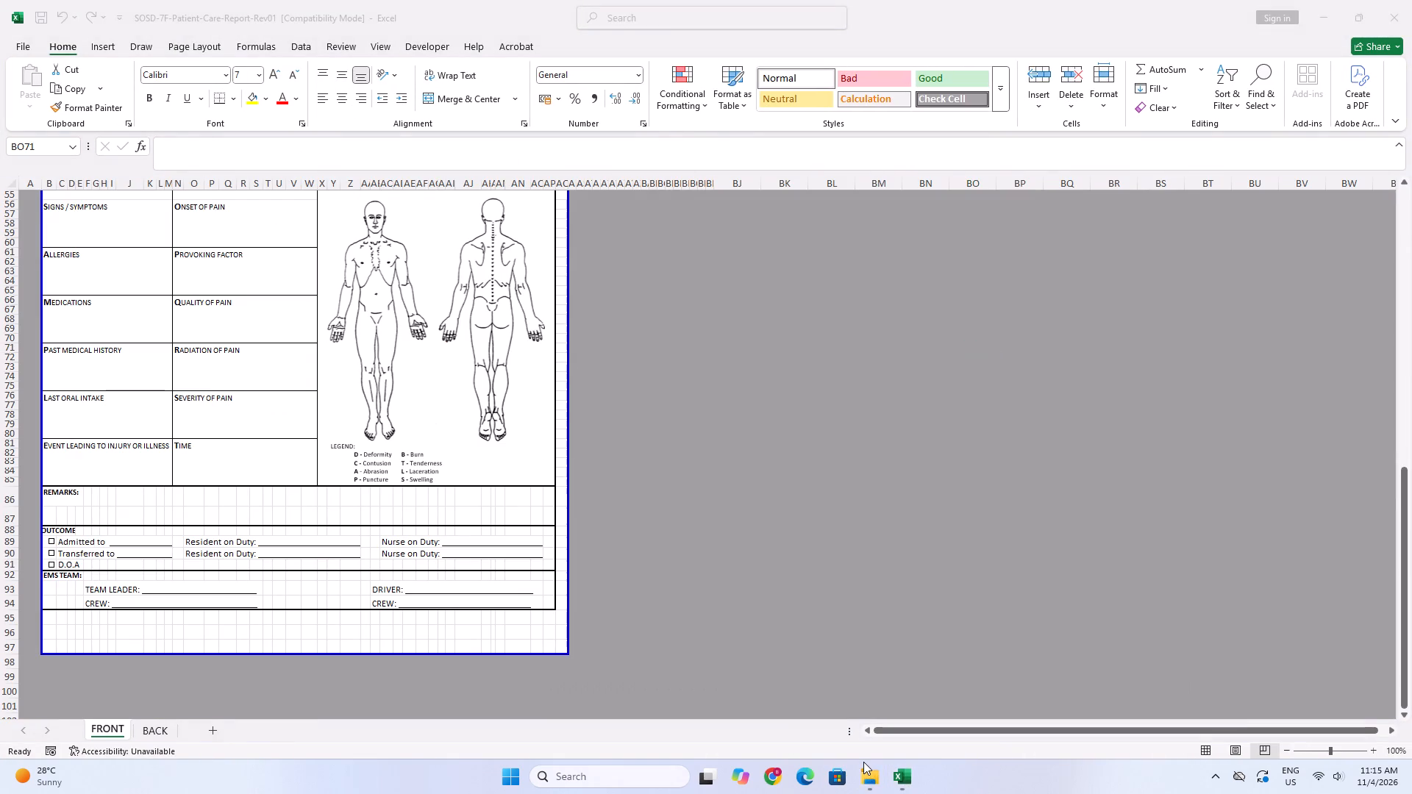
click(868, 775)
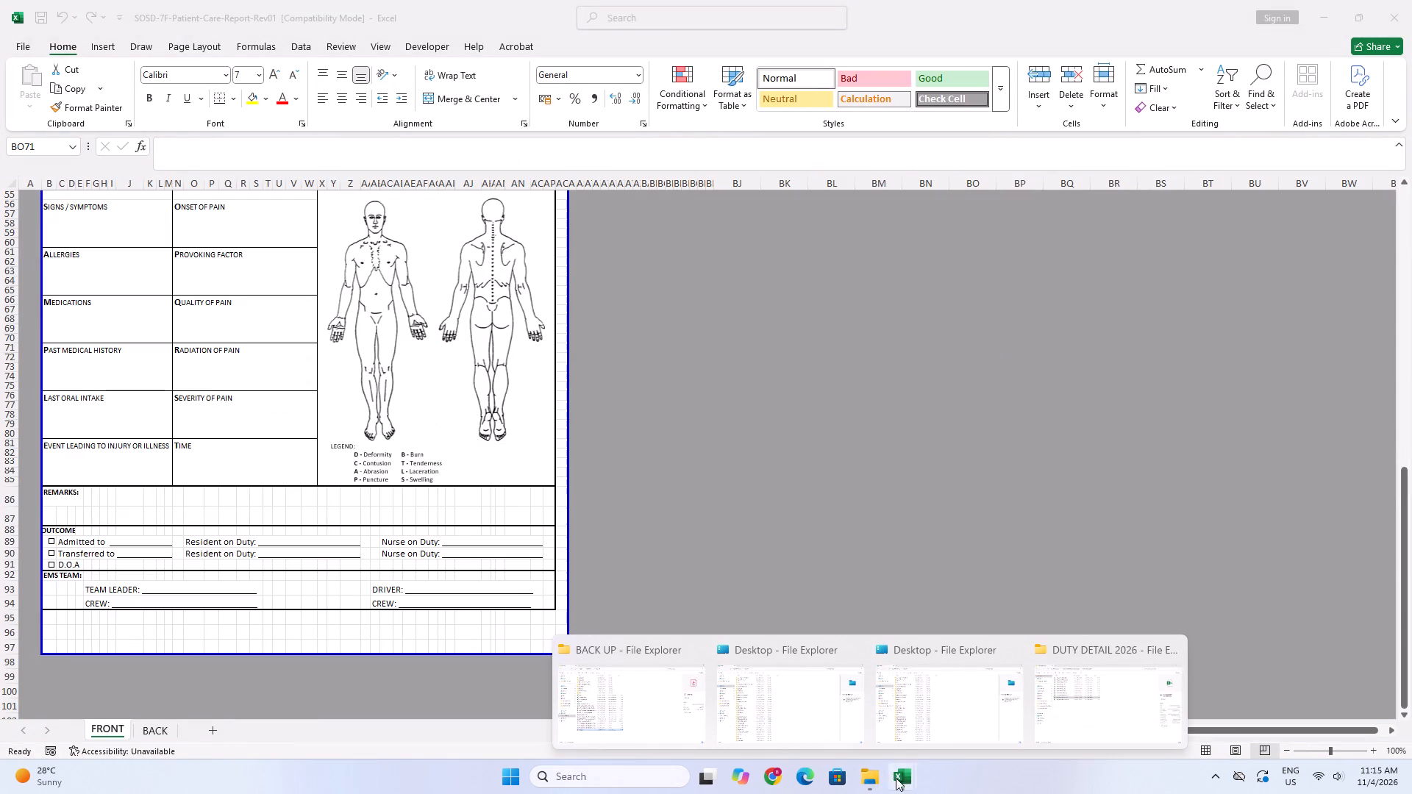
click(905, 778)
click(982, 705)
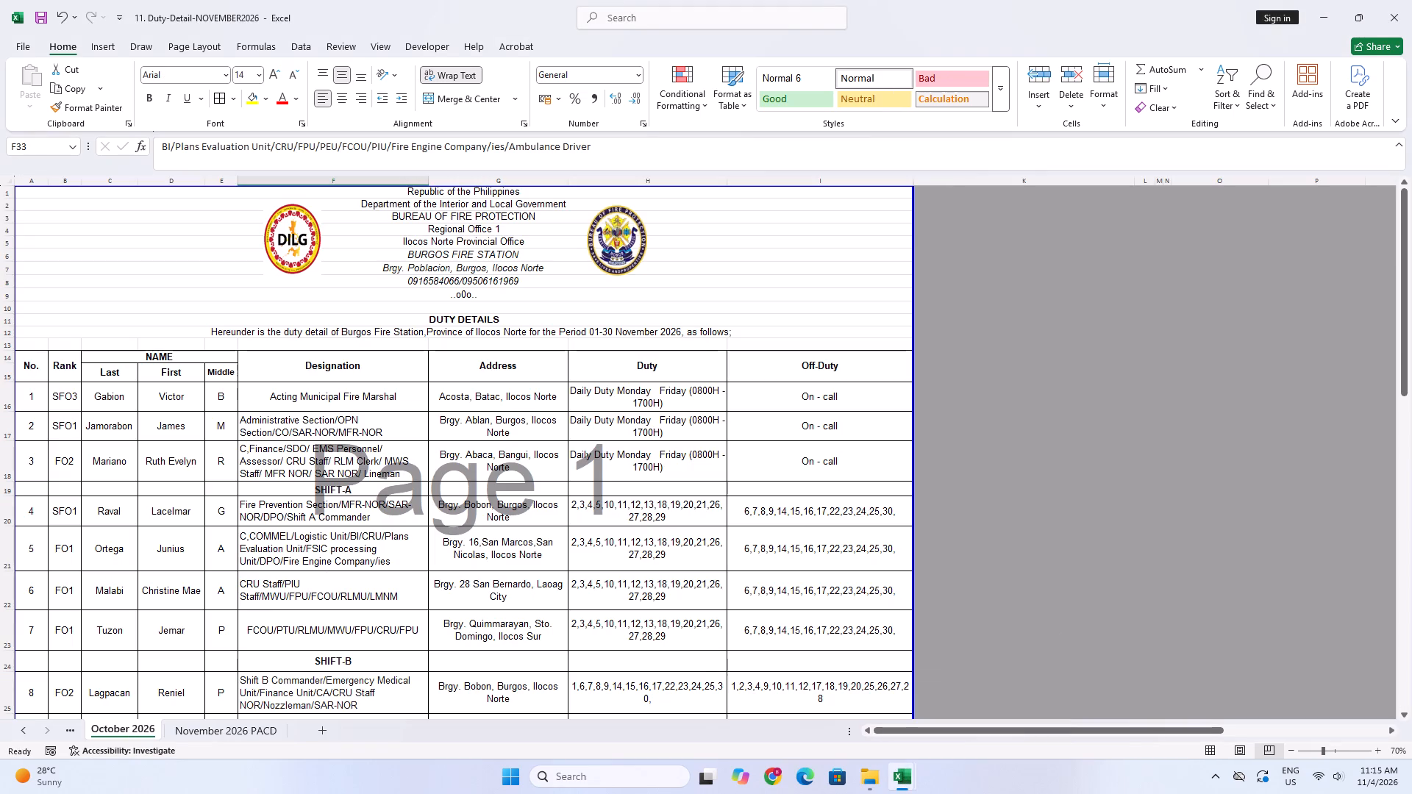
click(111, 732)
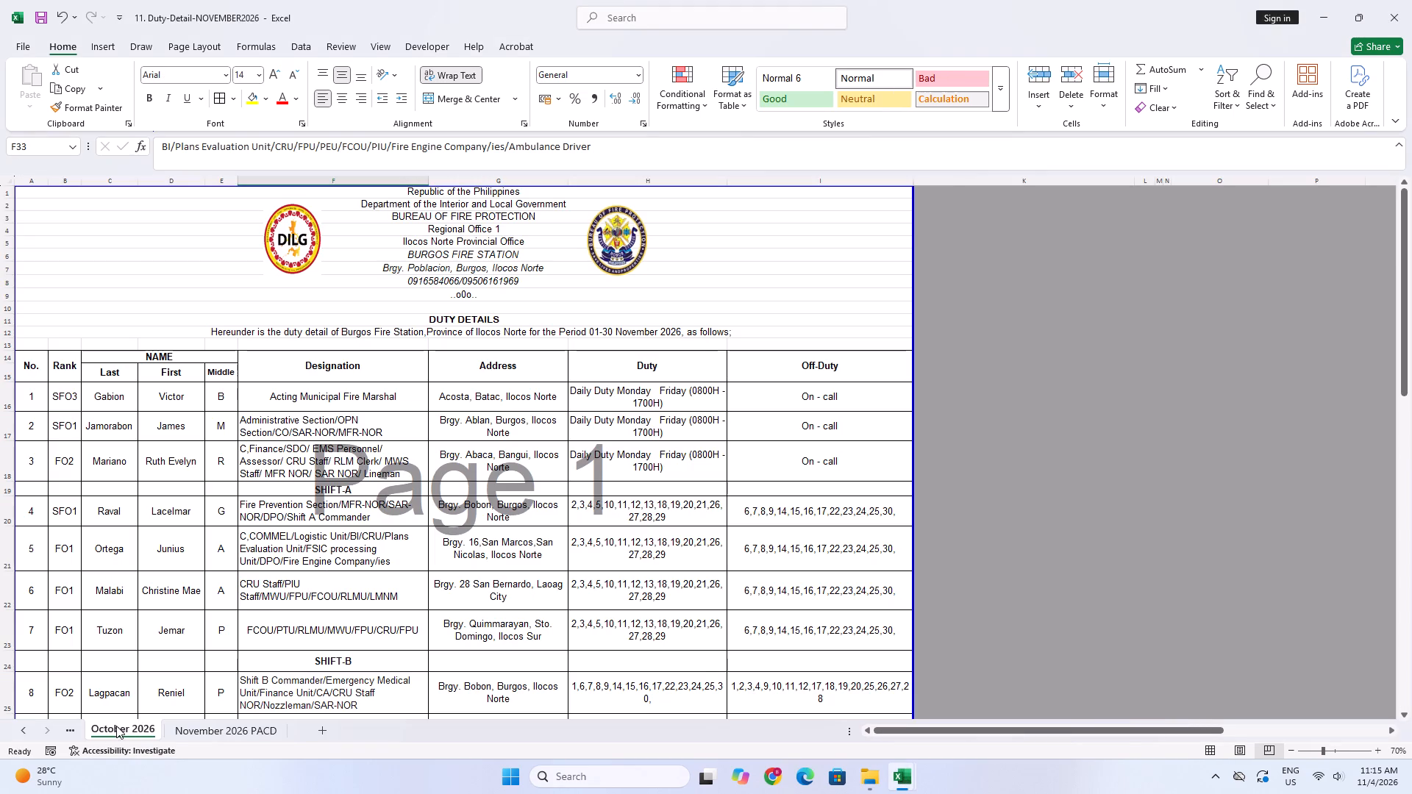
click(116, 726)
double_click(116, 726)
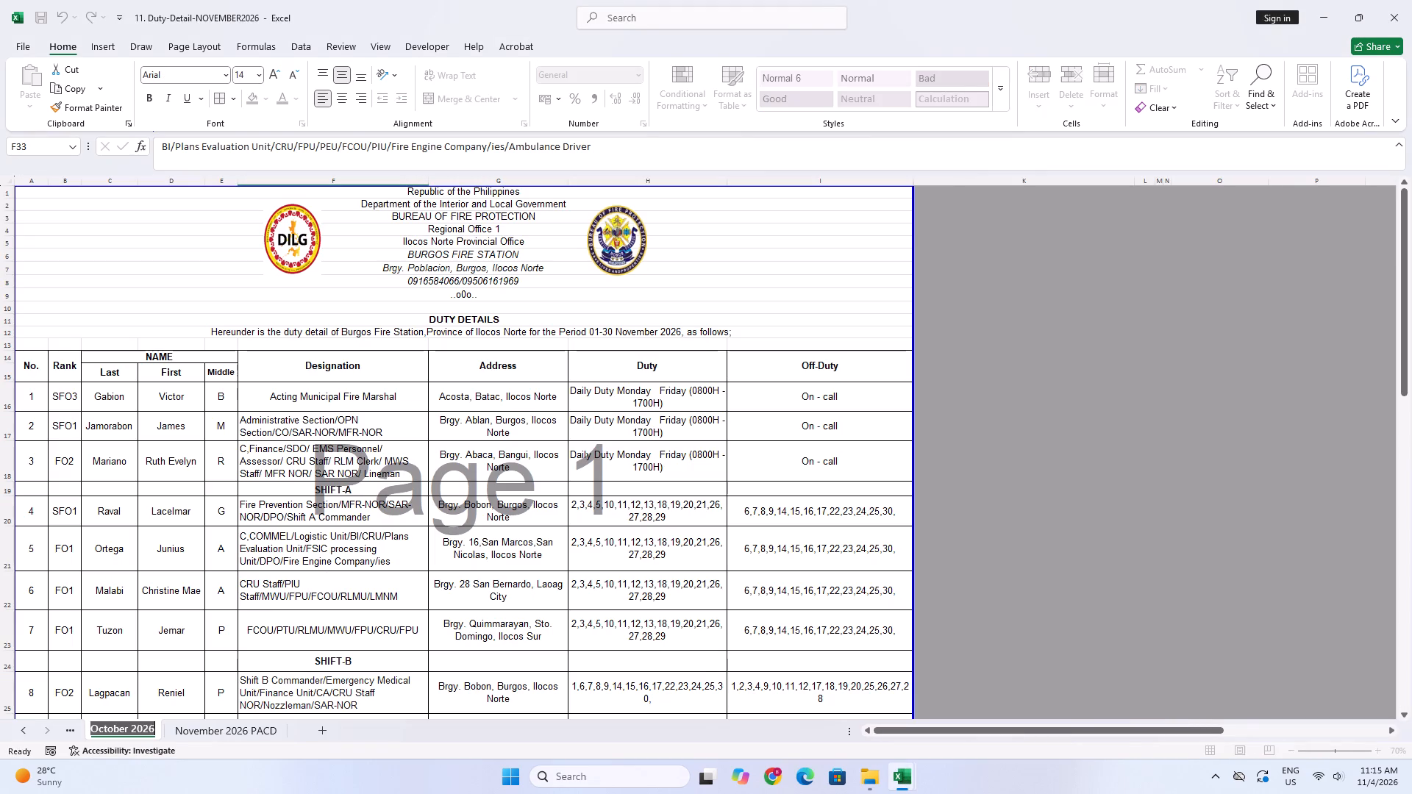
click(116, 726)
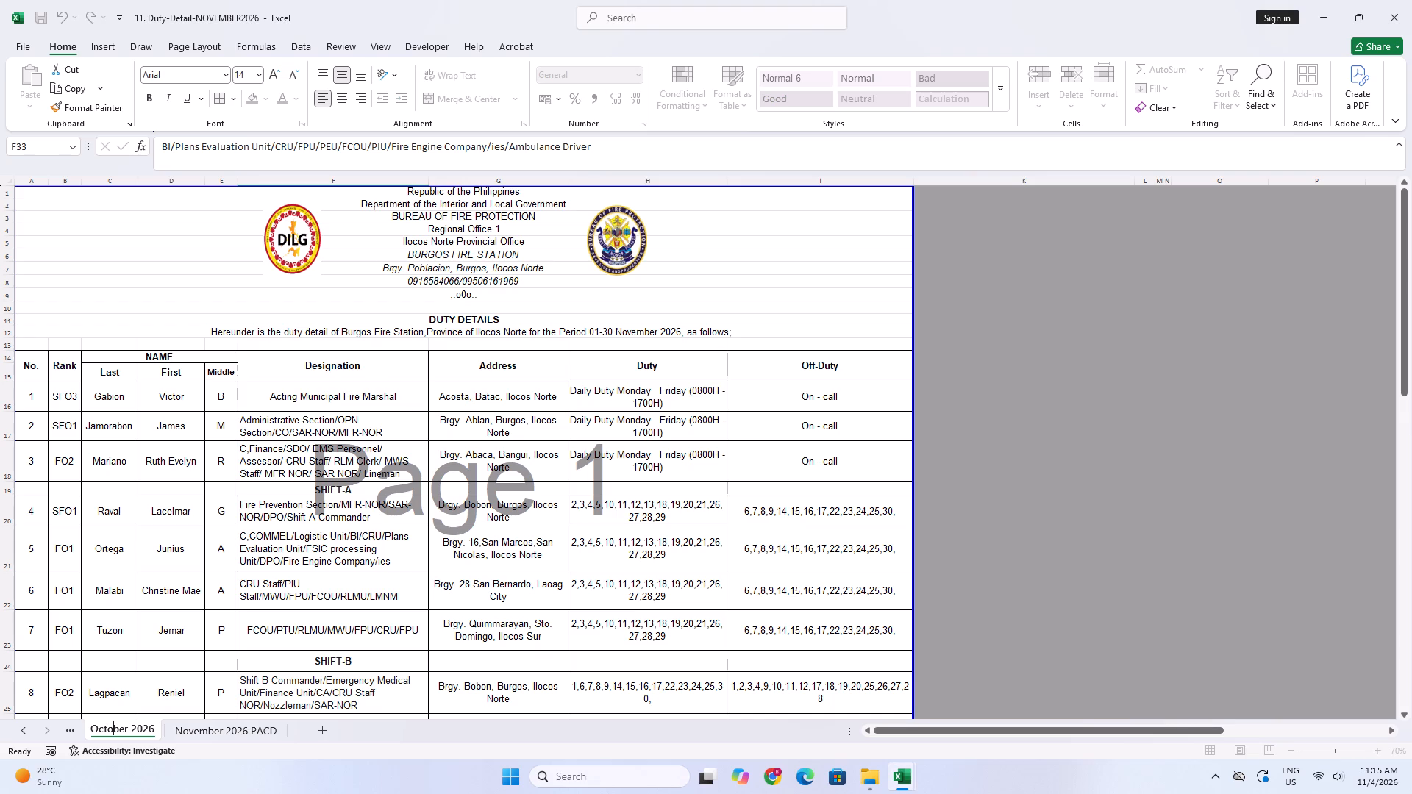
key(BackSpace)
key(BackSpace)
key(BackSpace)
key(BackSpace)
key(BackSpace)
key(BackSpace)
key(BackSpace)
key(BackSpace)
key(BackSpace)
key(BackSpace)
key(BackSpace)
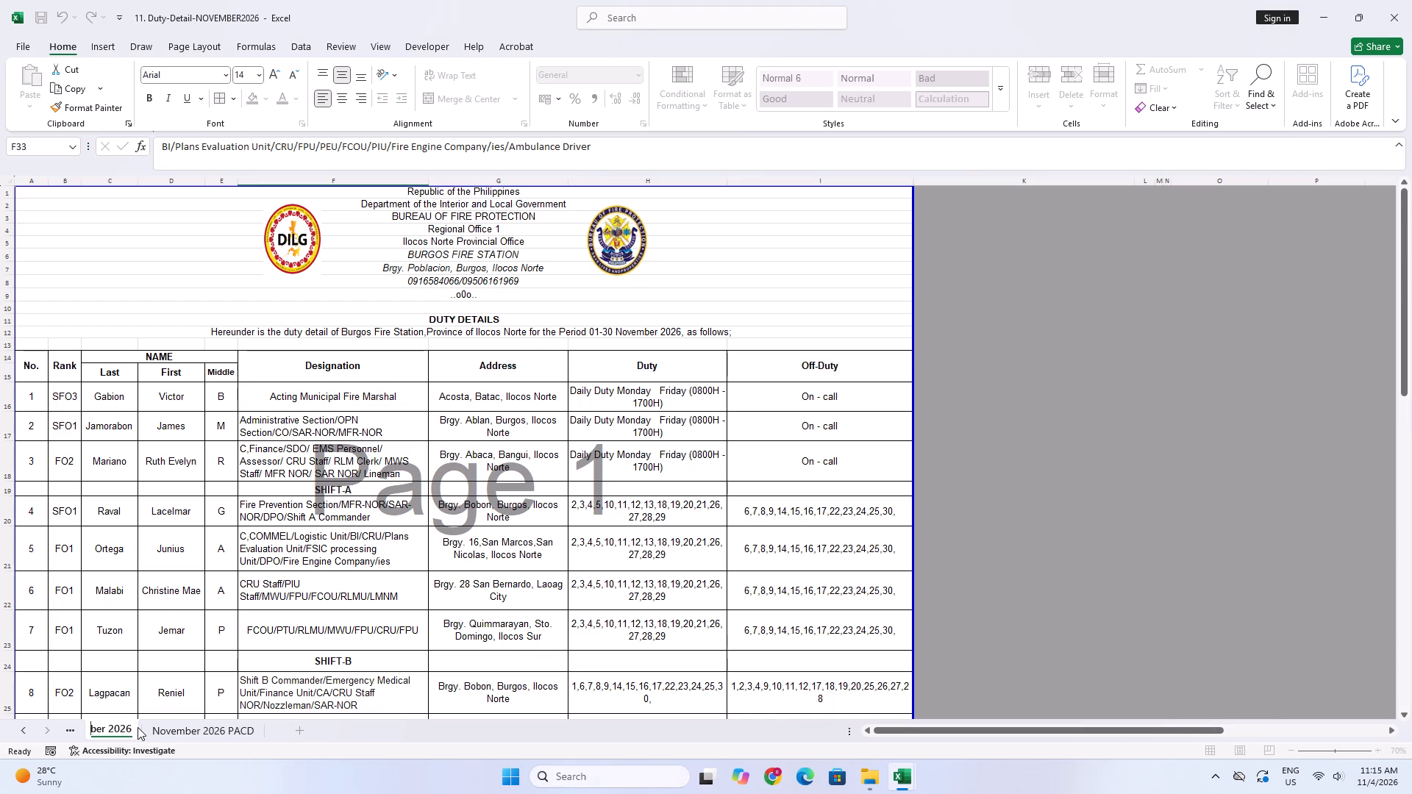
text(nO)
text(VEM)
key(BackSpace)
key(BackSpace)
key(BackSpace)
key(BackSpace)
key(BackSpace)
key(BackSpace)
key(BackSpace)
key(BackSpace)
key(BackSpace)
key(BackSpace)
key(BackSpace)
key(BackSpace)
text(Novem)
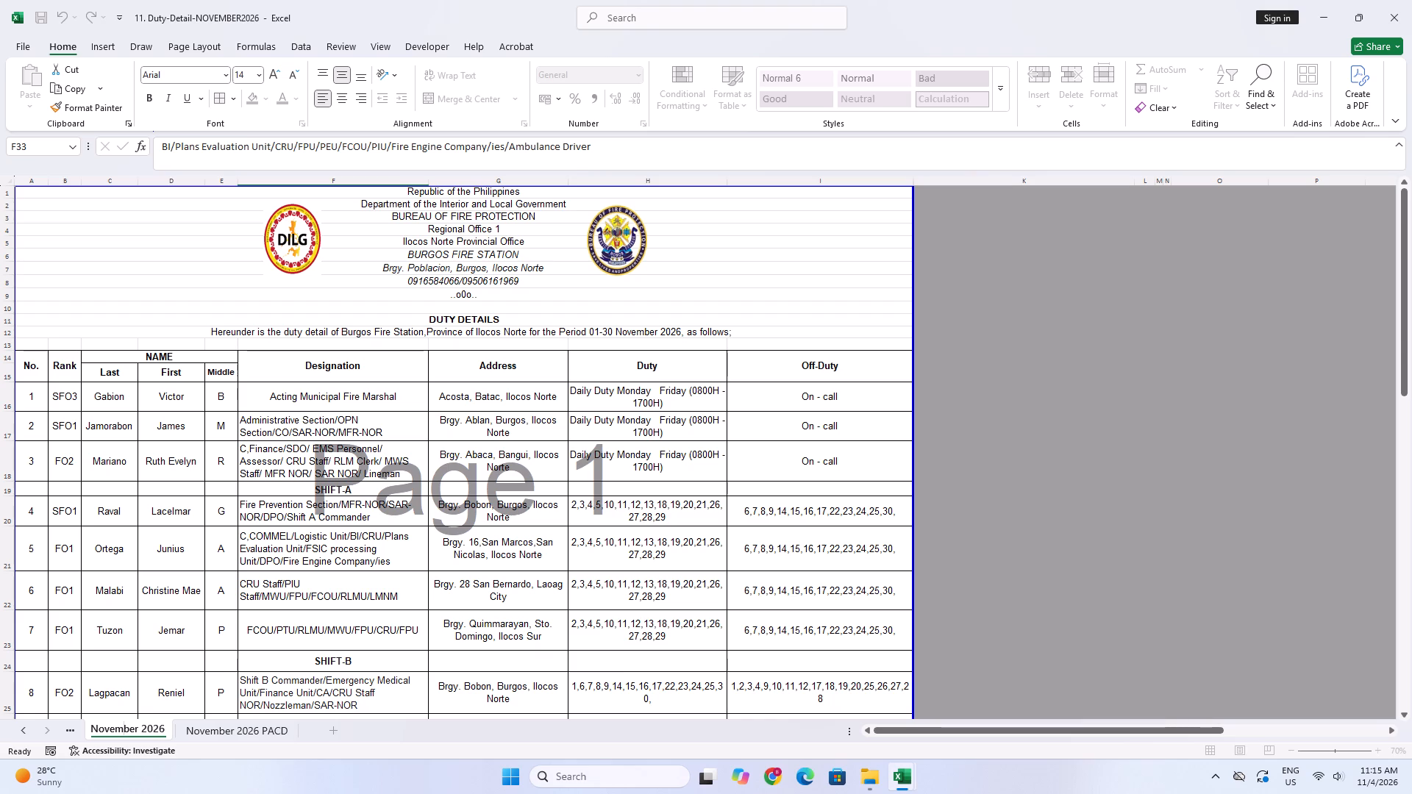
click(396, 546)
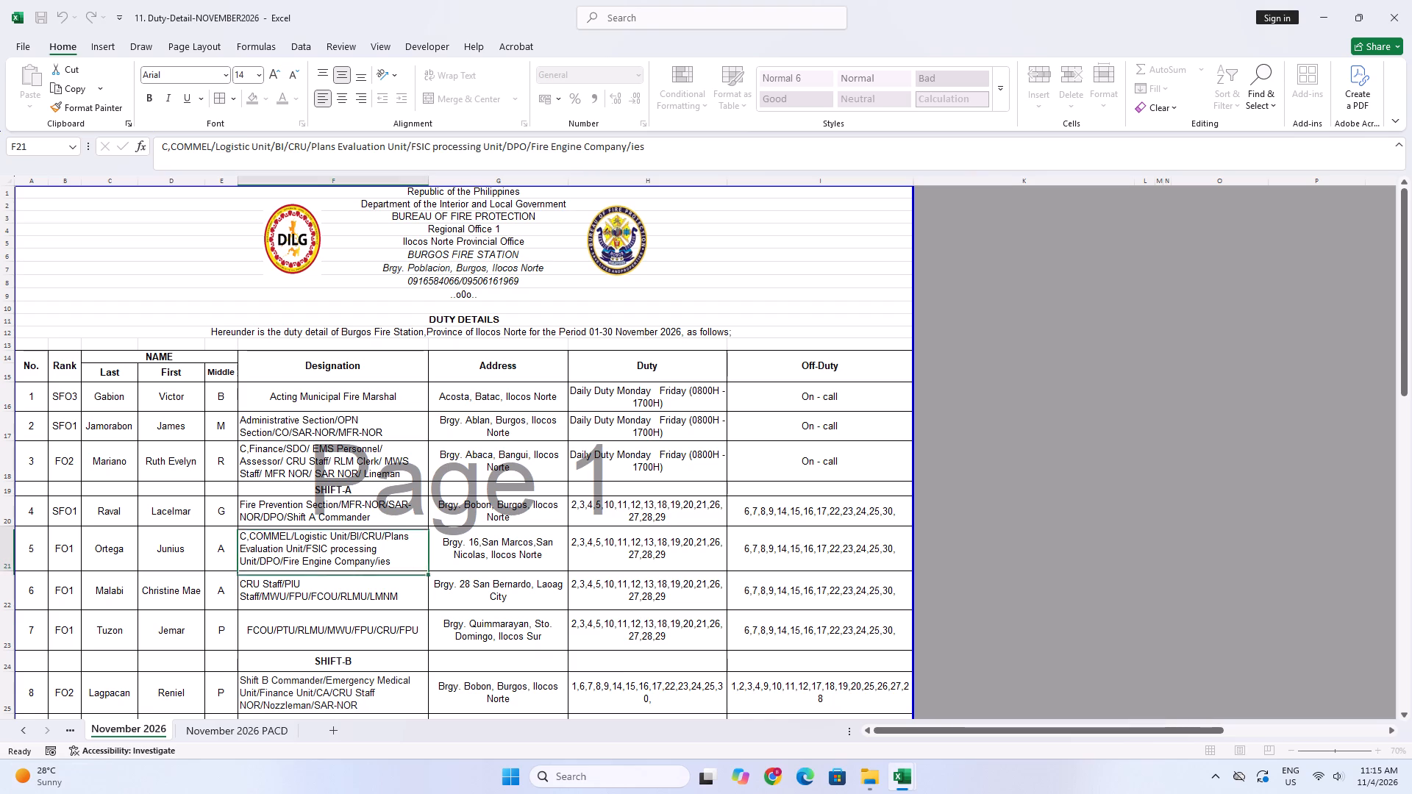
Save the November duty detail workbook.
click(39, 12)
Return to the November 2026 PACD sheet and select the DUTY PACD cell for personnel No. 11 (J28).
click(254, 734)
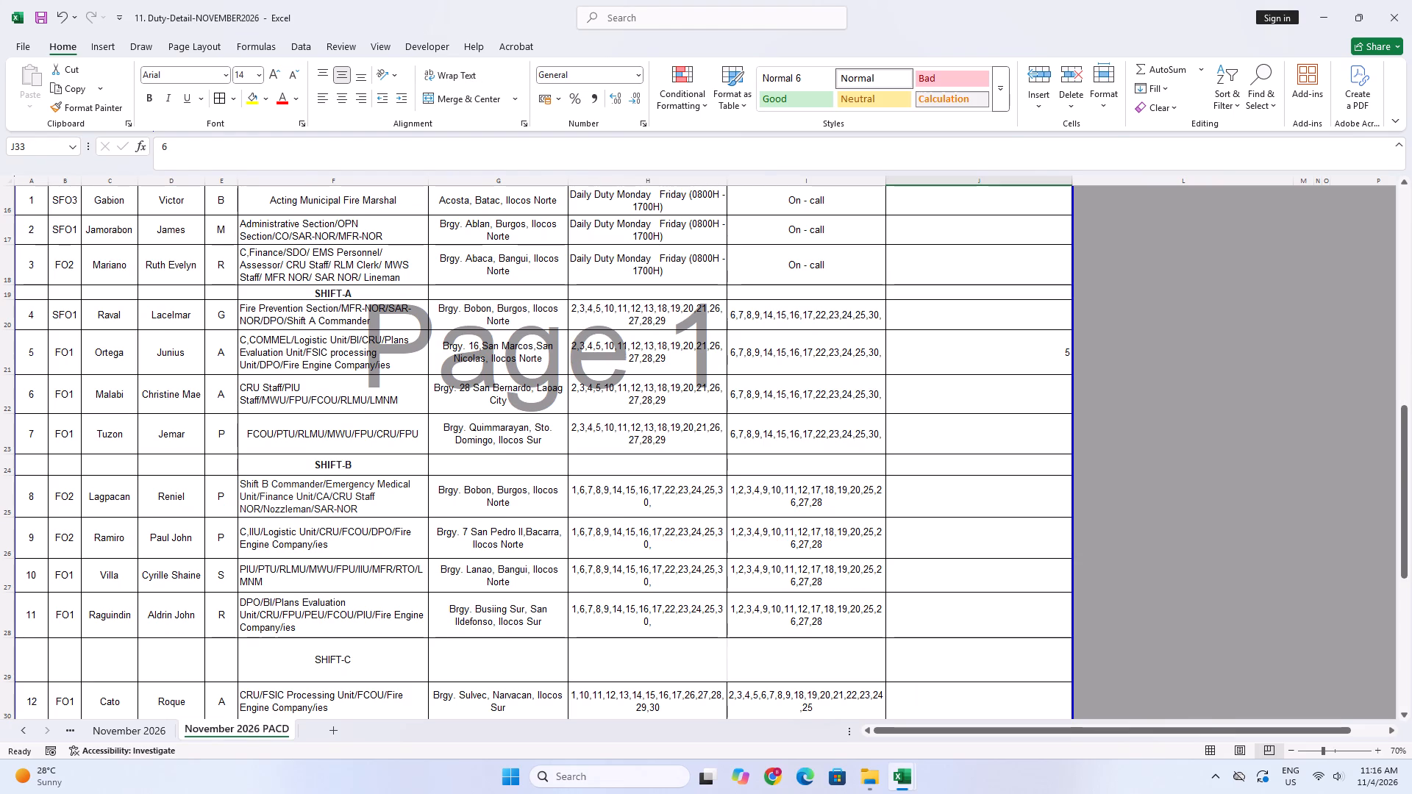
click(918, 620)
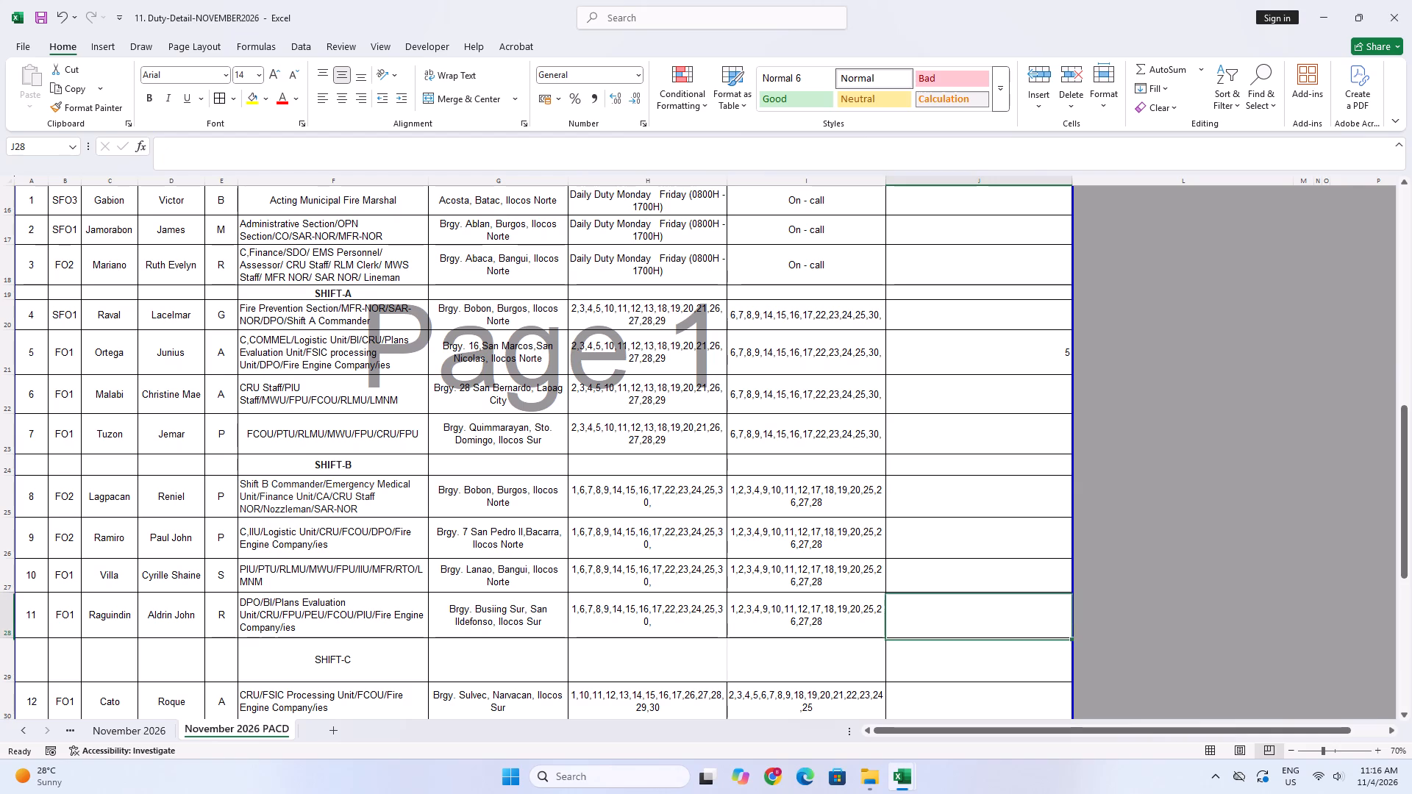
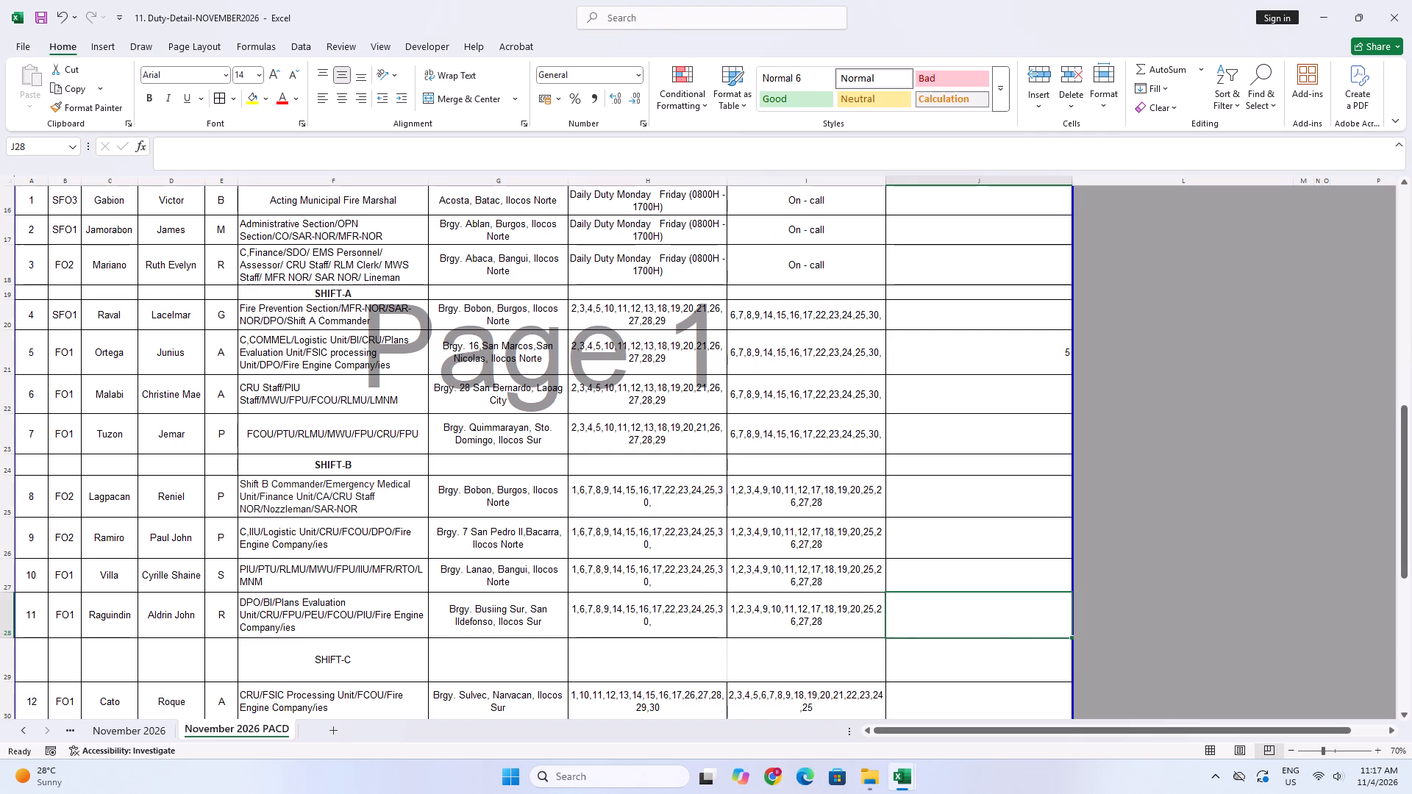
Enter the Shift-B DUTY PACD dates: 7 for personnel No. 11, 8 for No. 9 and 9 for No. 8.
key(7)
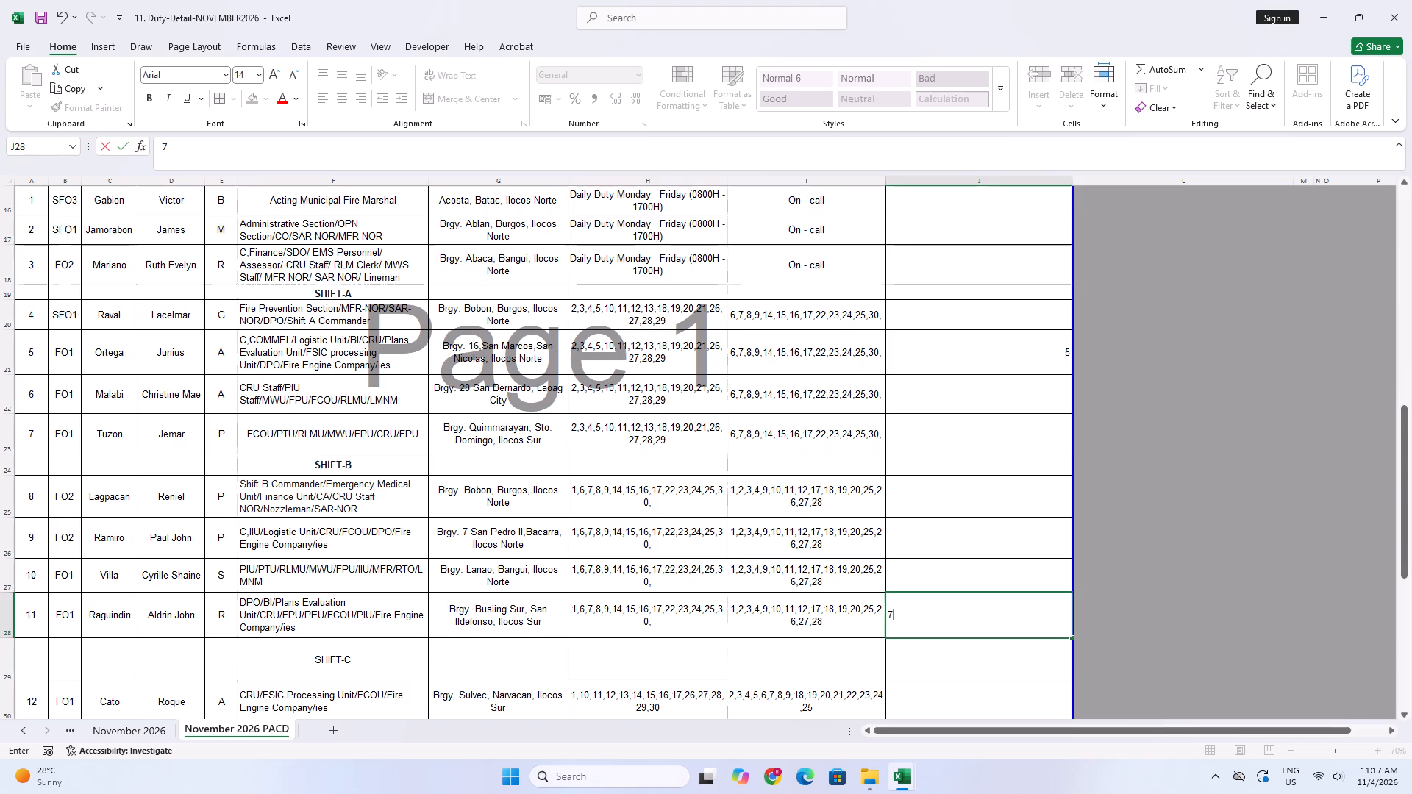
click(935, 544)
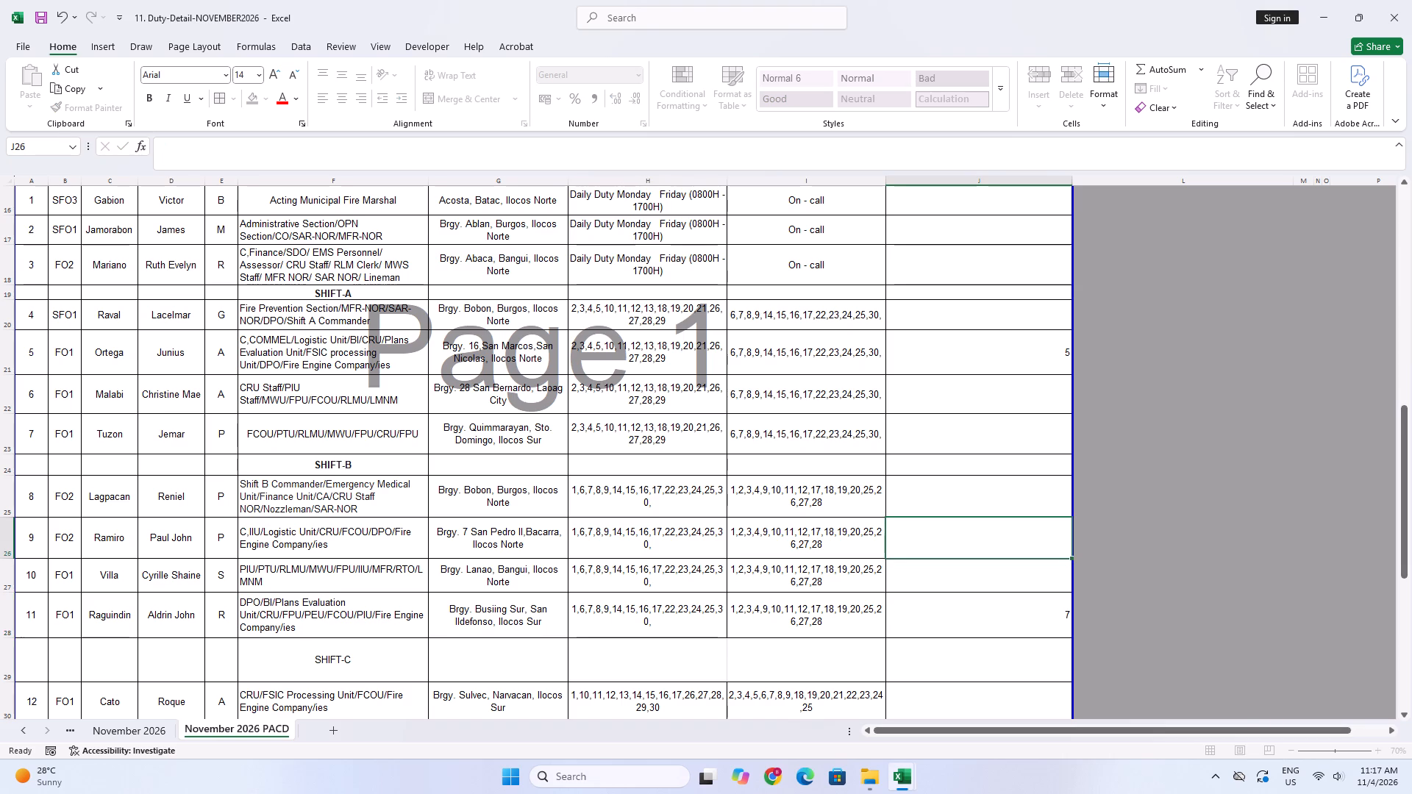
key(8)
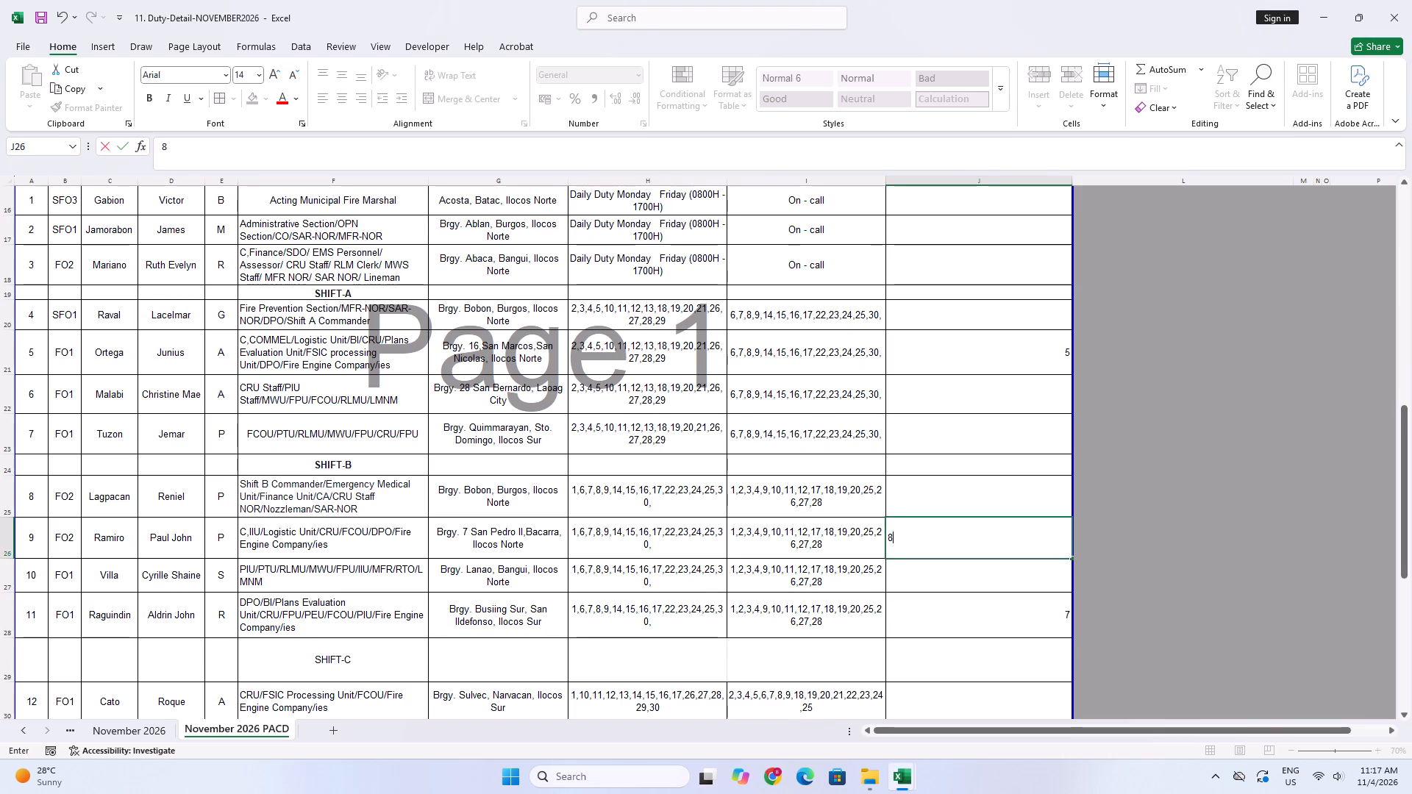
click(921, 505)
key(9)
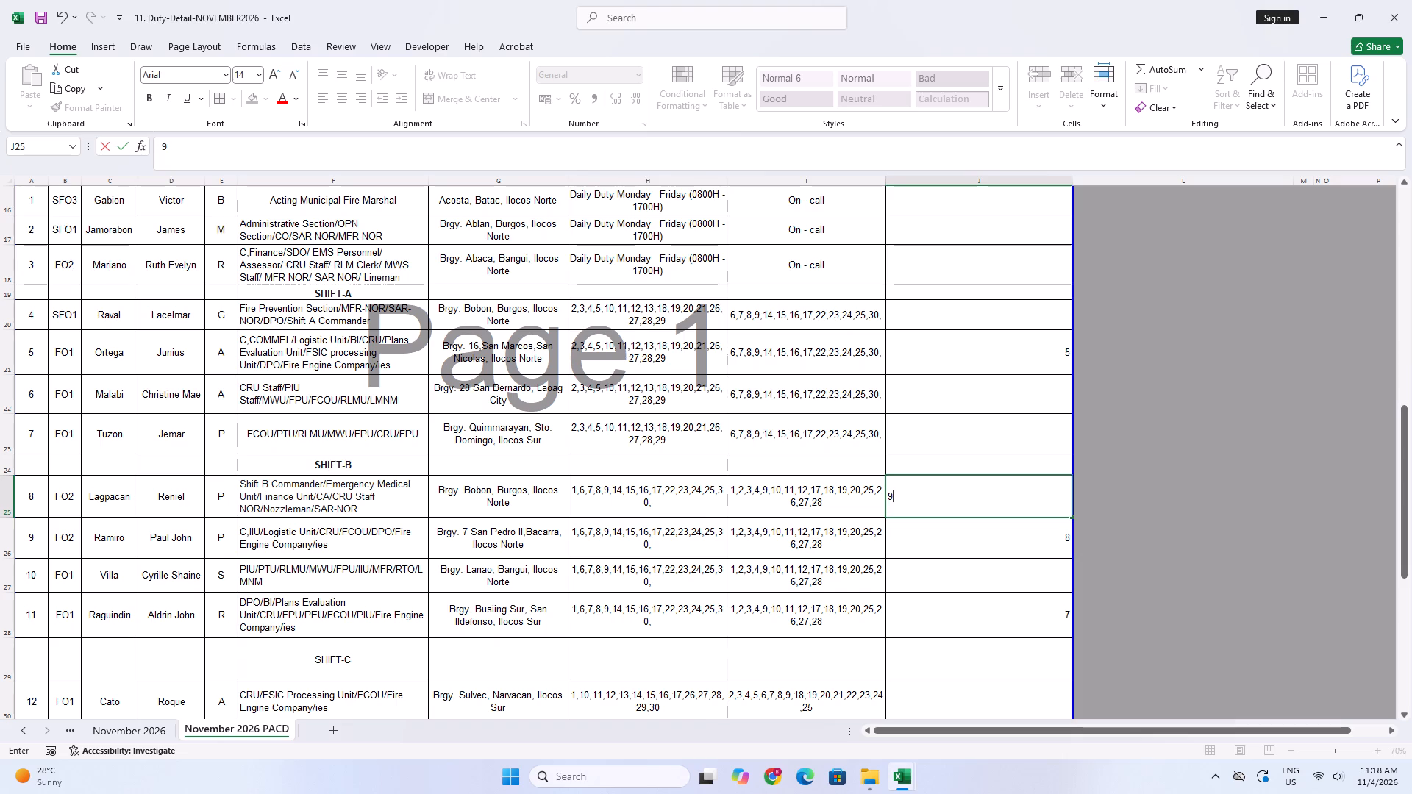
Enter the Shift-C DUTY PACD dates: 10 for personnel No. 13 and 11 for No. 12.
scroll(957, 572, down, 1)
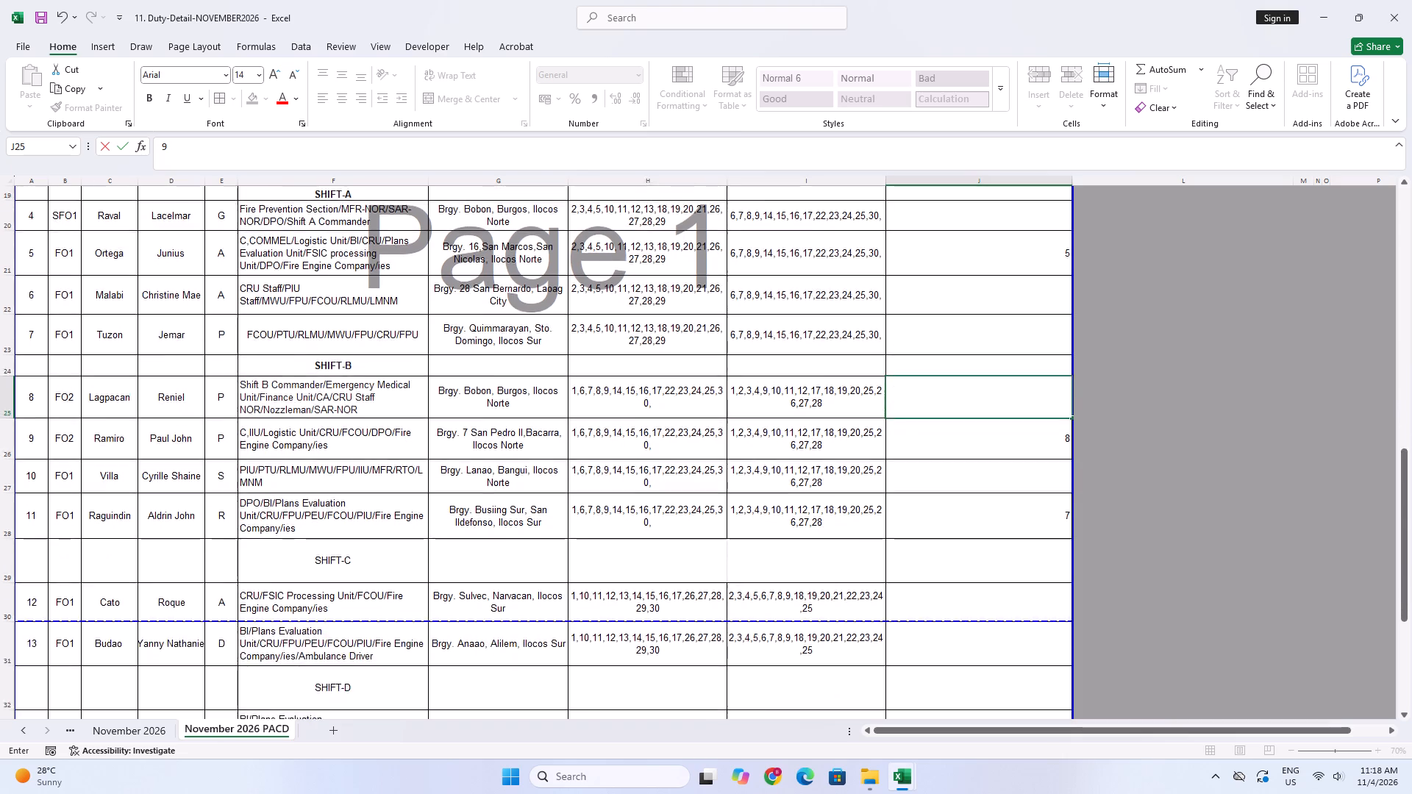
scroll(958, 575, down, 3)
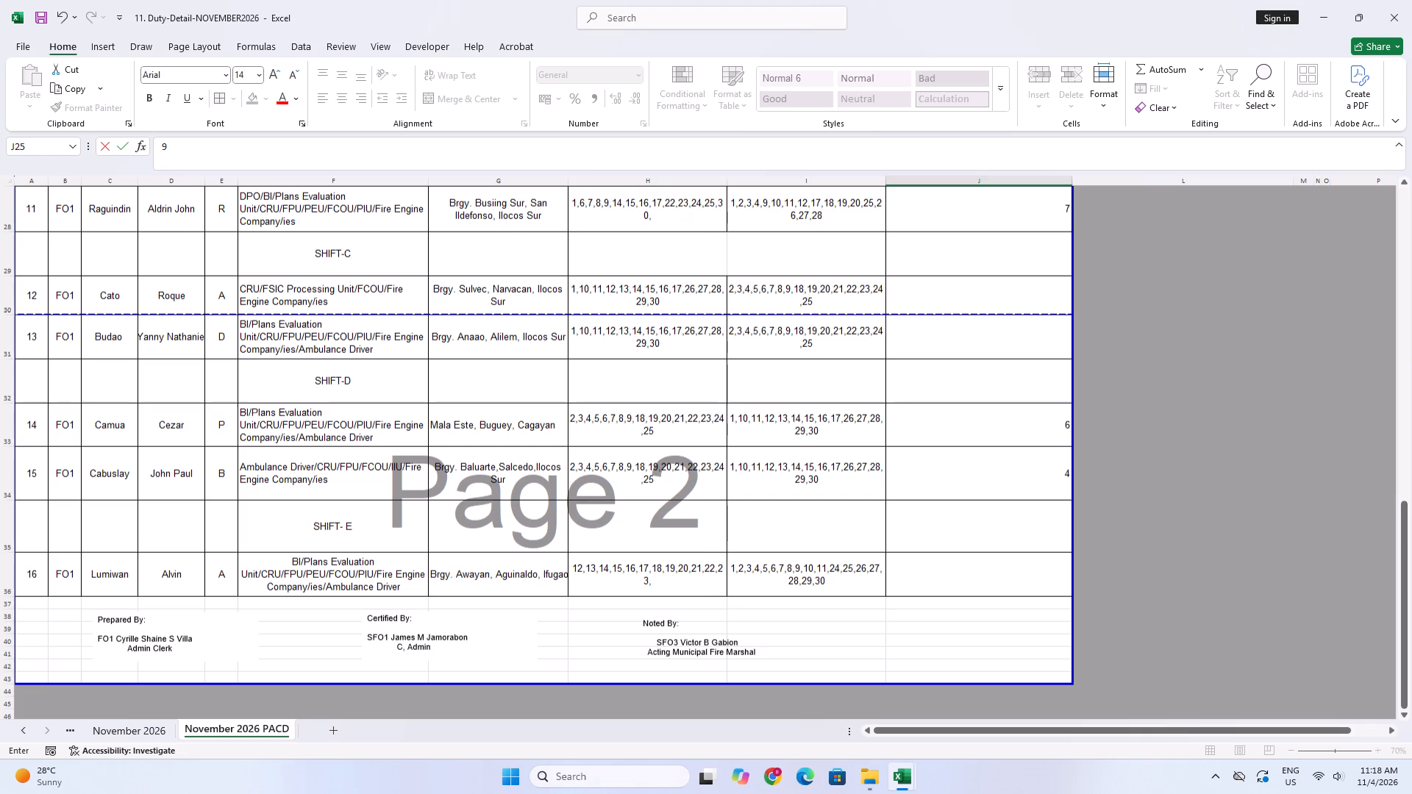
click(930, 343)
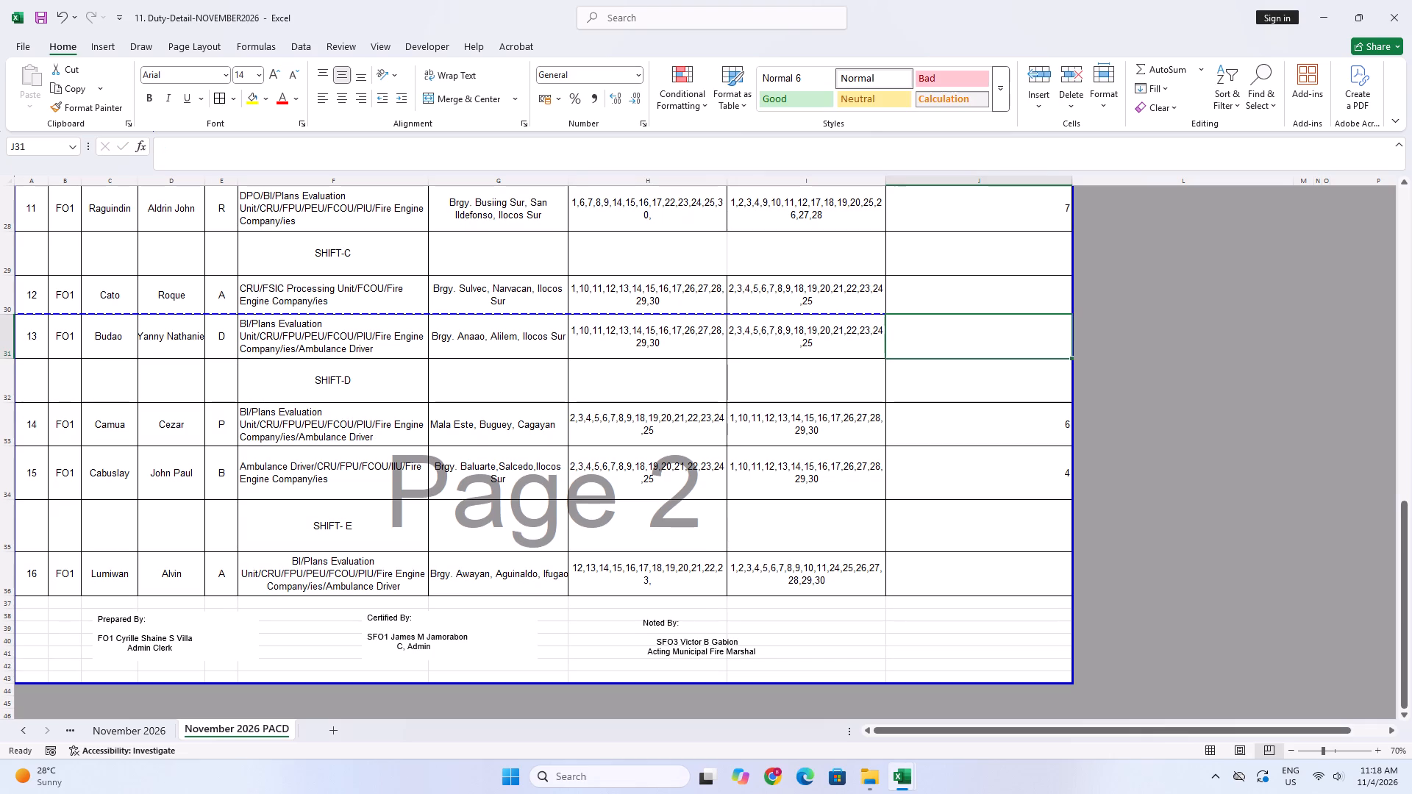
text(10)
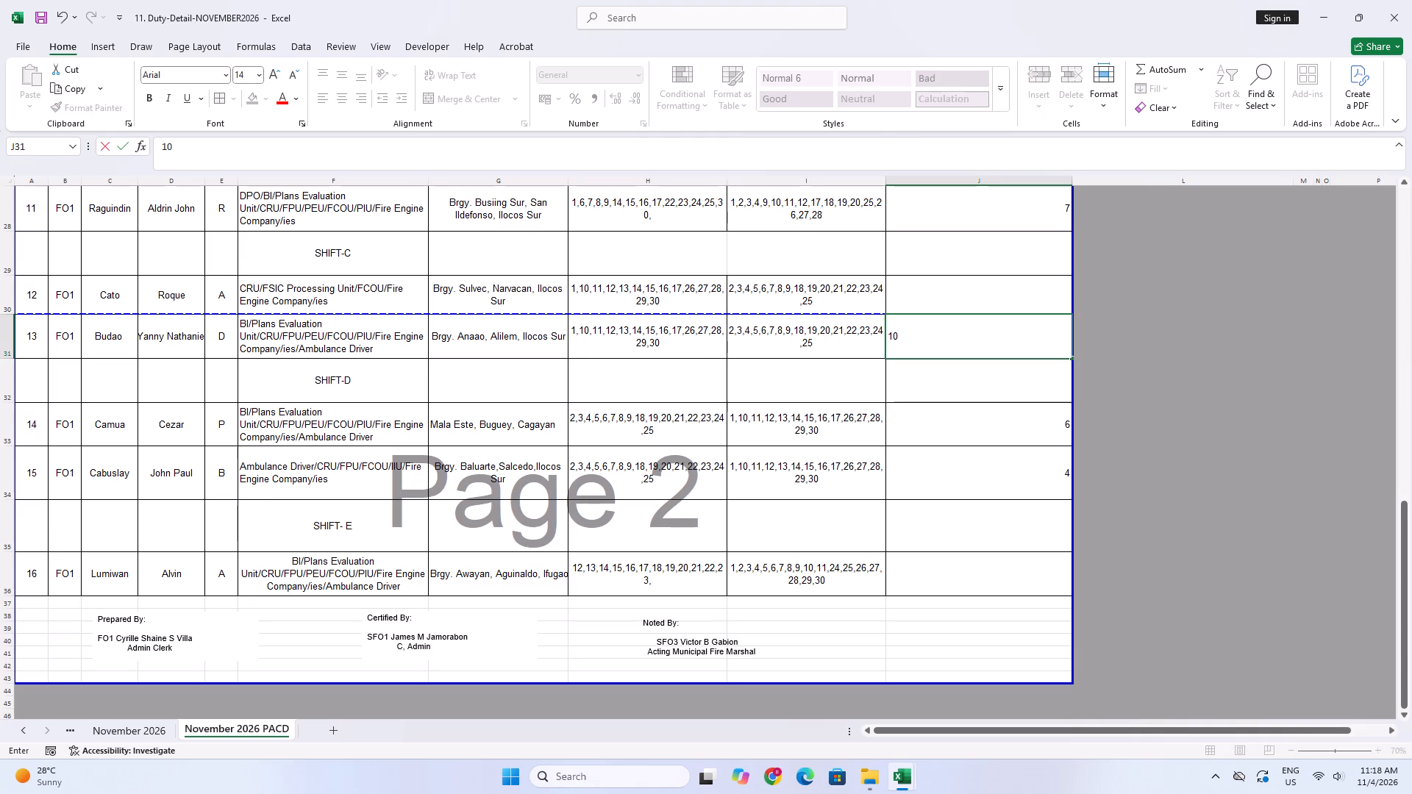
click(905, 296)
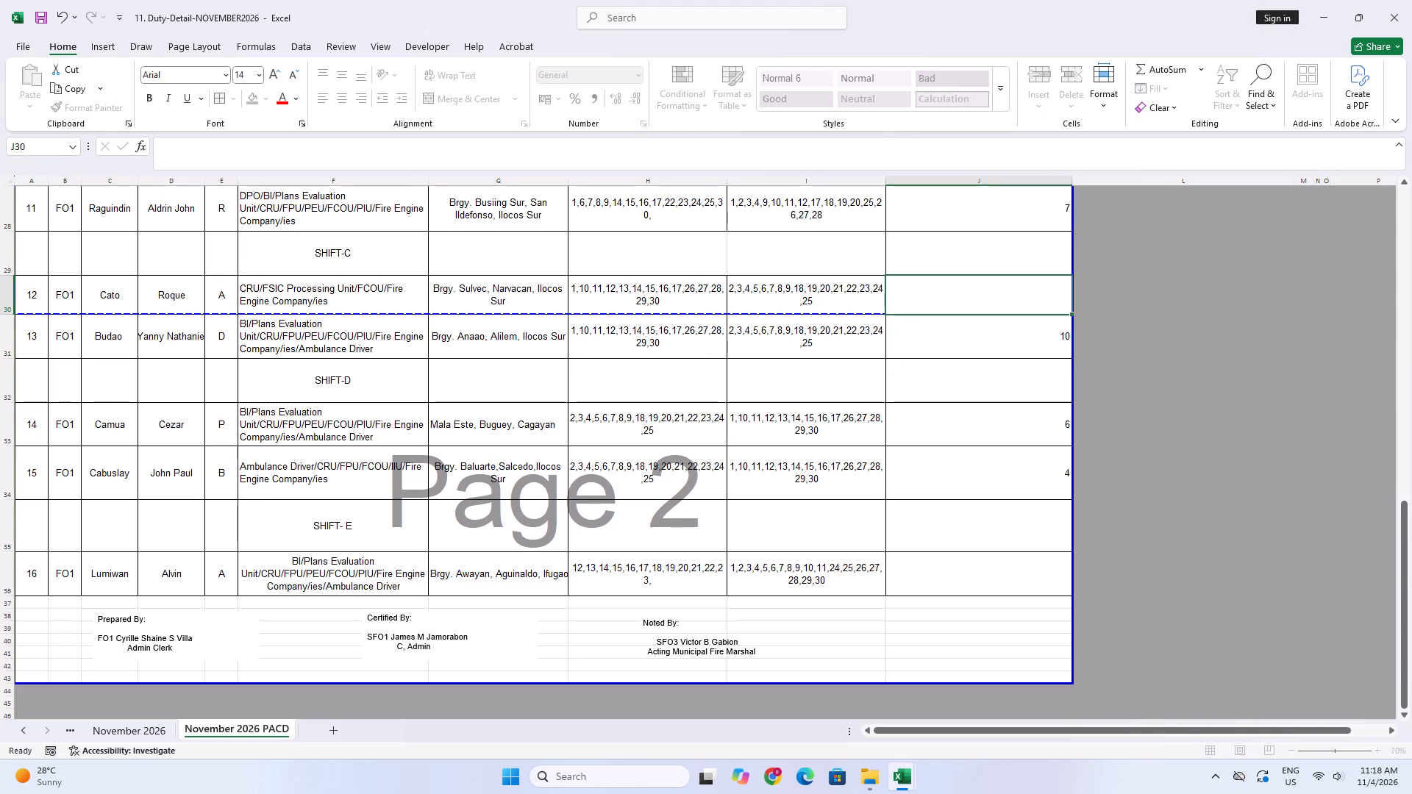
text(11)
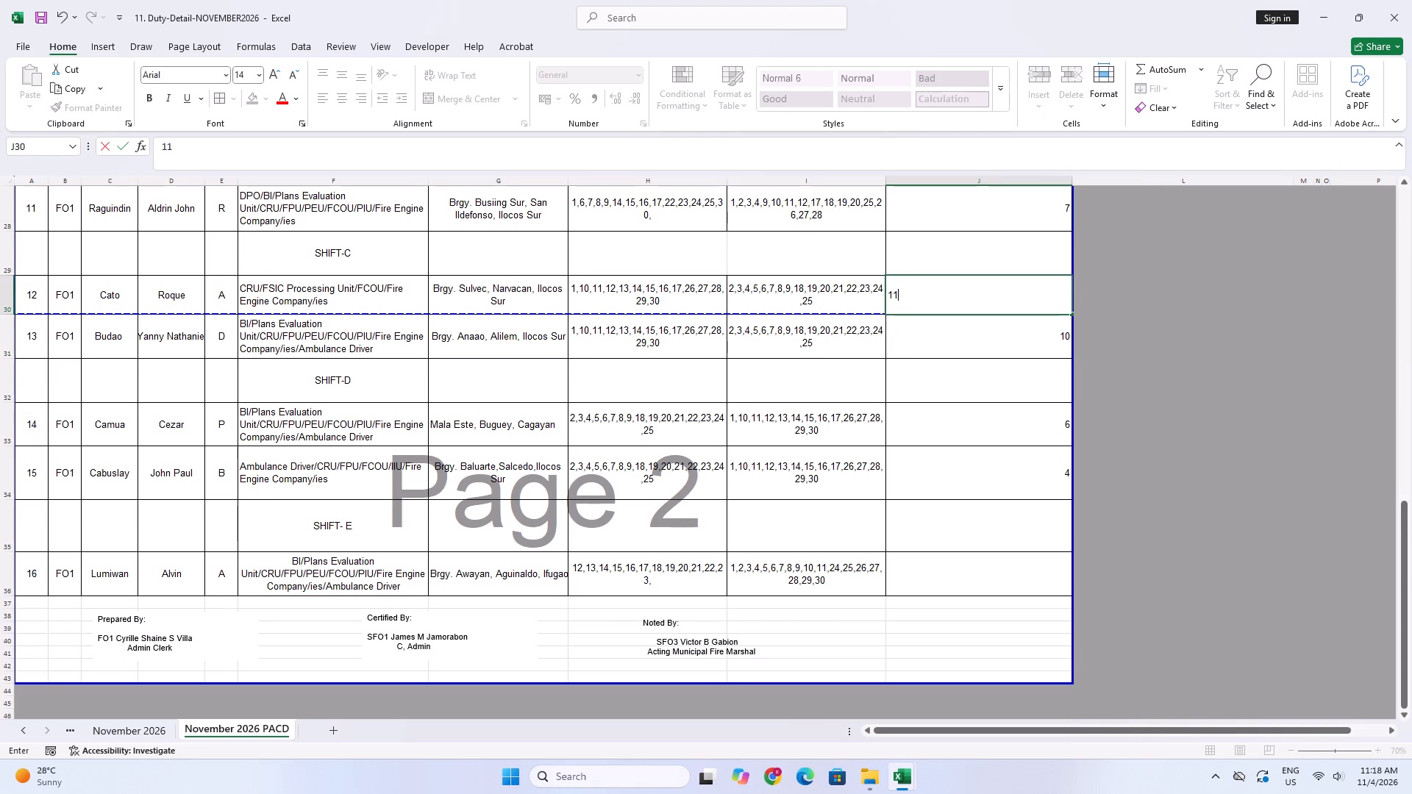
Enter the Shift-A DUTY PACD dates: 12 for personnel No. 4 and 3,13 for No. 7.
scroll(905, 296, up, 3)
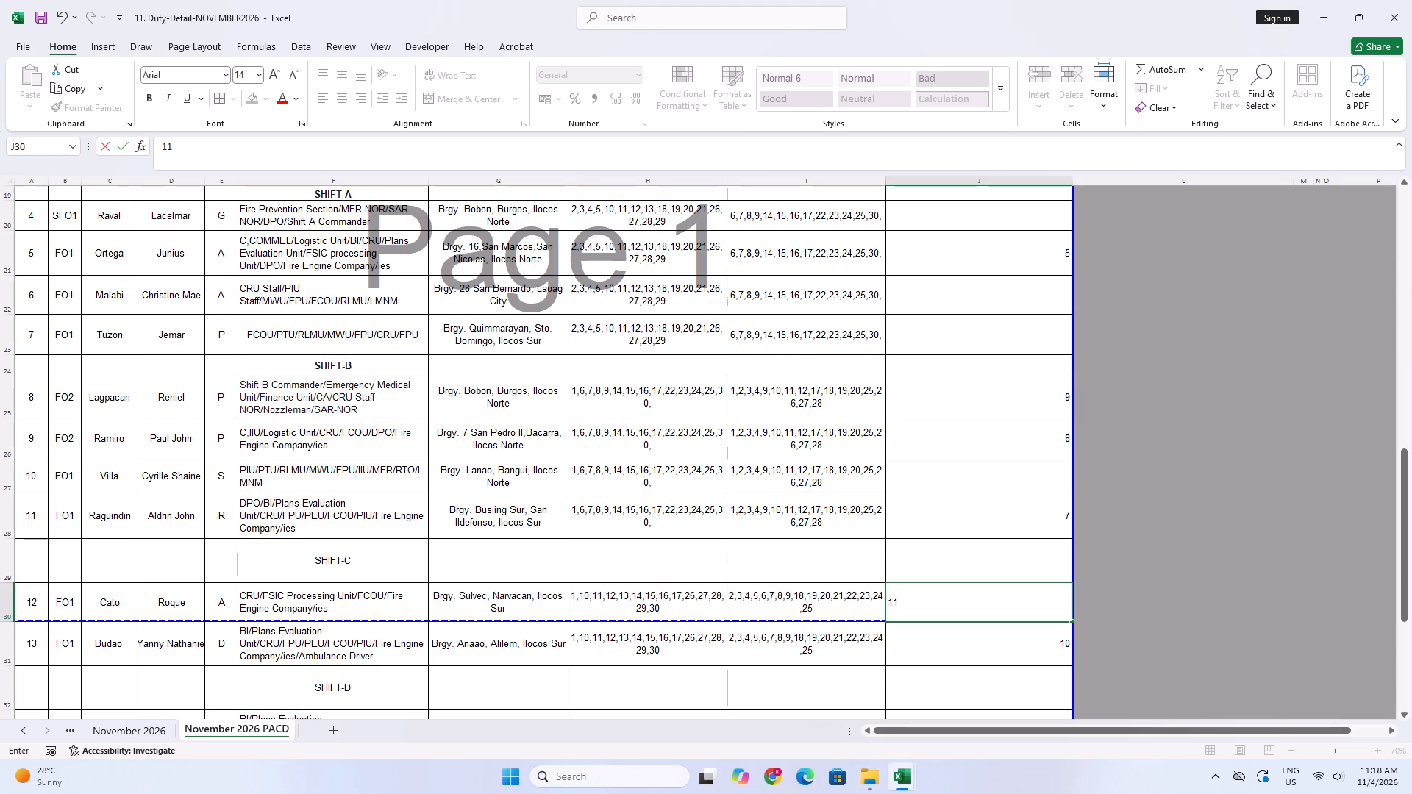
scroll(920, 397, up, 1)
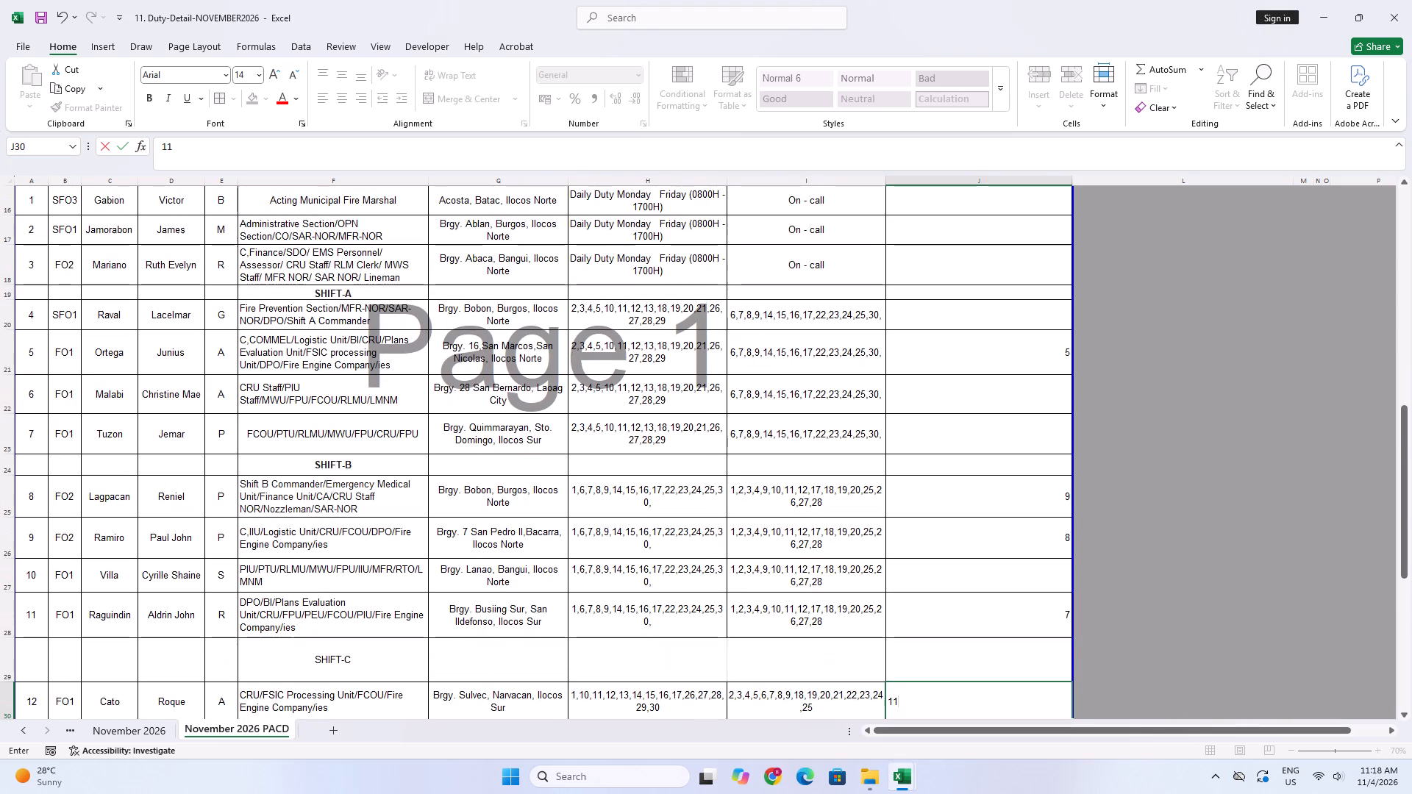
click(924, 310)
text(12)
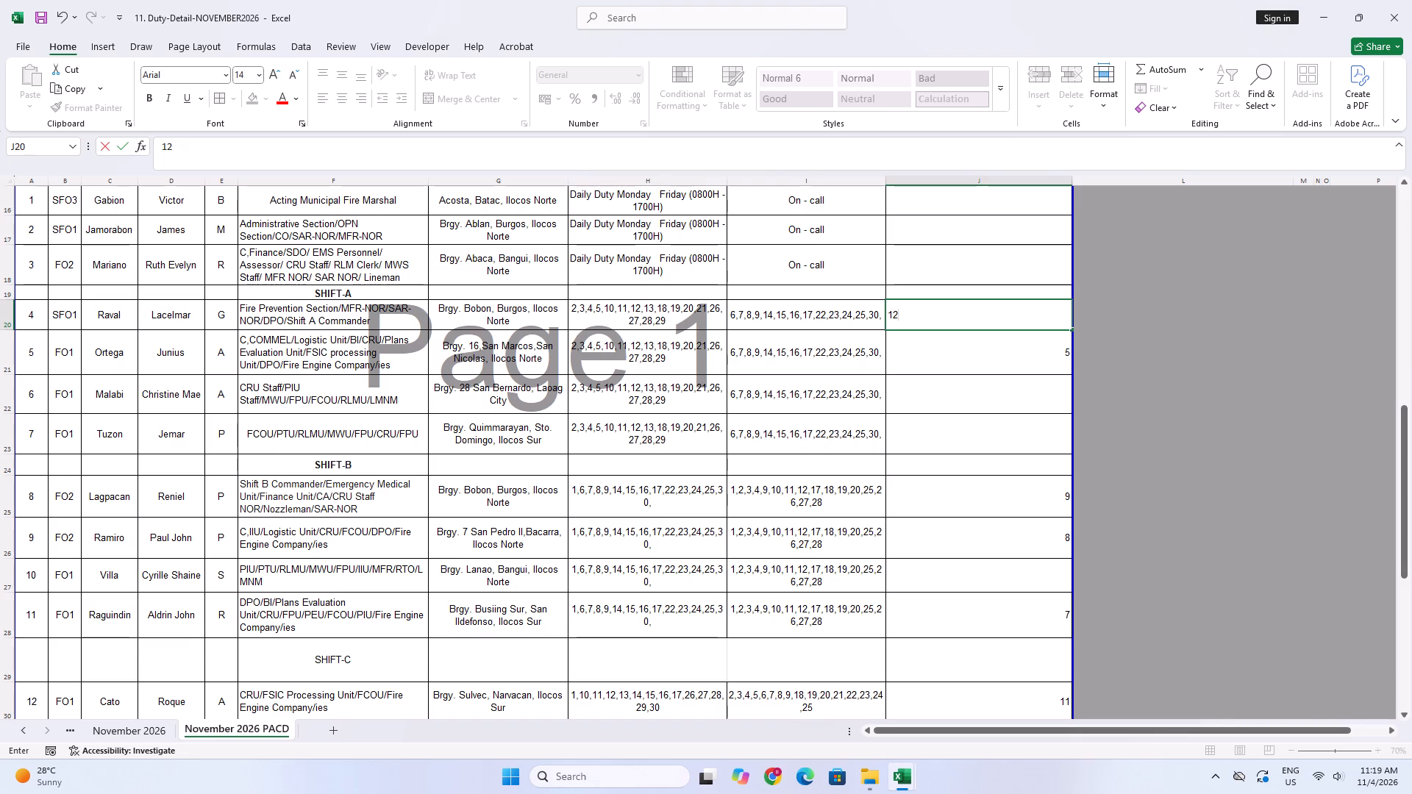
click(996, 439)
click(996, 439)
drag(996, 439, 1006, 438)
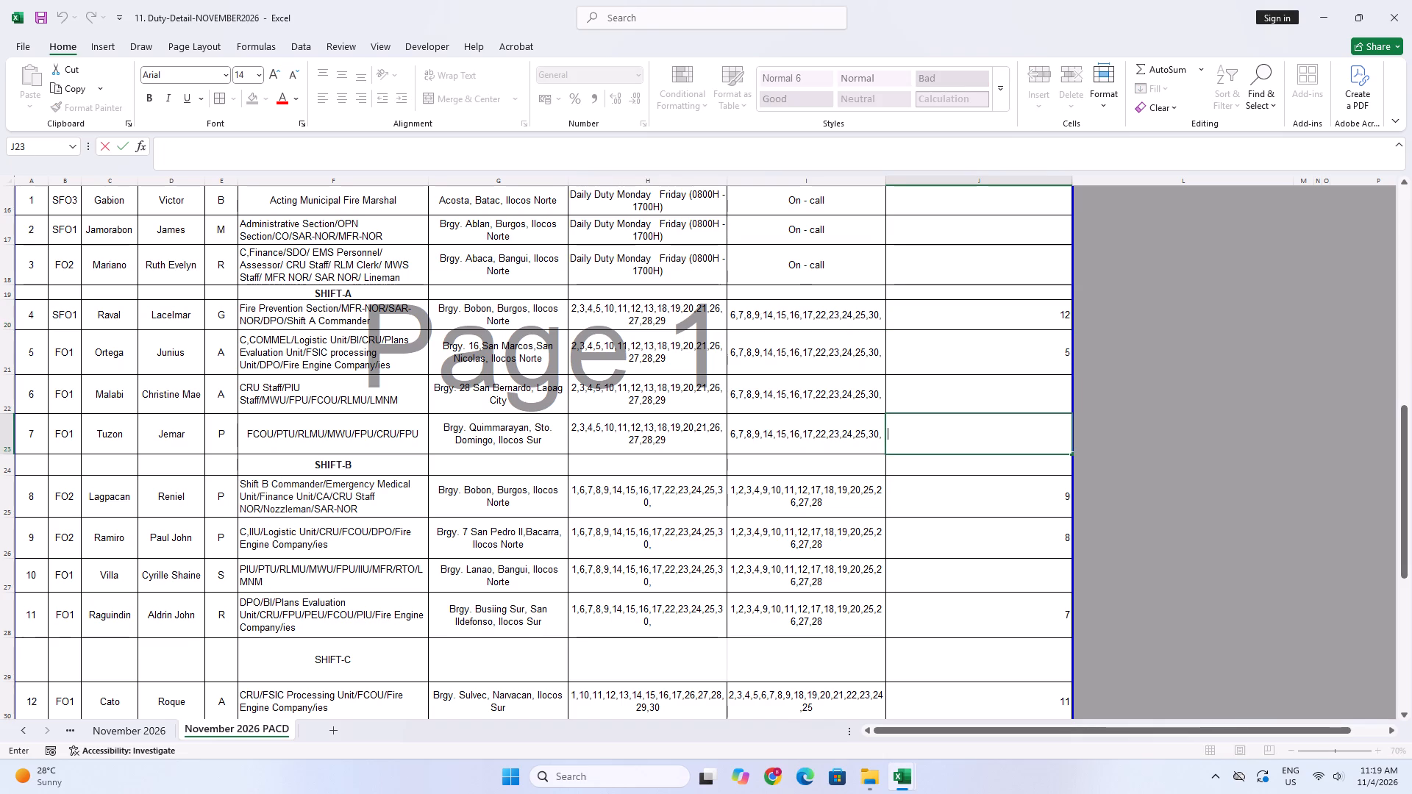
key(3)
key(comma)
text(13)
Add date 14 to the DUTY PACD entry of personnel No. 11 in Shift-B, making it 7,14.
scroll(1063, 443, down, 2)
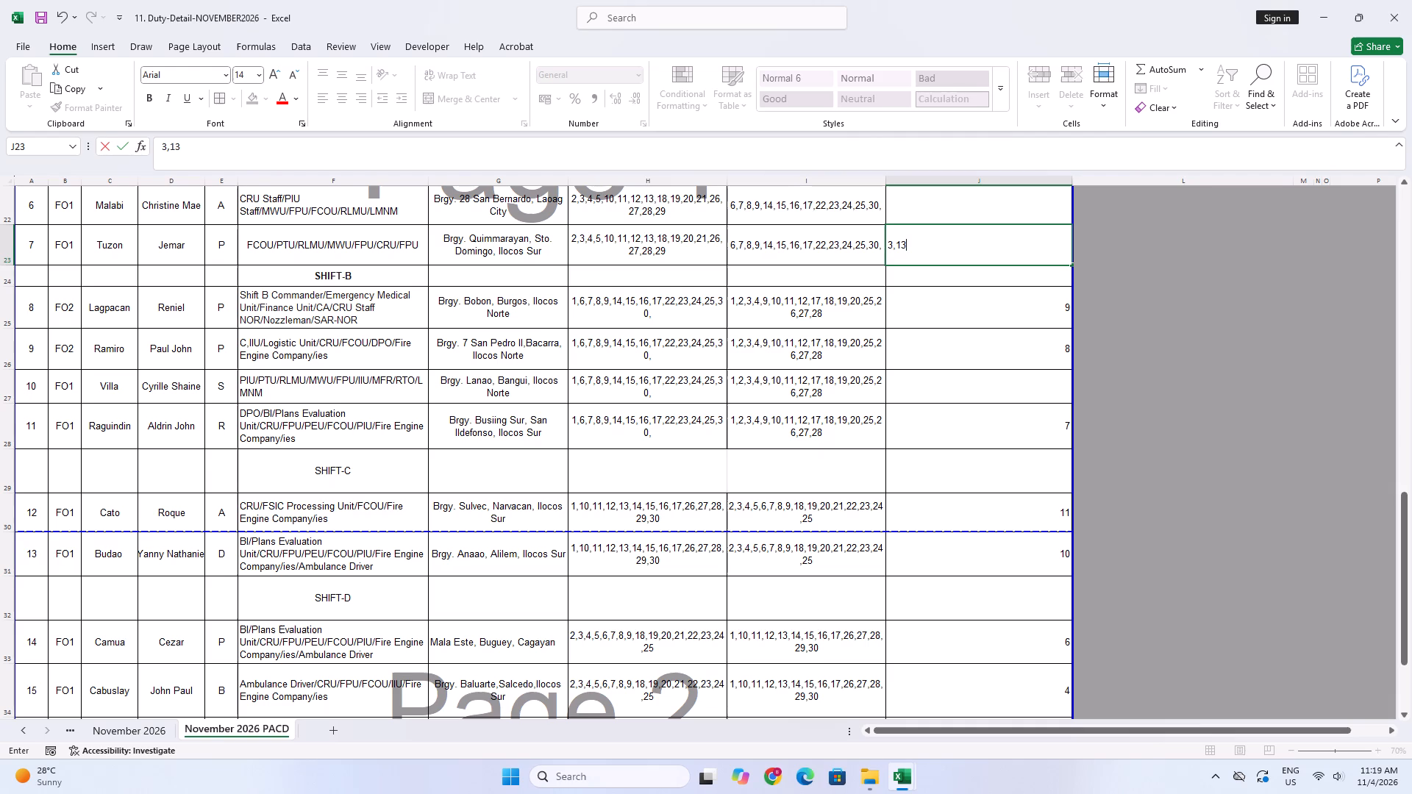
click(1024, 432)
drag(1032, 432, 1048, 431)
double_click(1049, 427)
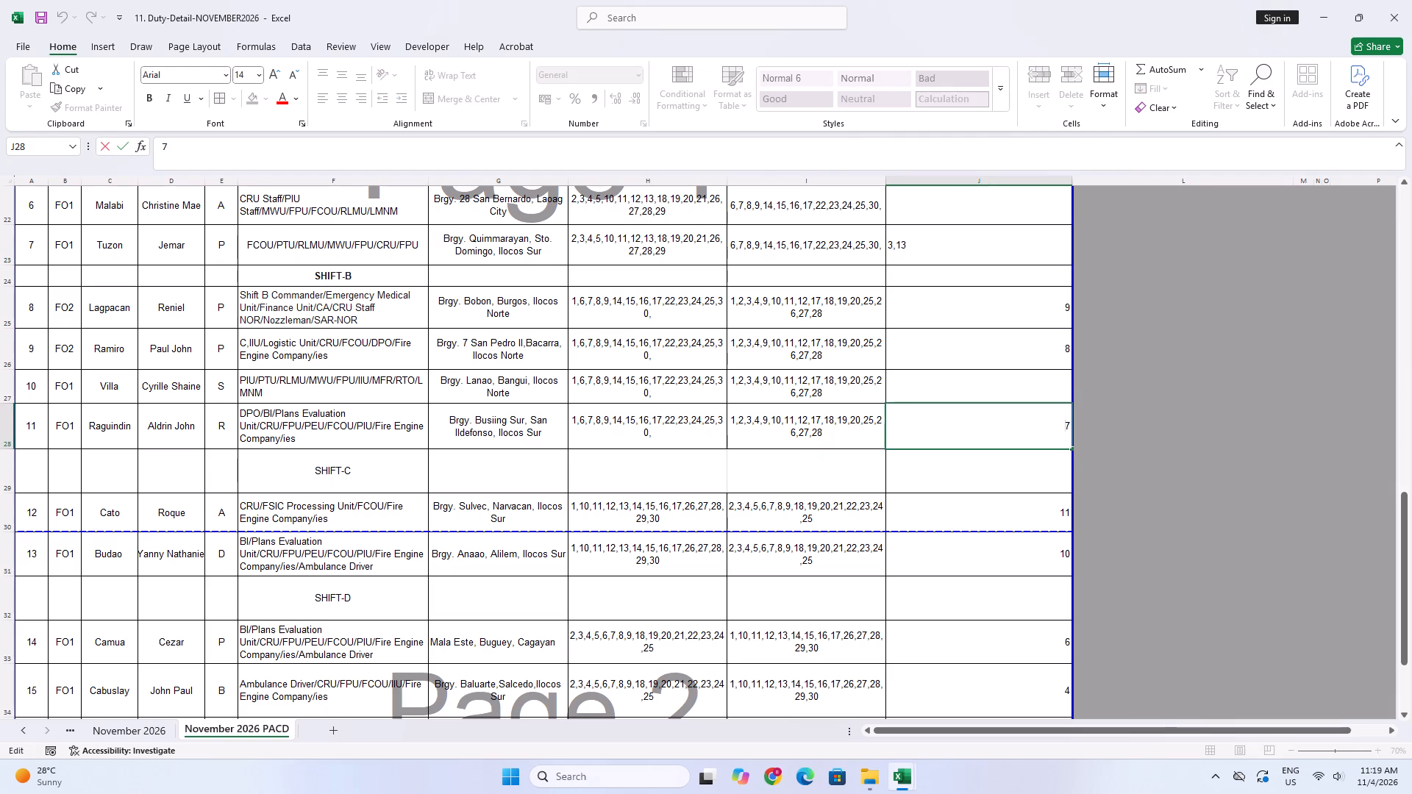
key(Right)
text(,14)
Add date 15 to the DUTY PACD entry of personnel No. 9 in Shift-B, making it 8,15.
click(1068, 346)
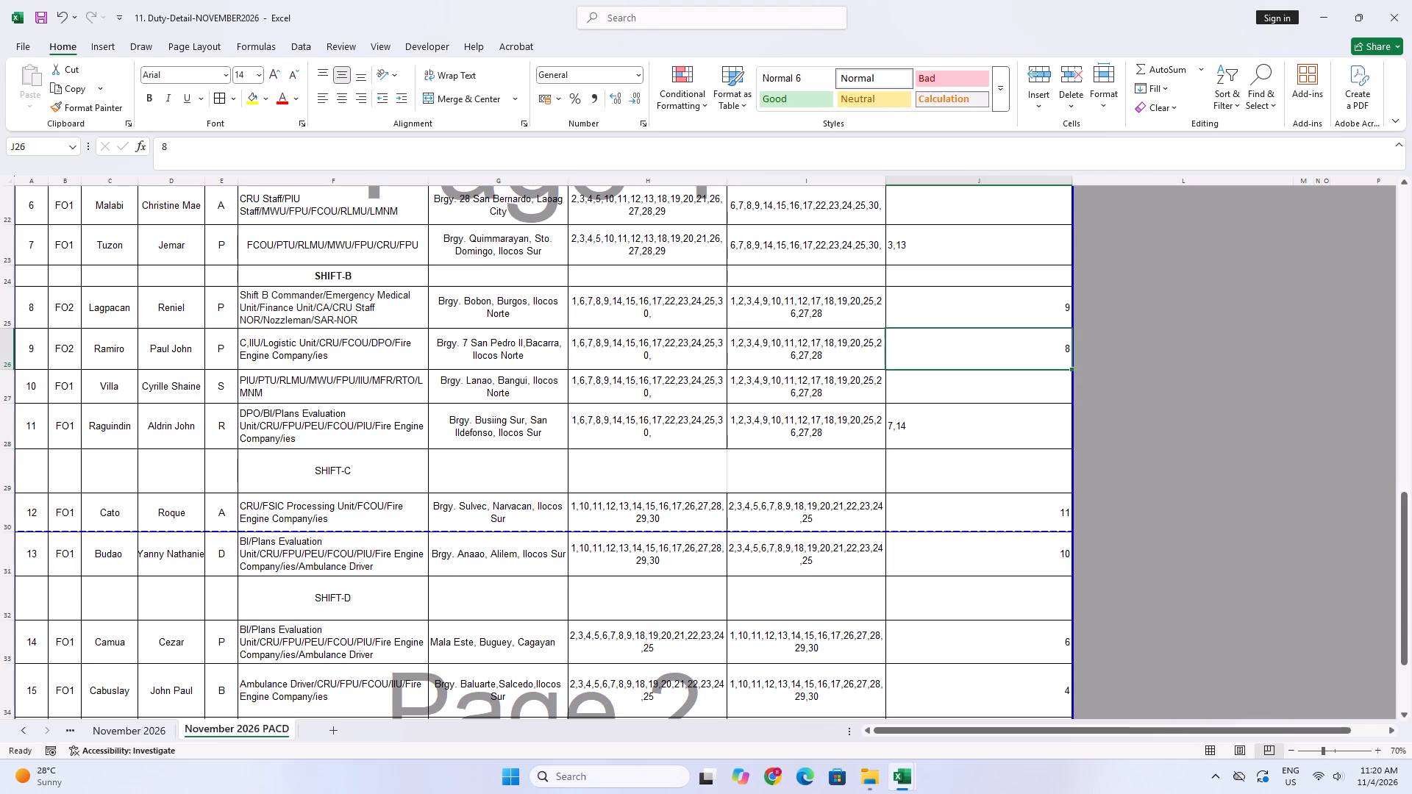
click(1063, 348)
click(1067, 348)
double_click(1067, 348)
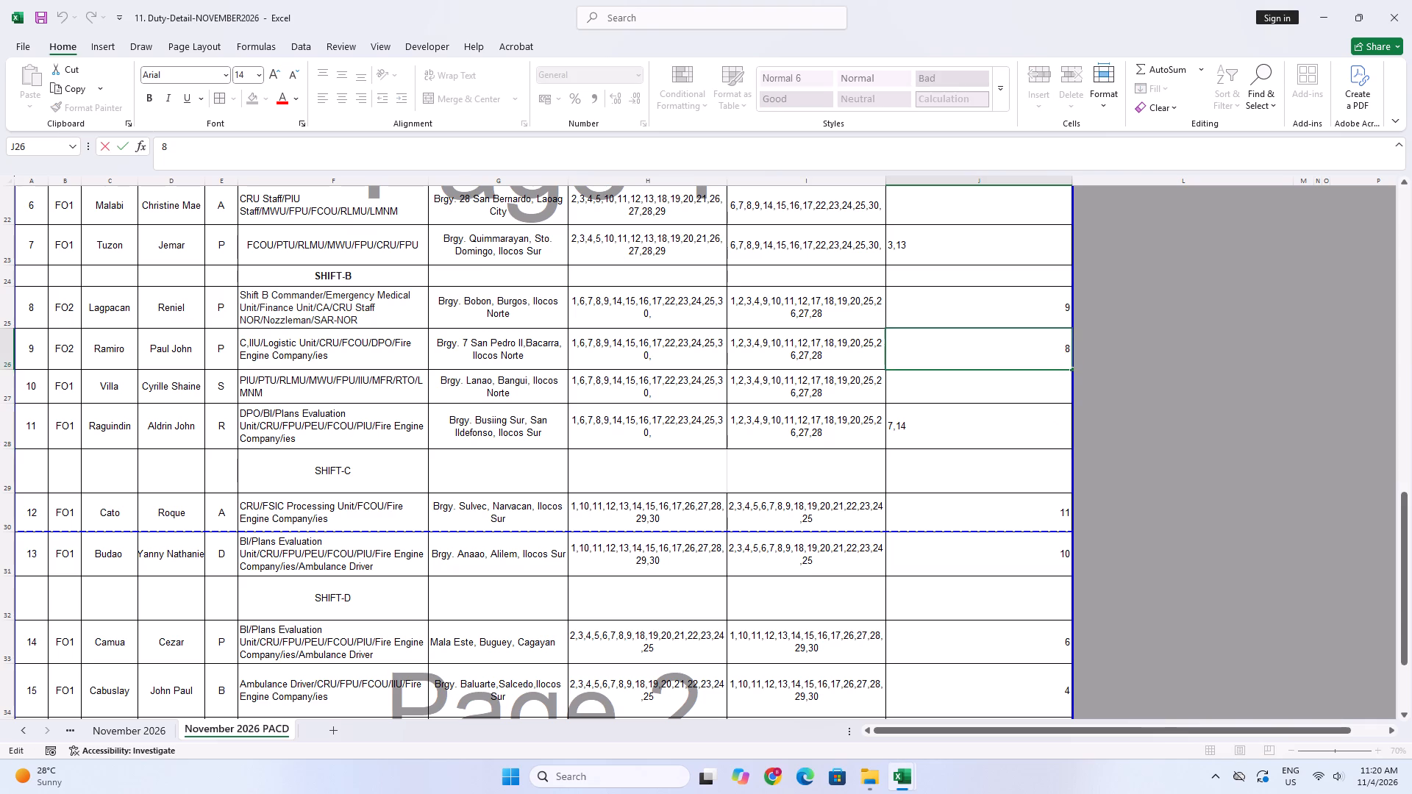
key(Right)
key(comma)
text(15)
Add date 16 to the DUTY PACD entry of personnel No. 8 in Shift-B, making it 9,16.
click(1060, 304)
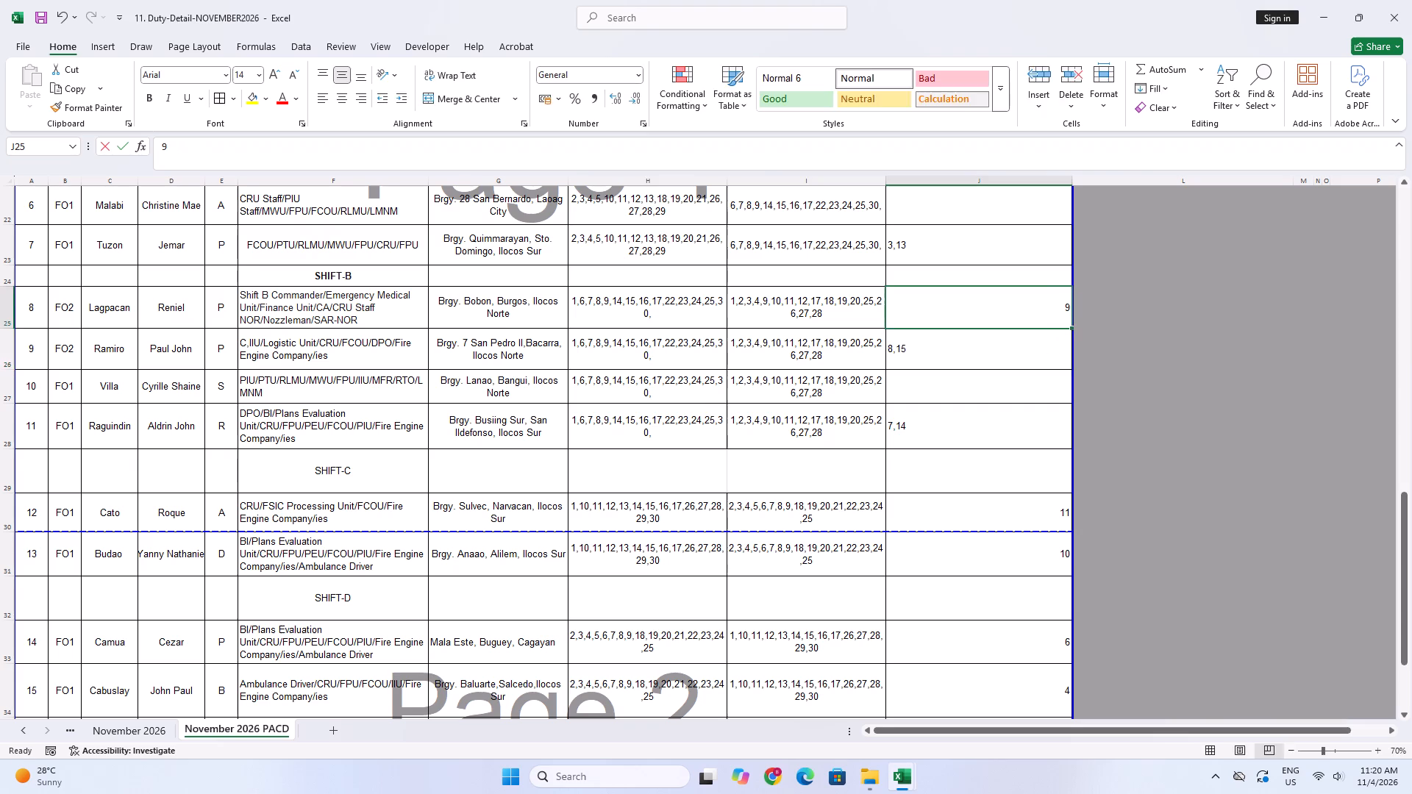
double_click(1060, 304)
key(Right)
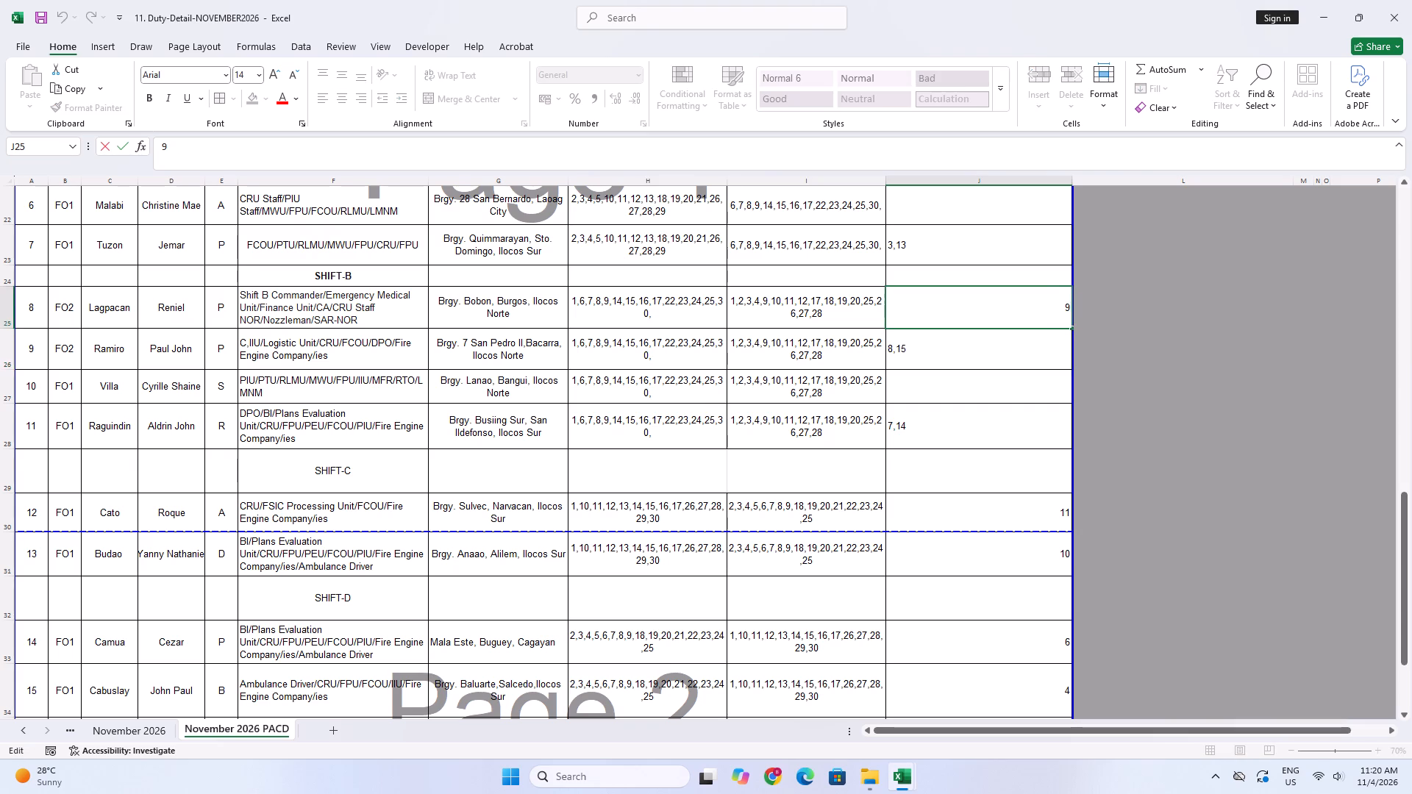
text(,16)
Review the DUTY PACD entries of all shifts against the personnel's duty dates to find who can take the remaining dates.
click(996, 478)
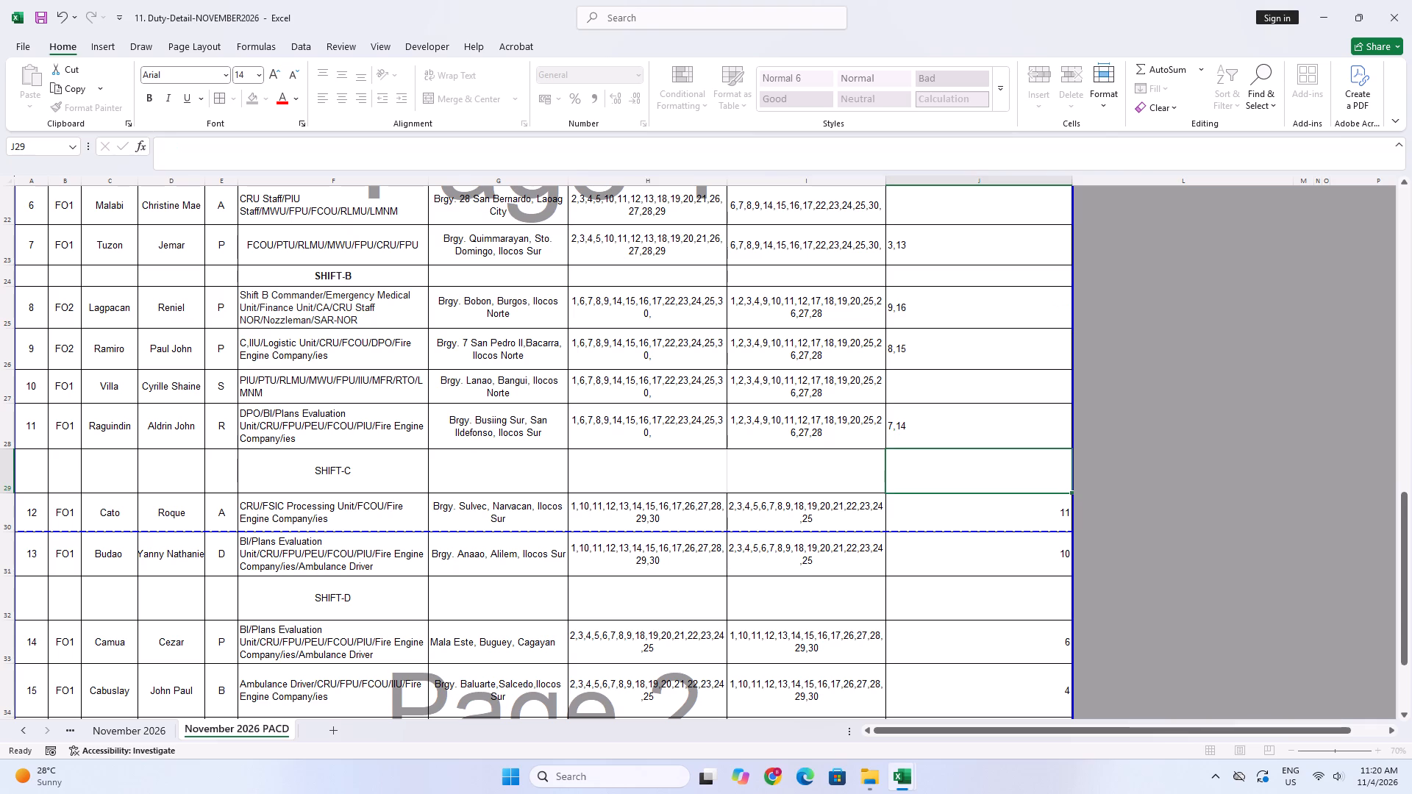
click(985, 548)
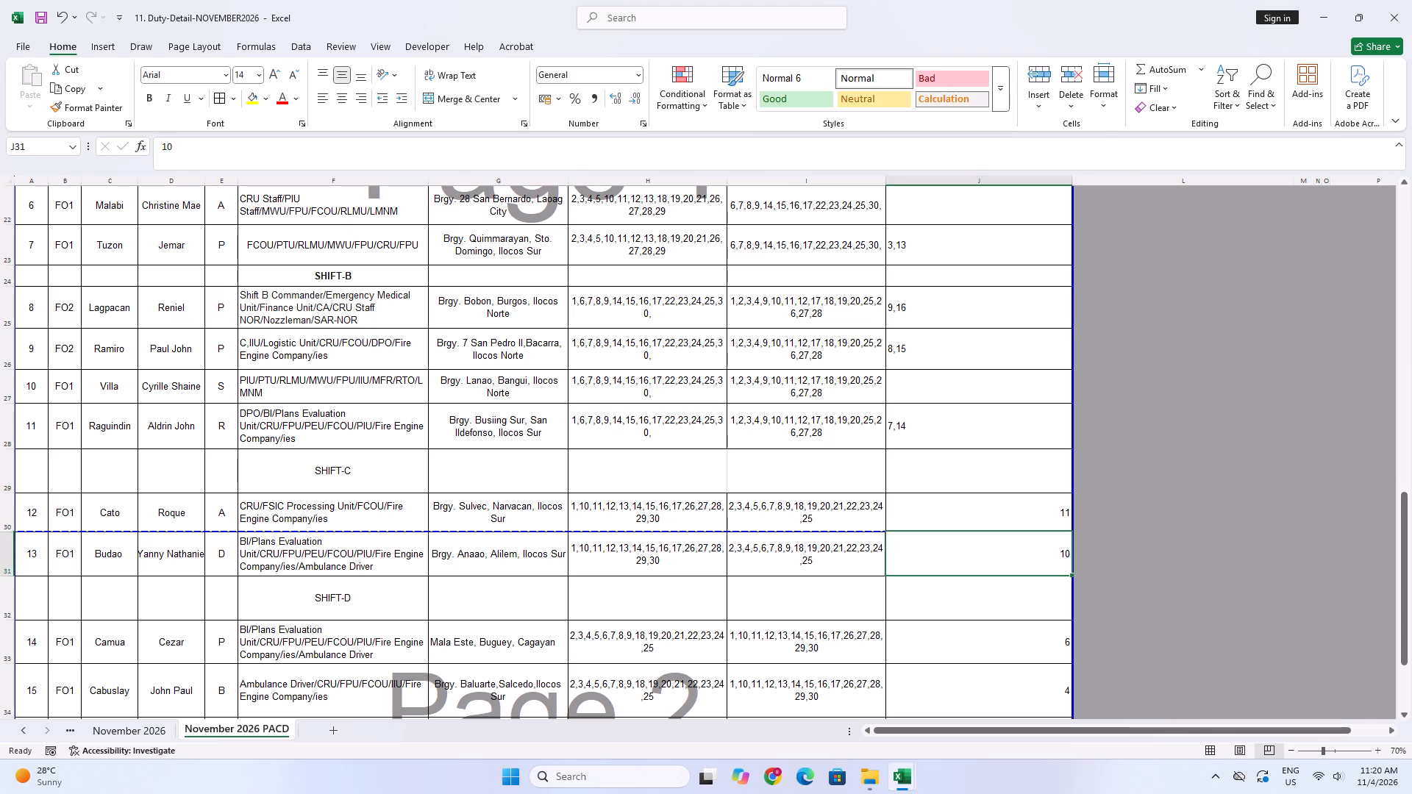
double_click(1052, 540)
scroll(1021, 546, down, 3)
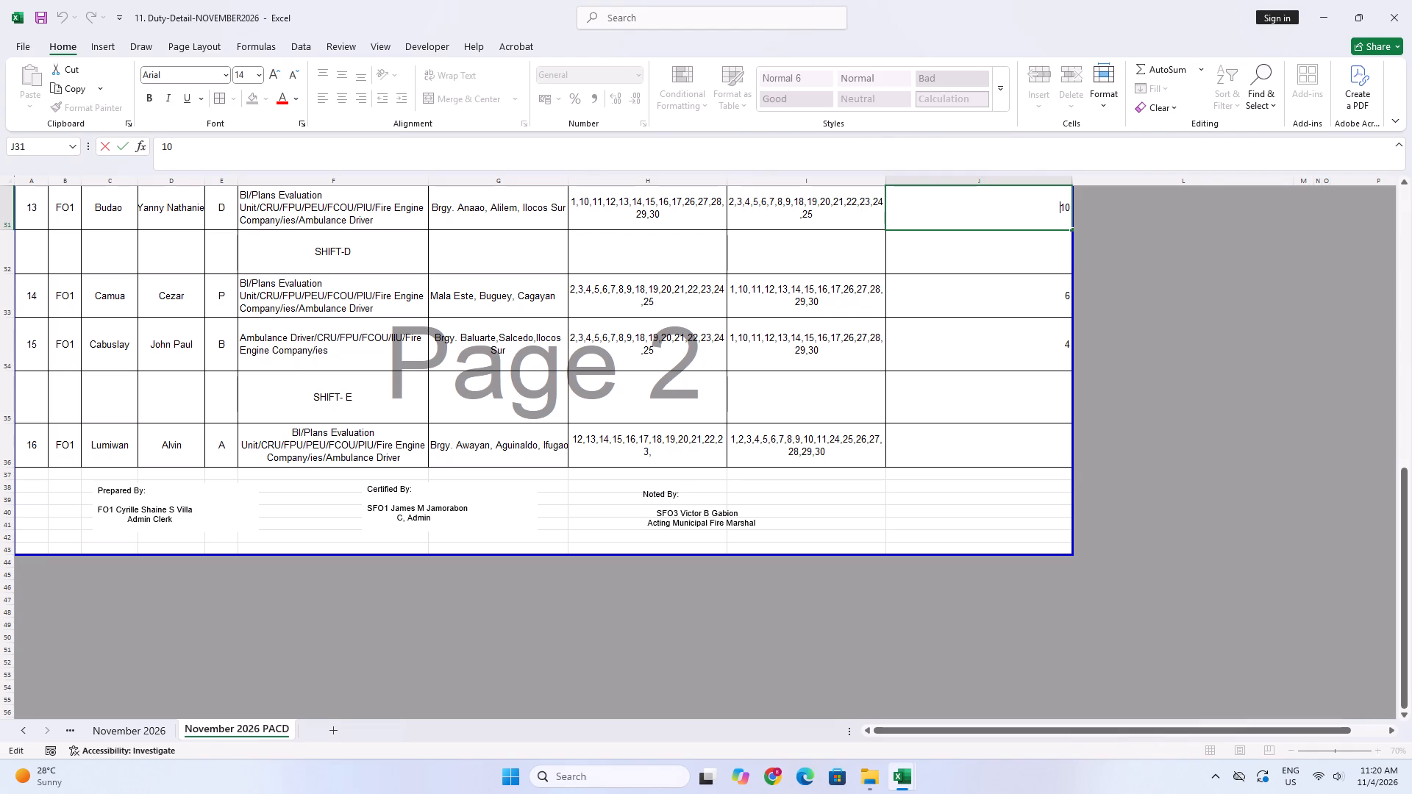
scroll(1029, 538, up, 6)
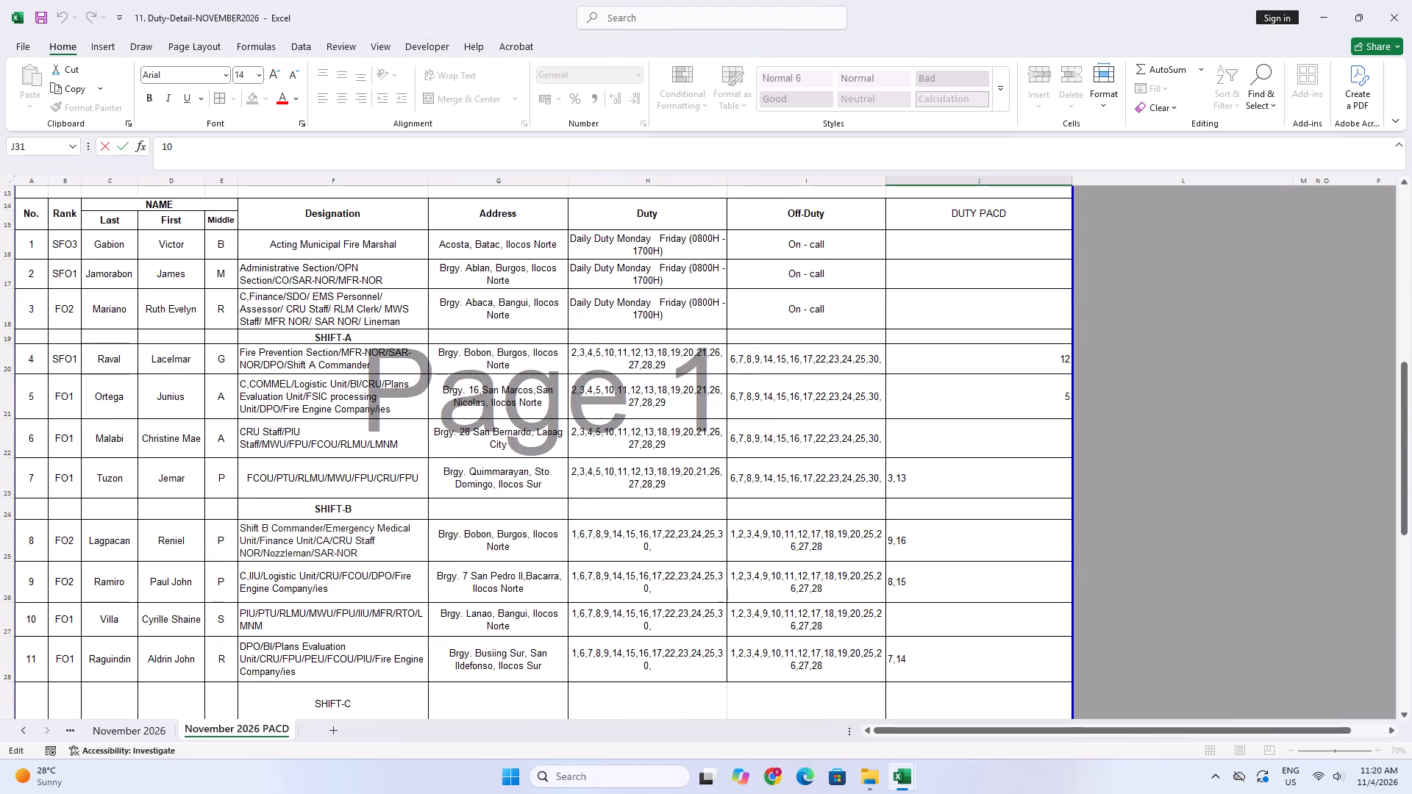
scroll(1029, 538, up, 3)
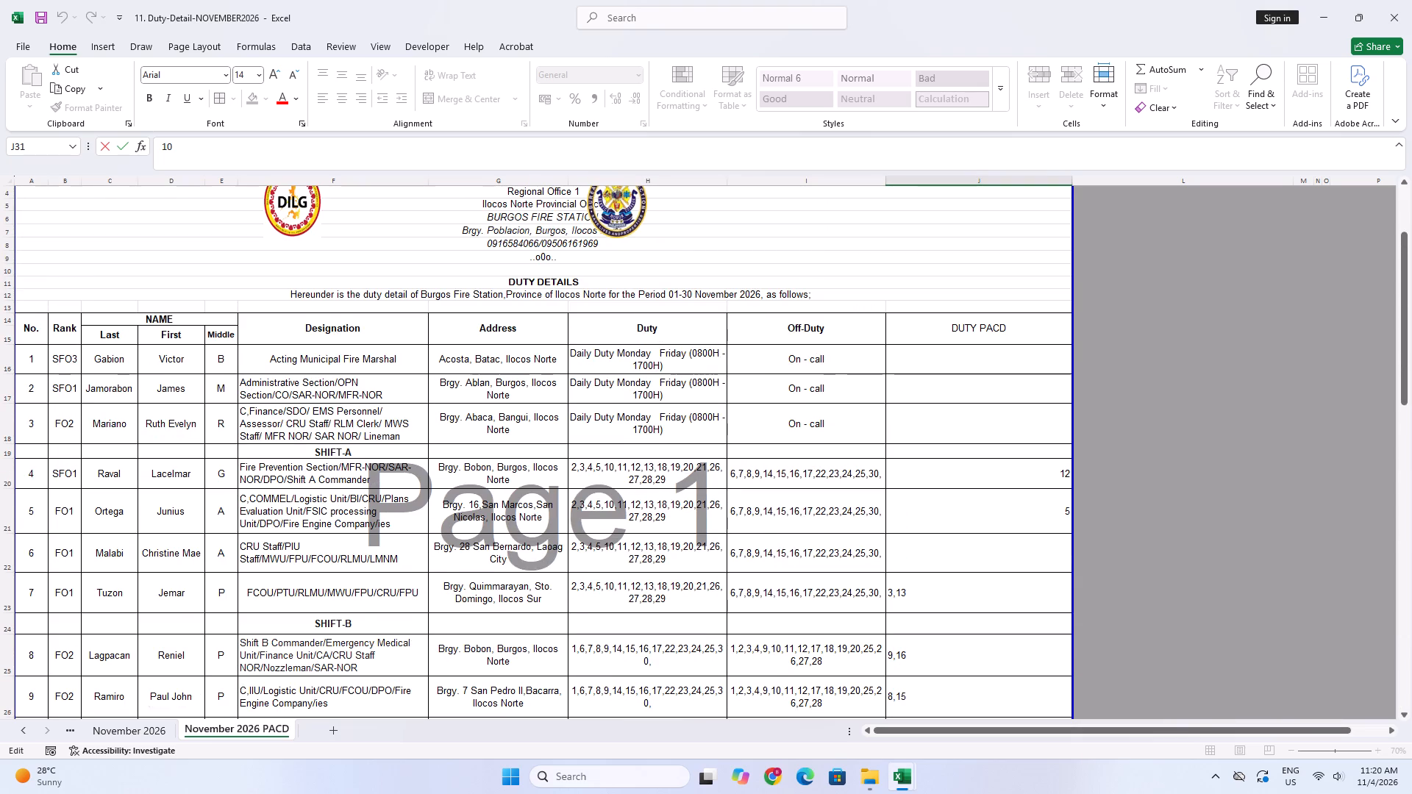
scroll(1030, 539, down, 7)
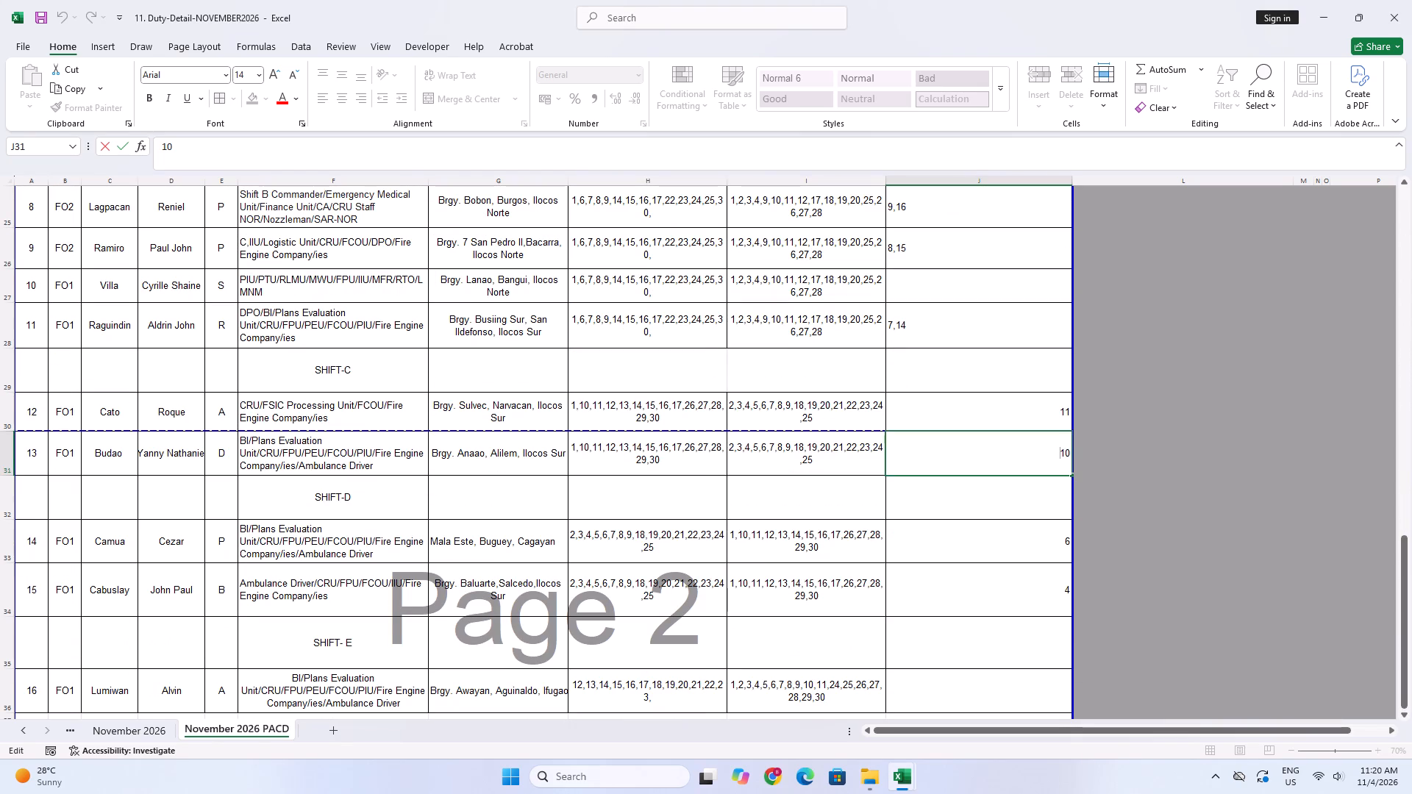
scroll(1032, 546, up, 5)
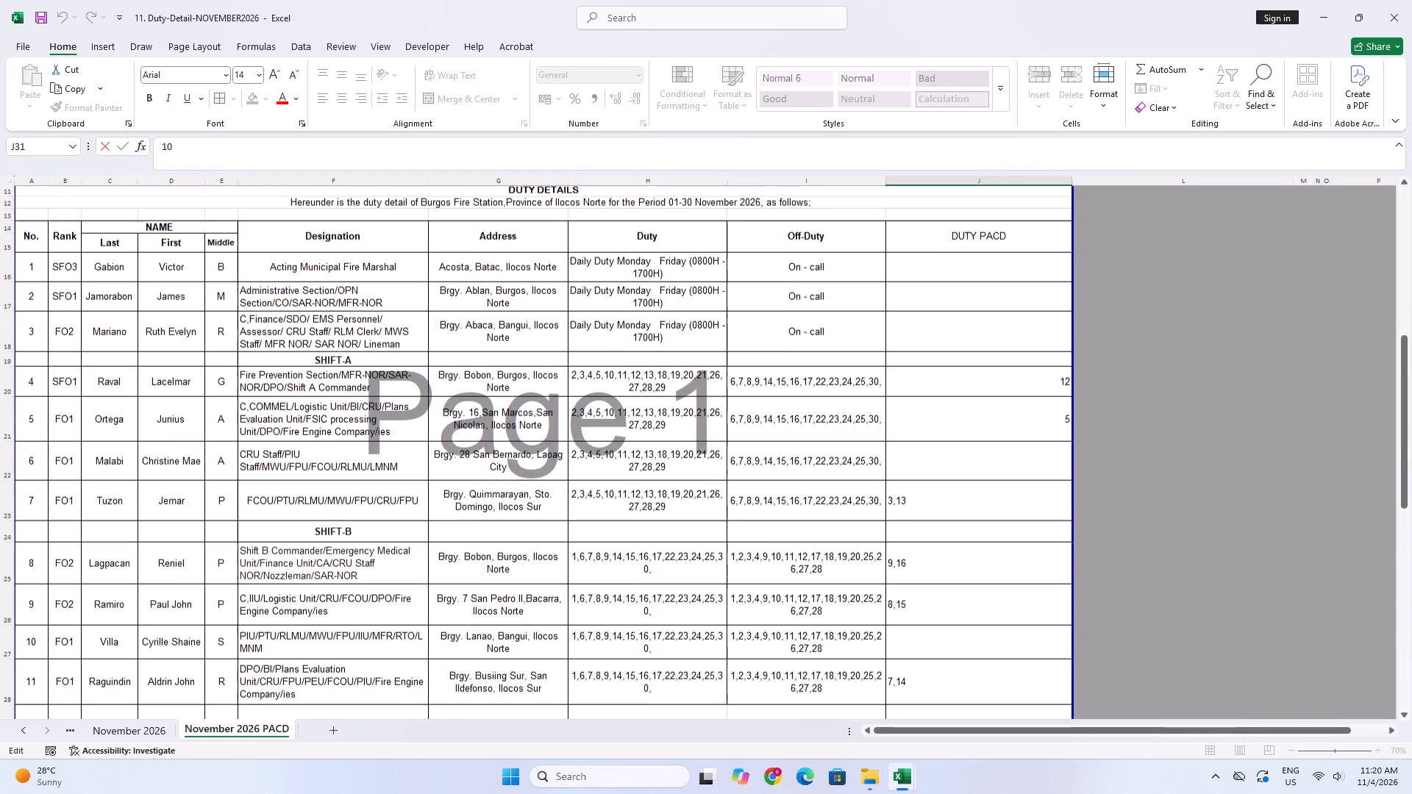
scroll(1032, 546, down, 10)
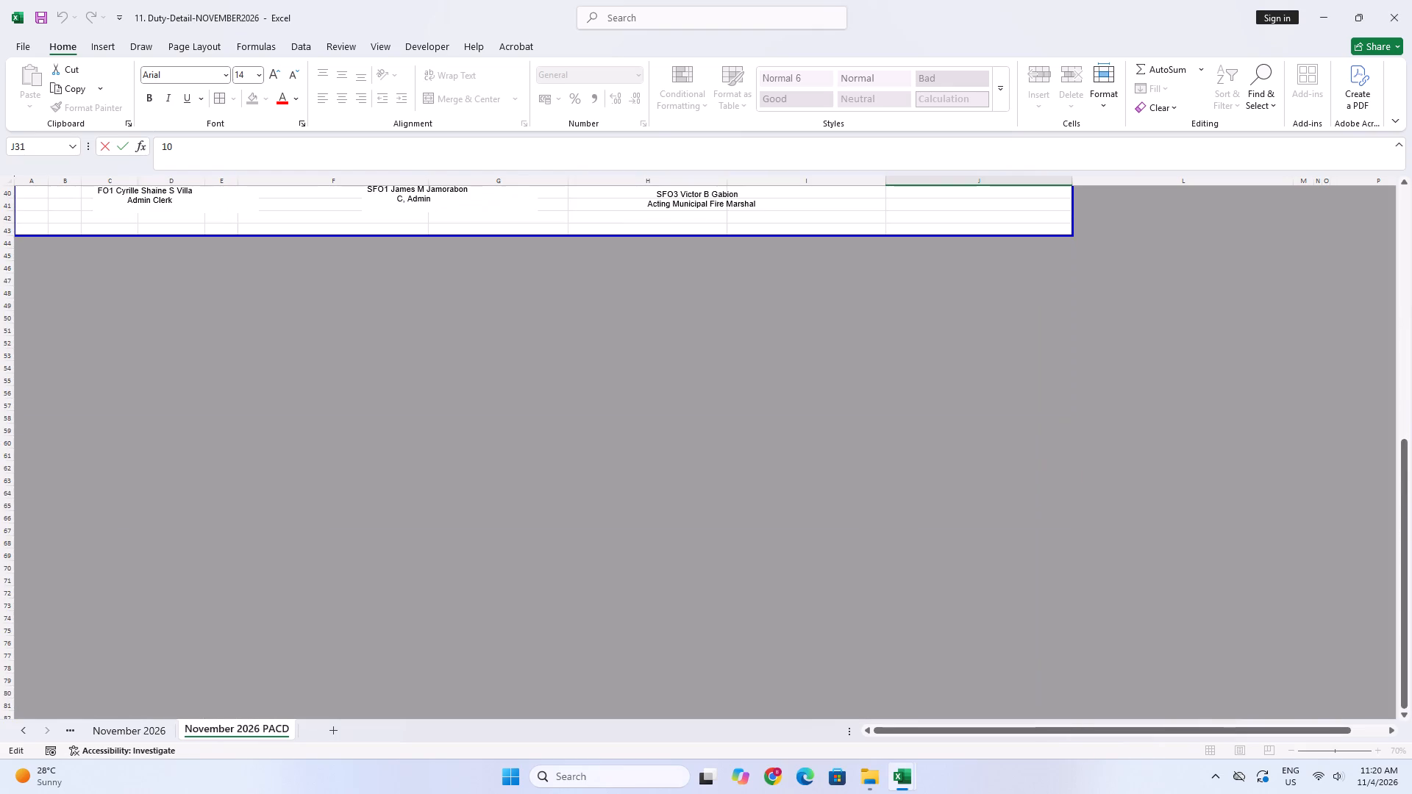
scroll(1036, 548, up, 3)
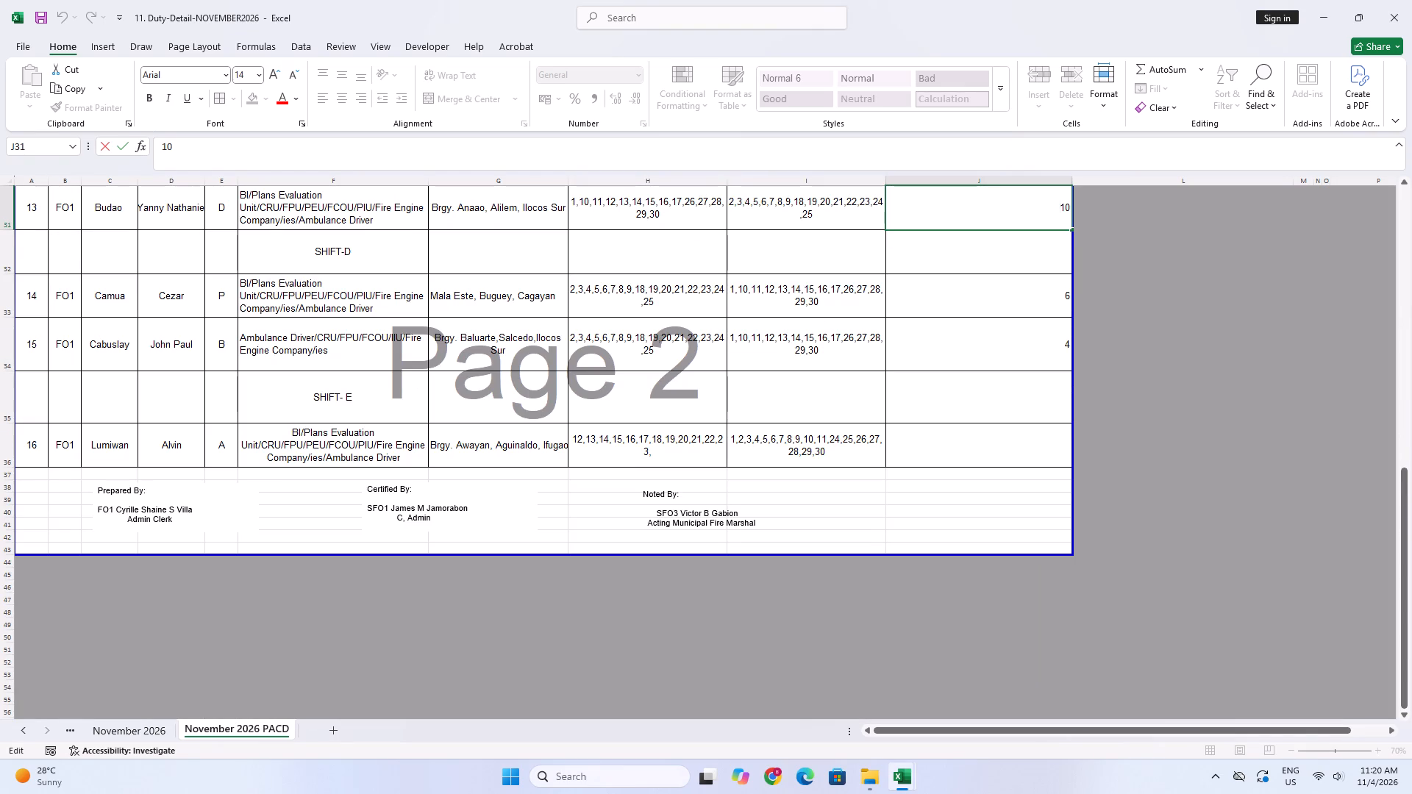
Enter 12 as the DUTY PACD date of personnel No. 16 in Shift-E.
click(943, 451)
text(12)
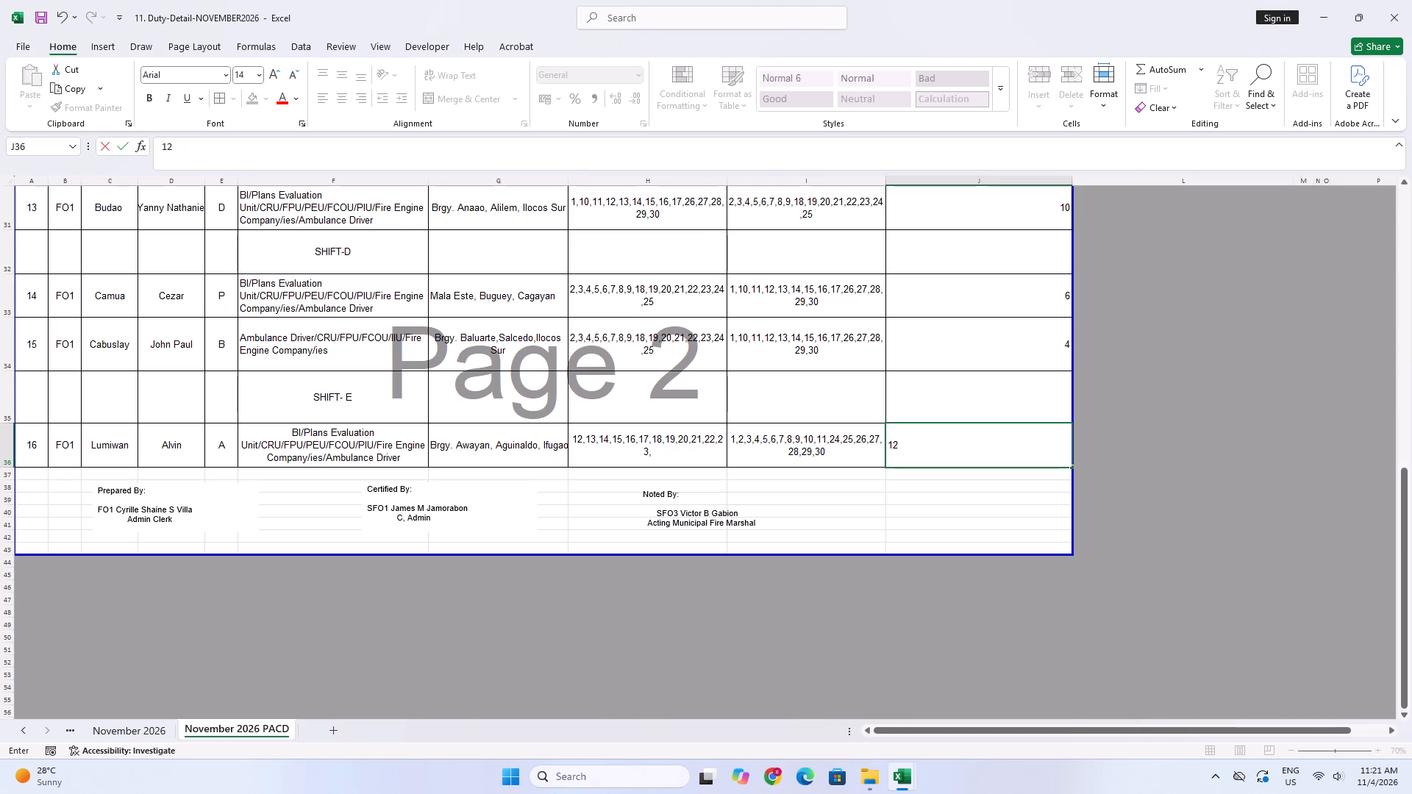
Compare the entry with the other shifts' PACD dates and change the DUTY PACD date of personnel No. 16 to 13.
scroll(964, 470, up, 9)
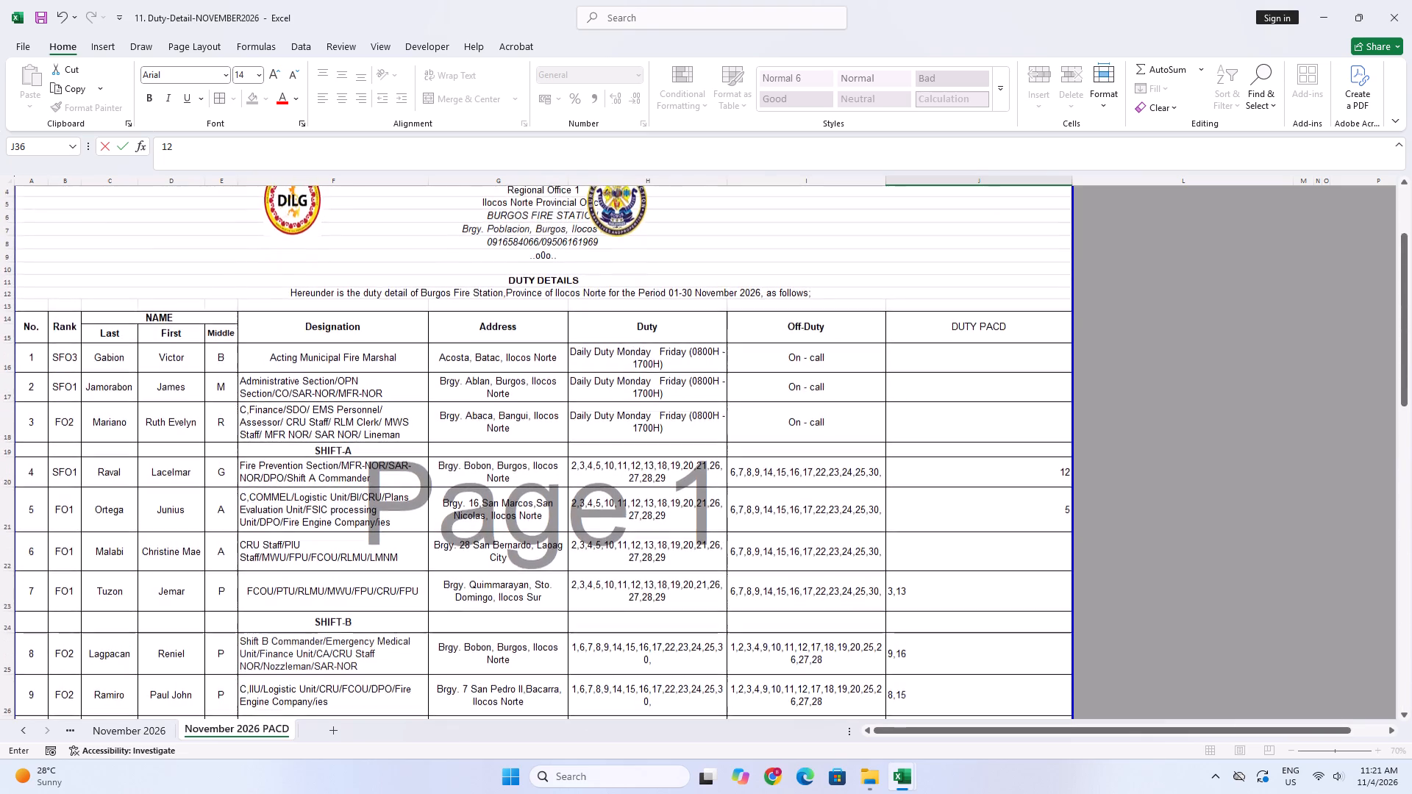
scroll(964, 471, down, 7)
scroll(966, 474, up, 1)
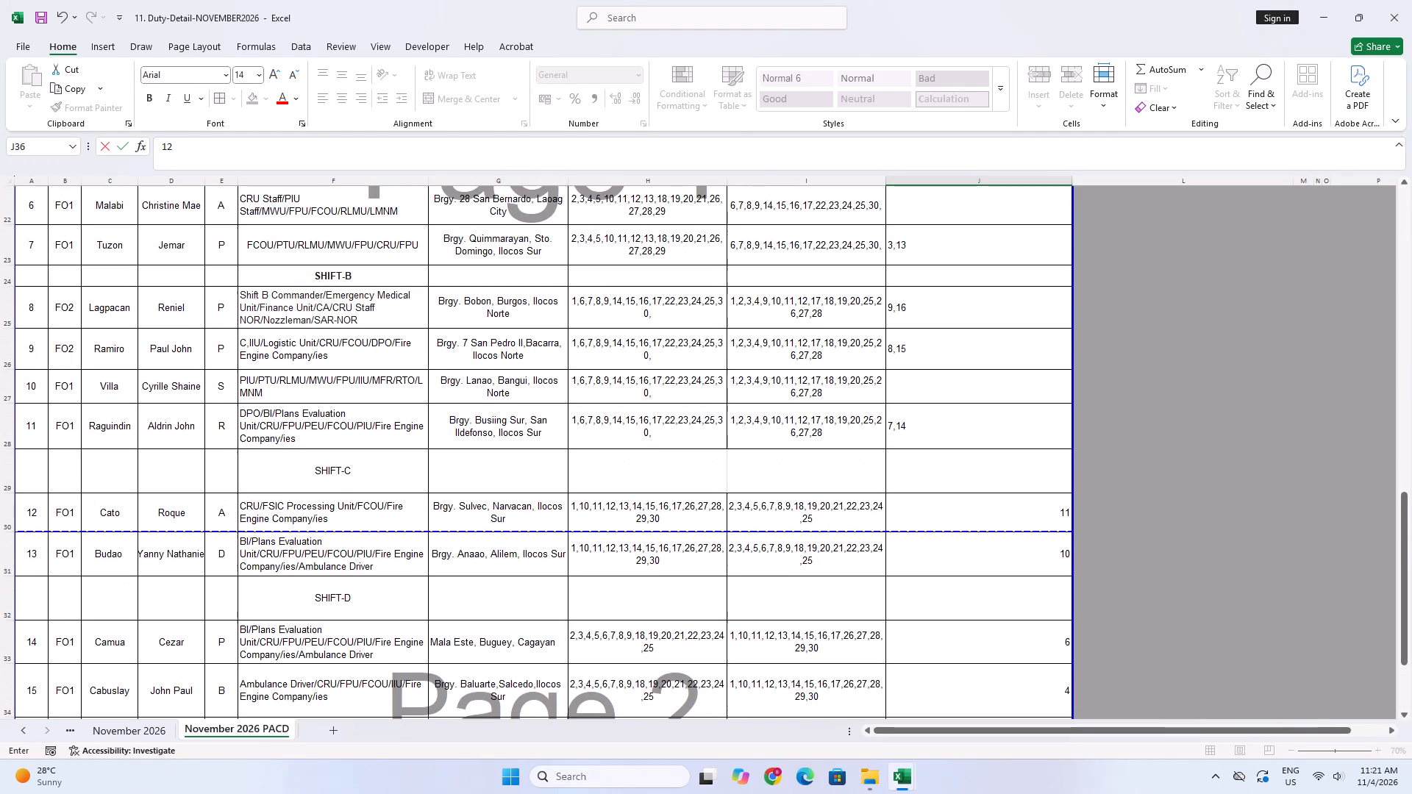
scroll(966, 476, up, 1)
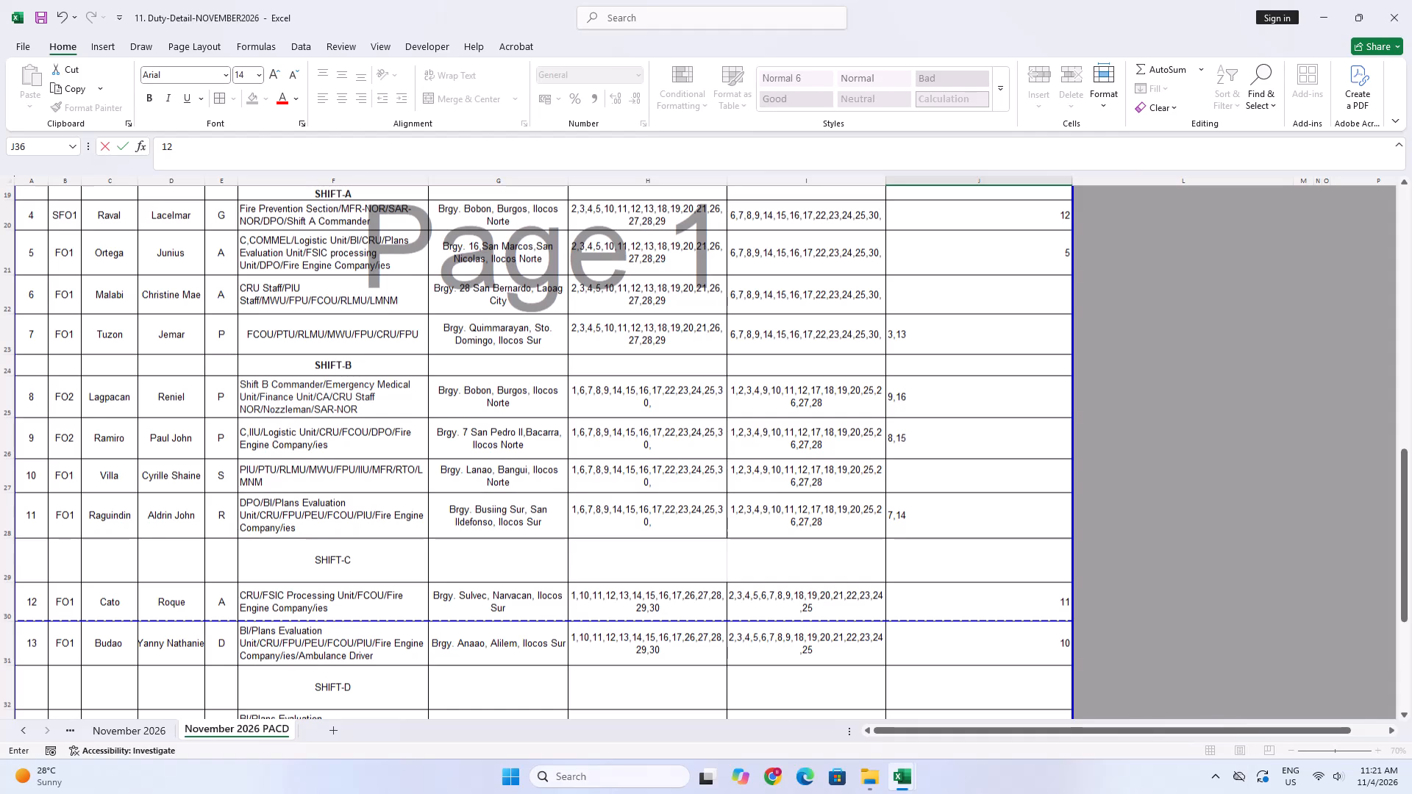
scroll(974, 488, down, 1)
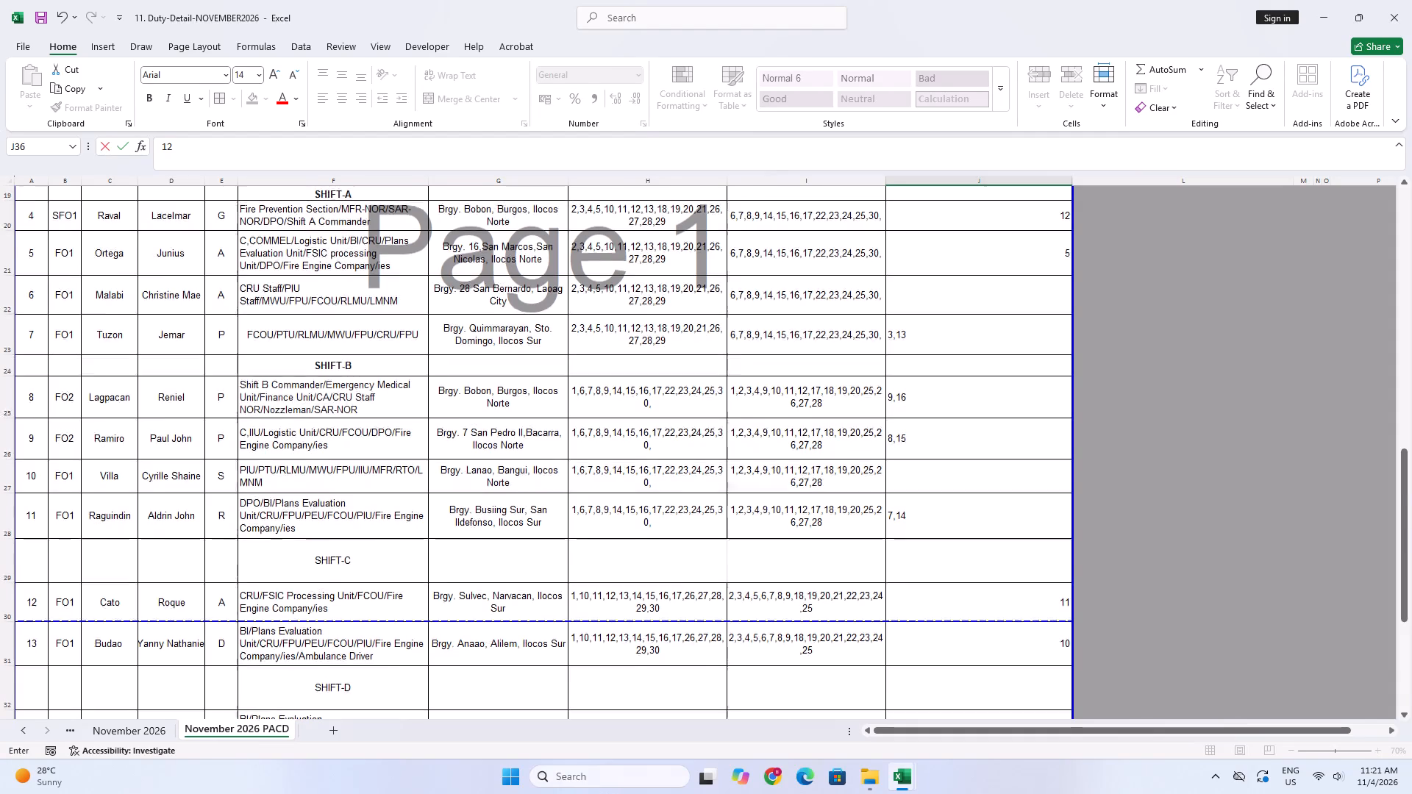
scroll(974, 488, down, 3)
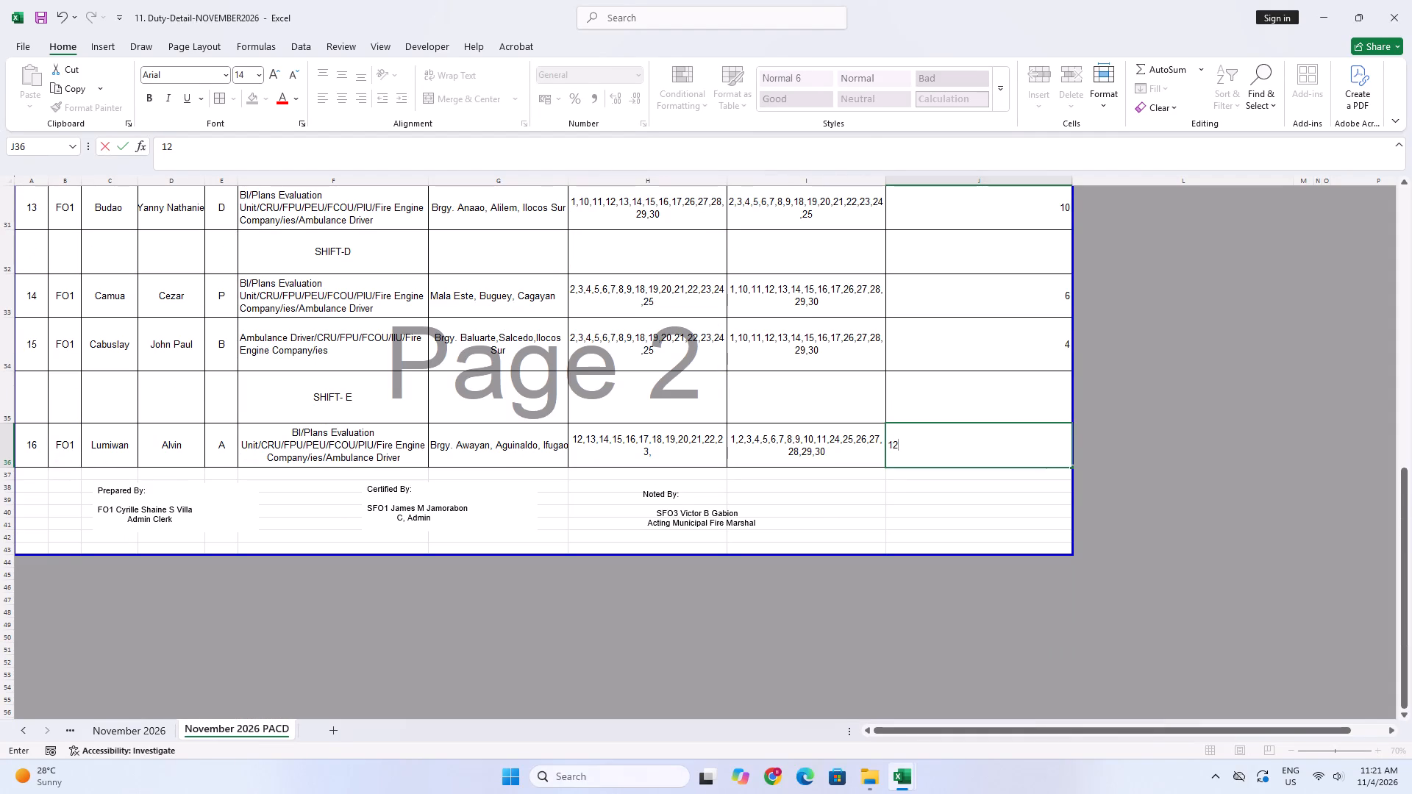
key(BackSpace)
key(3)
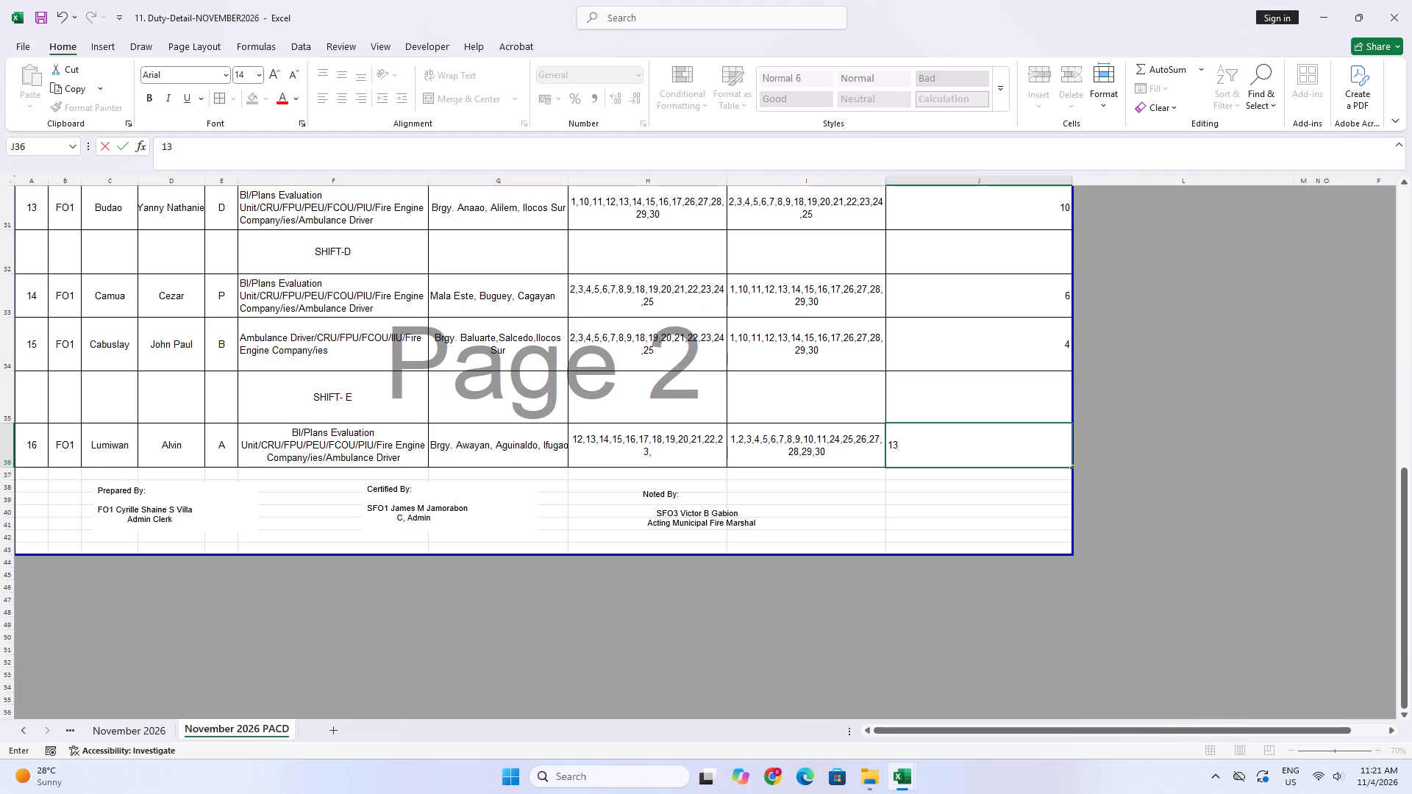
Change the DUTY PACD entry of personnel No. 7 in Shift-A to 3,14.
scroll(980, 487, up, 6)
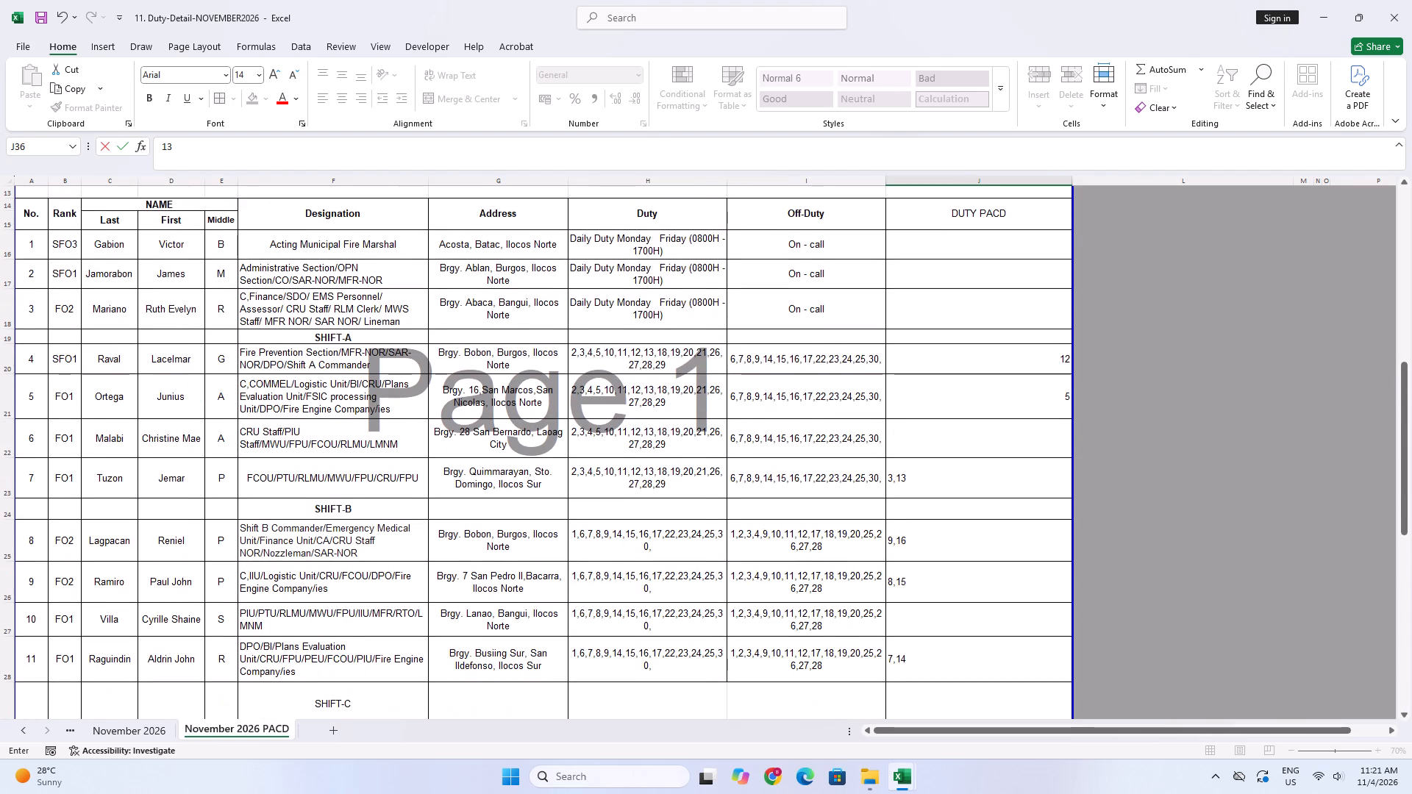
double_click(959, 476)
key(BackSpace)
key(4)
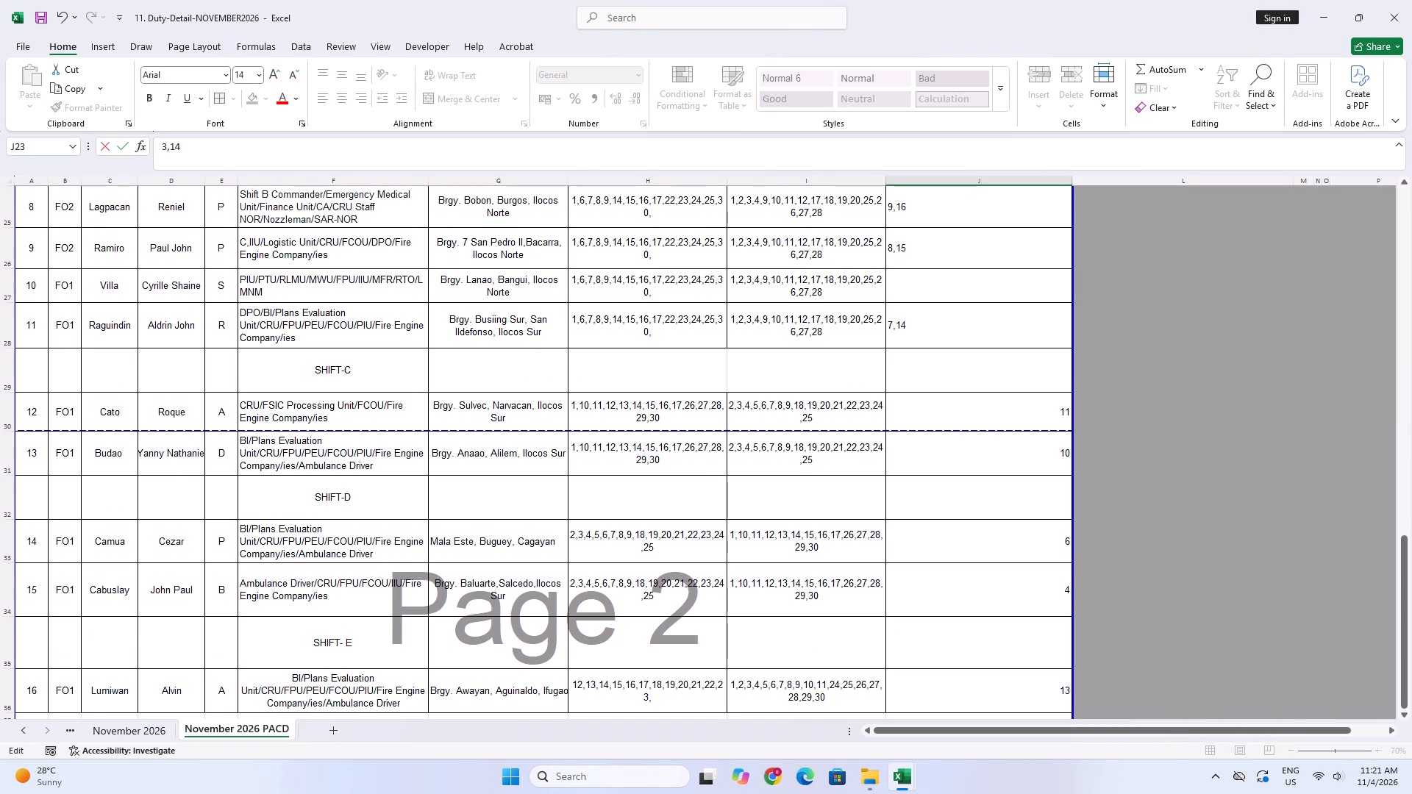
scroll(981, 496, up, 3)
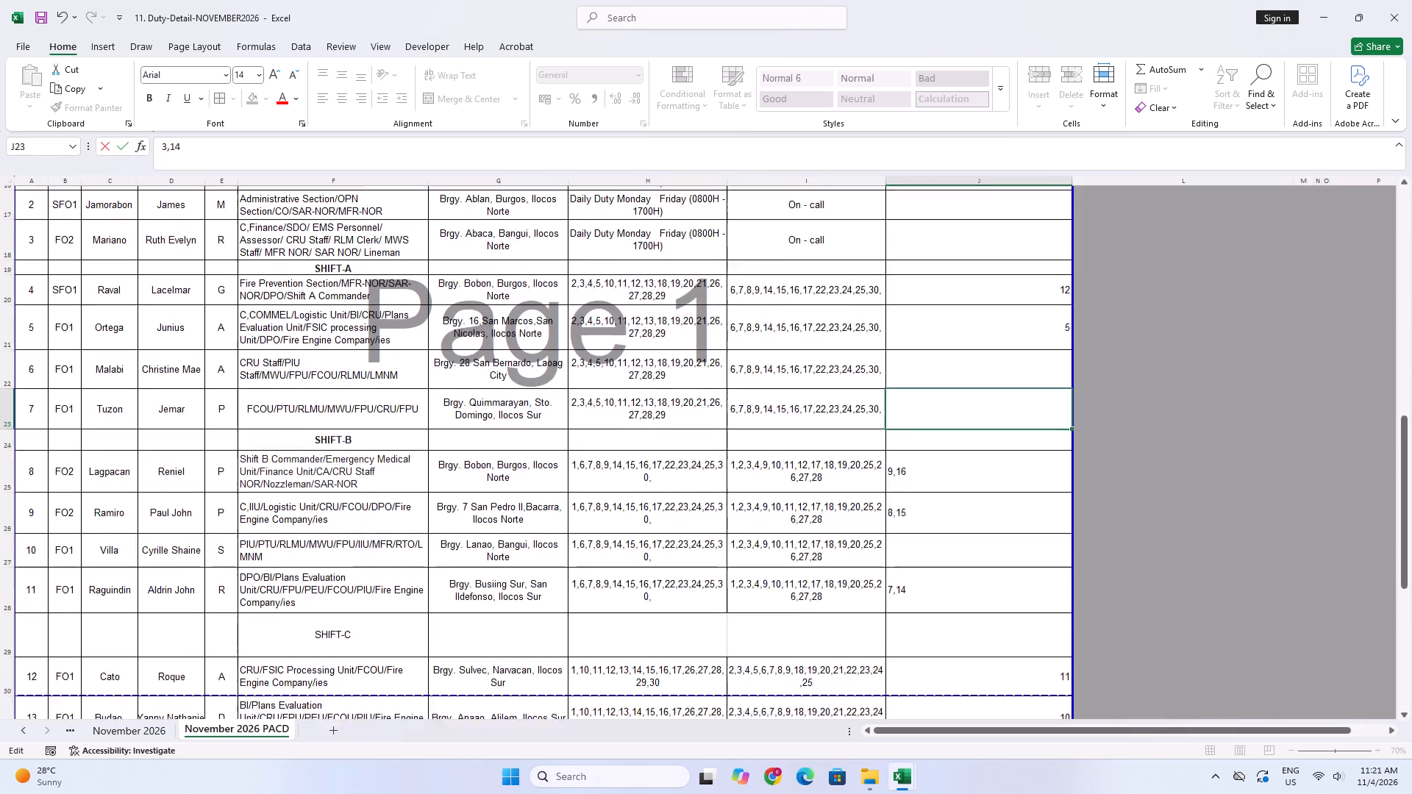
scroll(981, 496, up, 2)
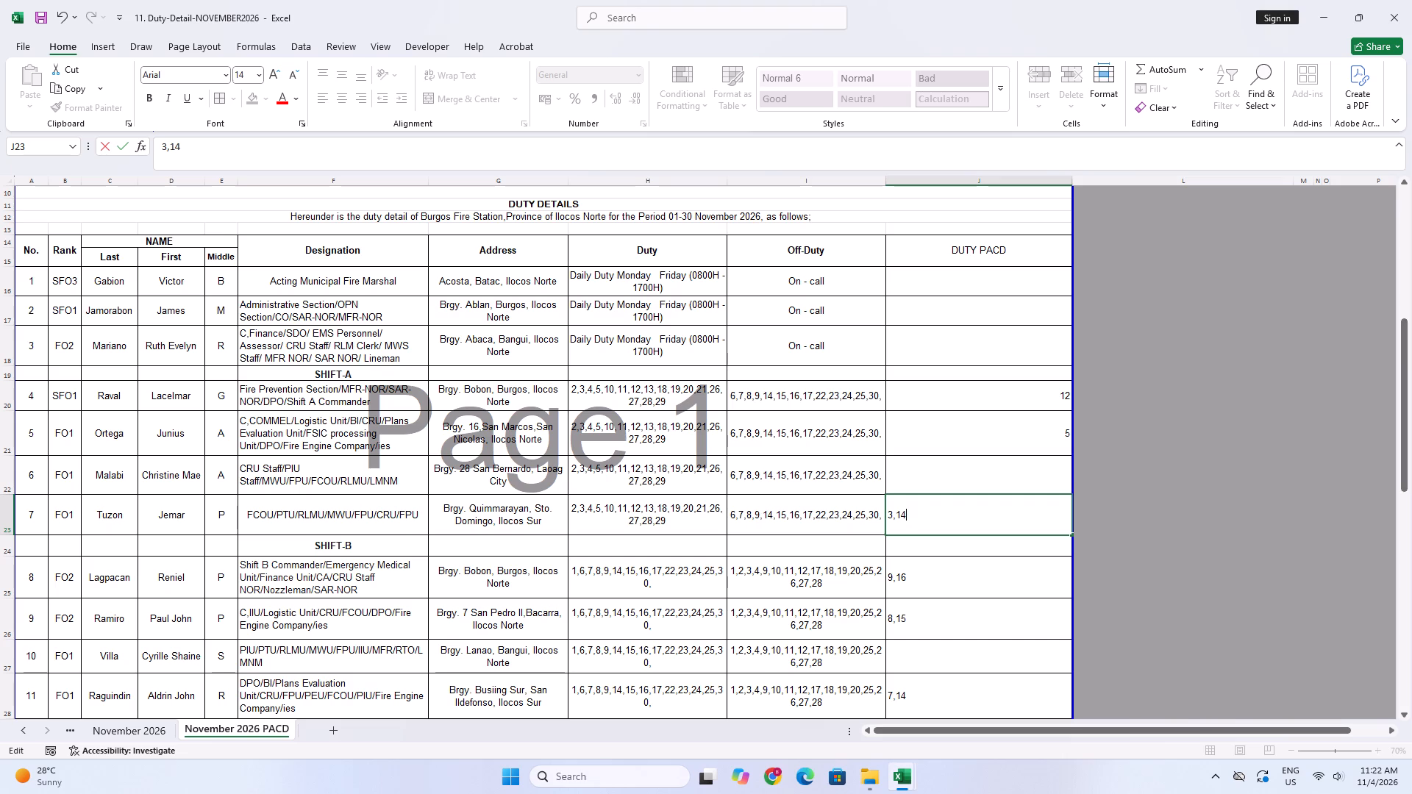
scroll(986, 501, down, 9)
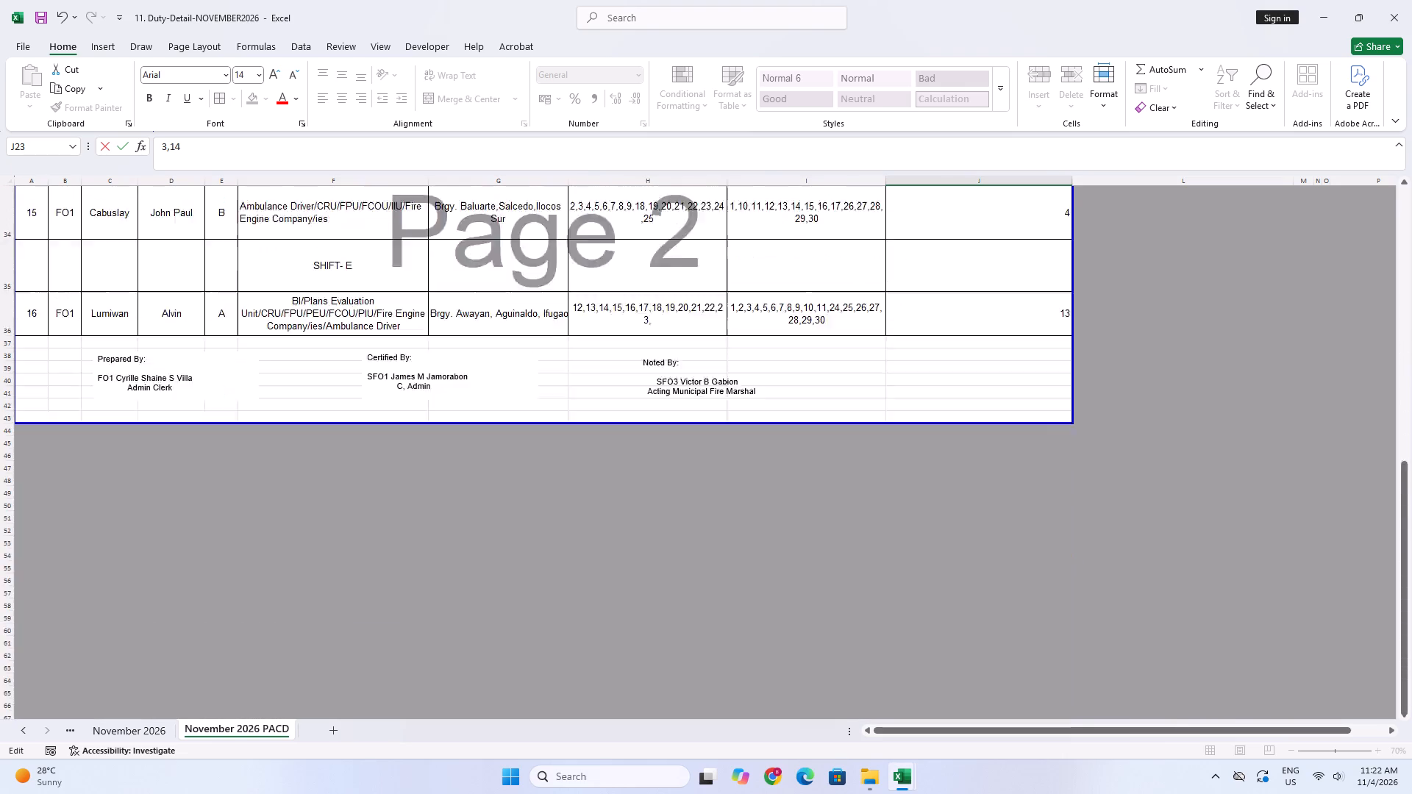
scroll(988, 503, up, 3)
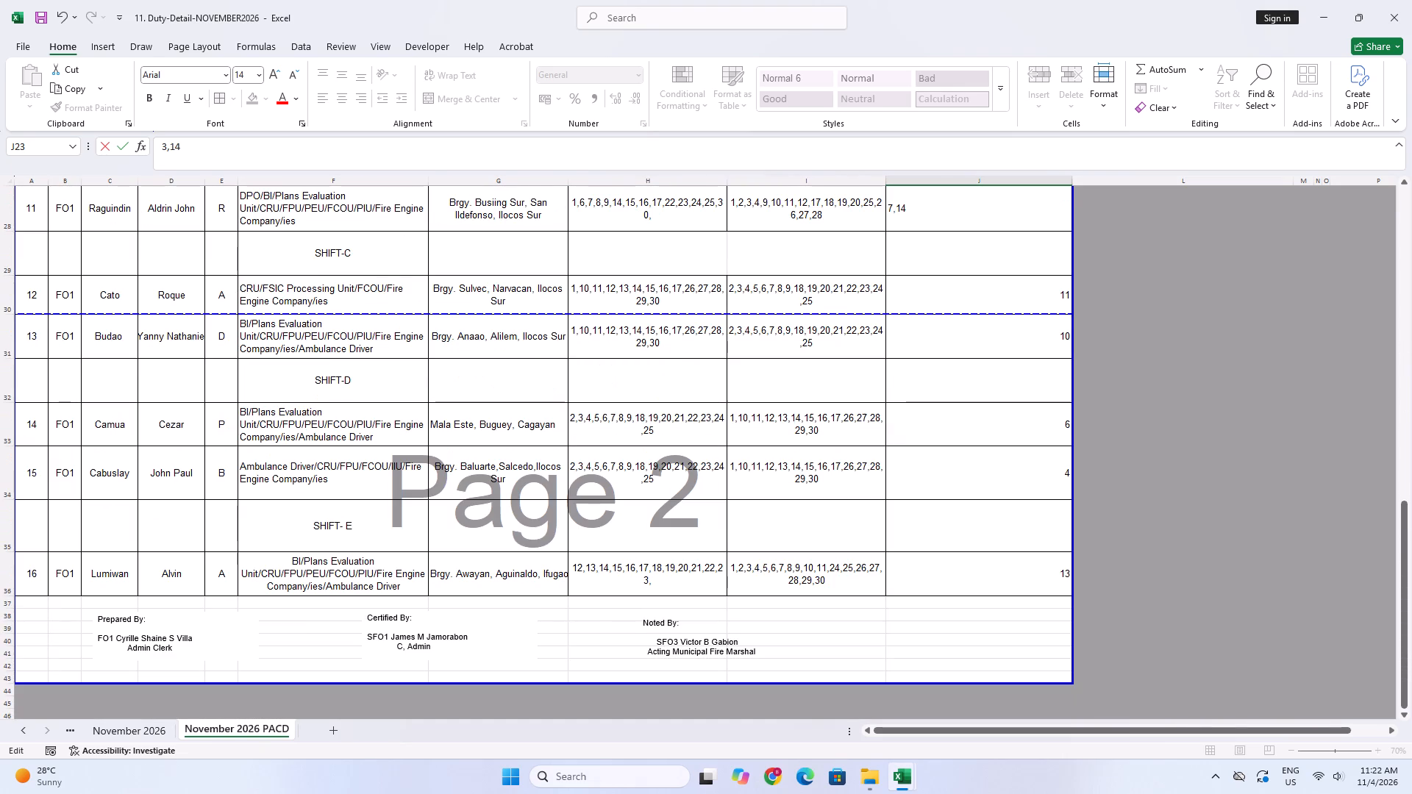
scroll(988, 503, up, 2)
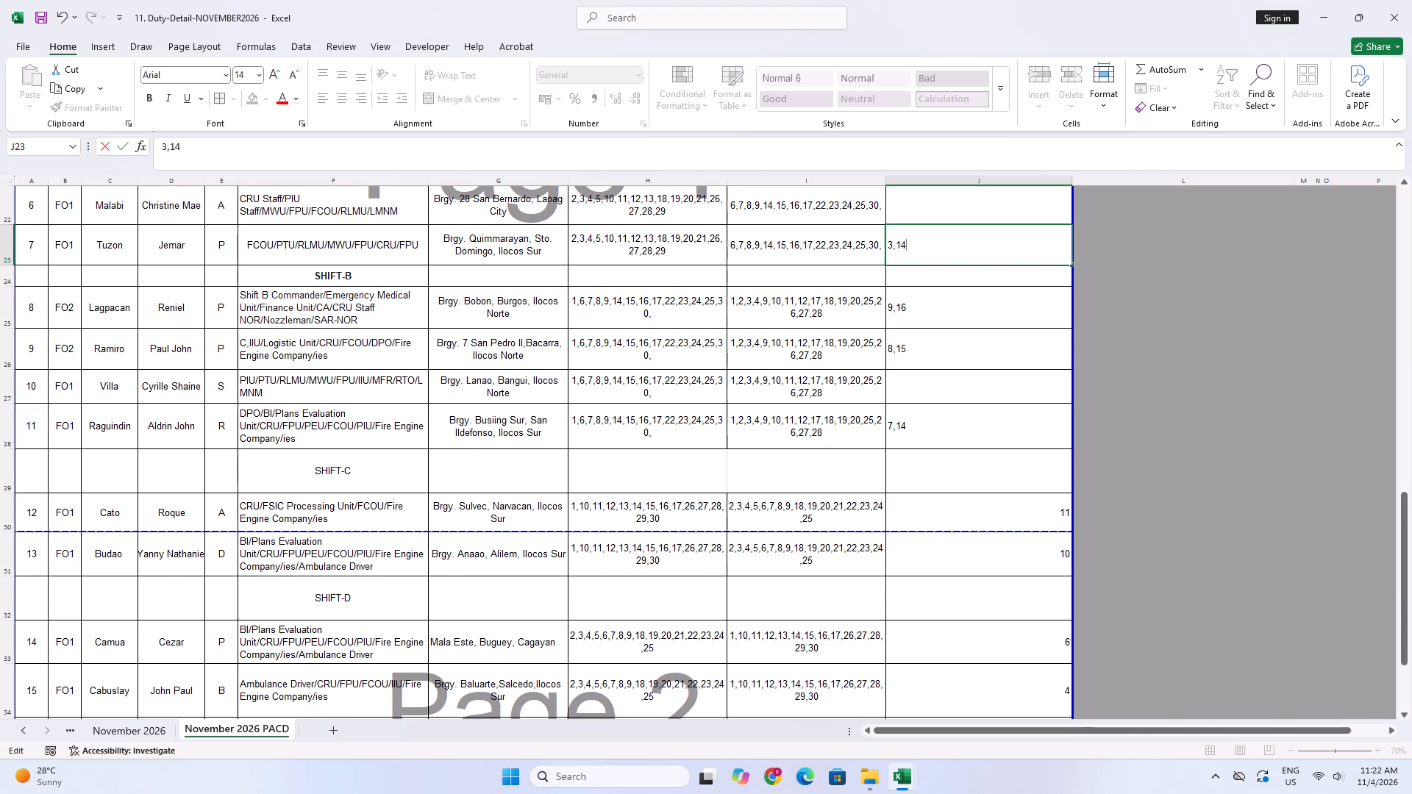
scroll(938, 461, up, 1)
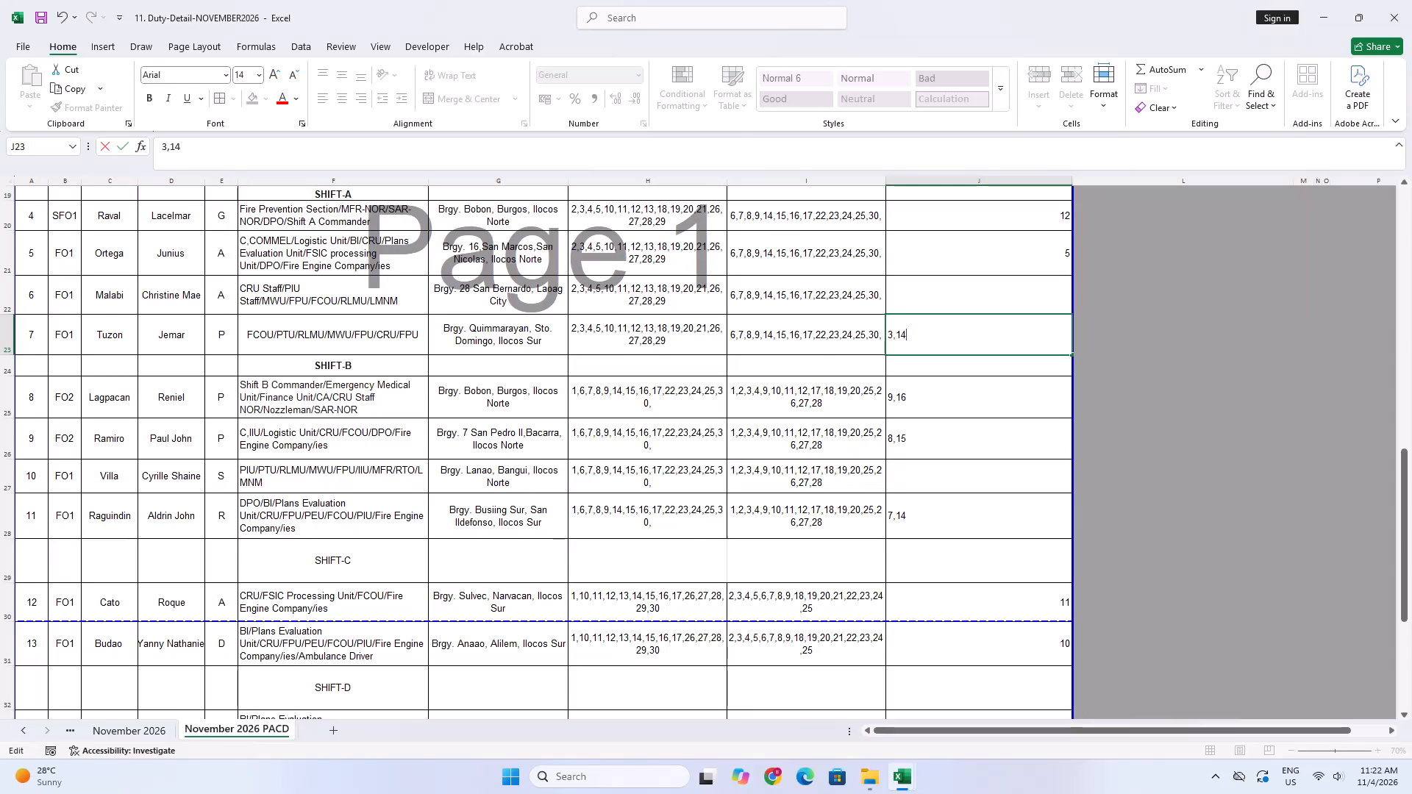
click(939, 326)
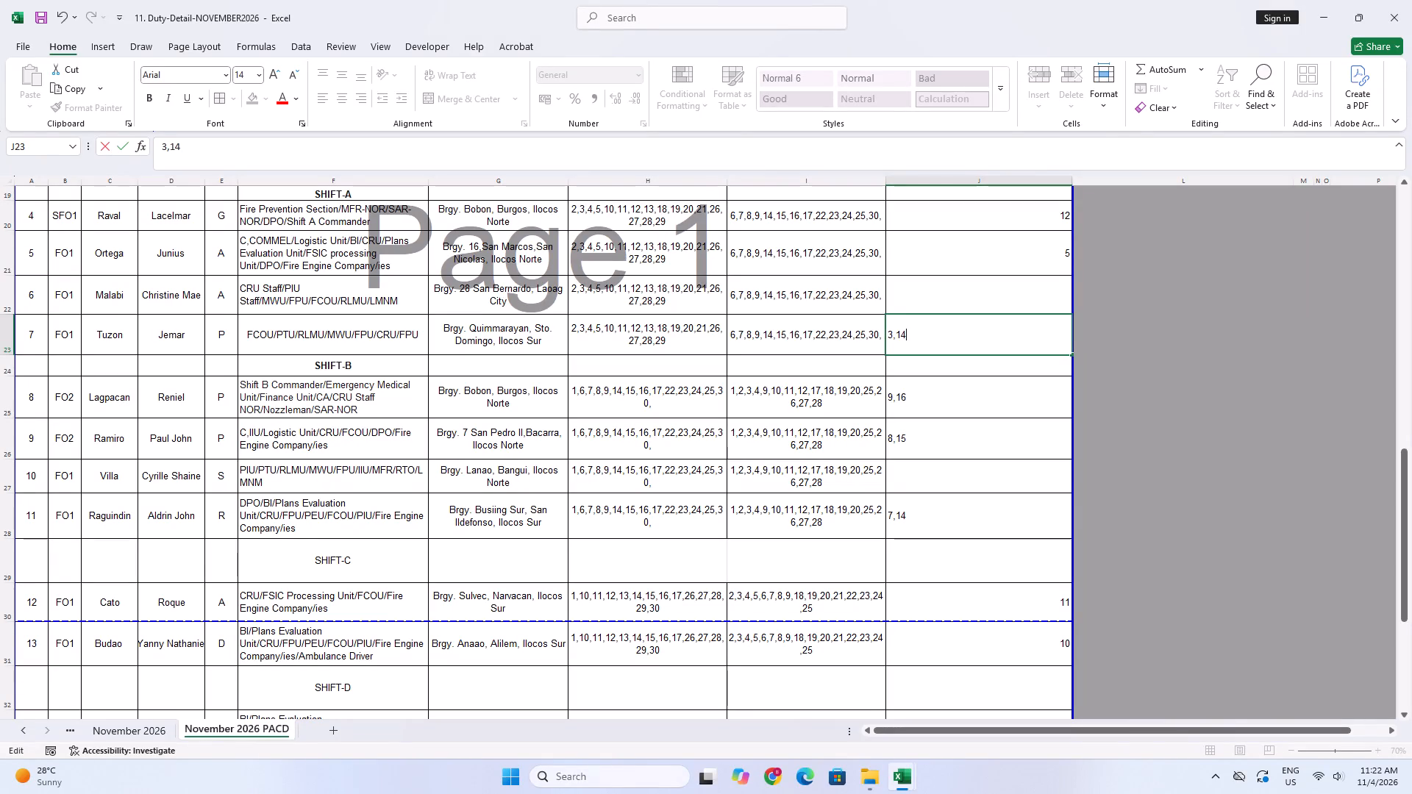
key(BackSpace)
key(BackSpace)
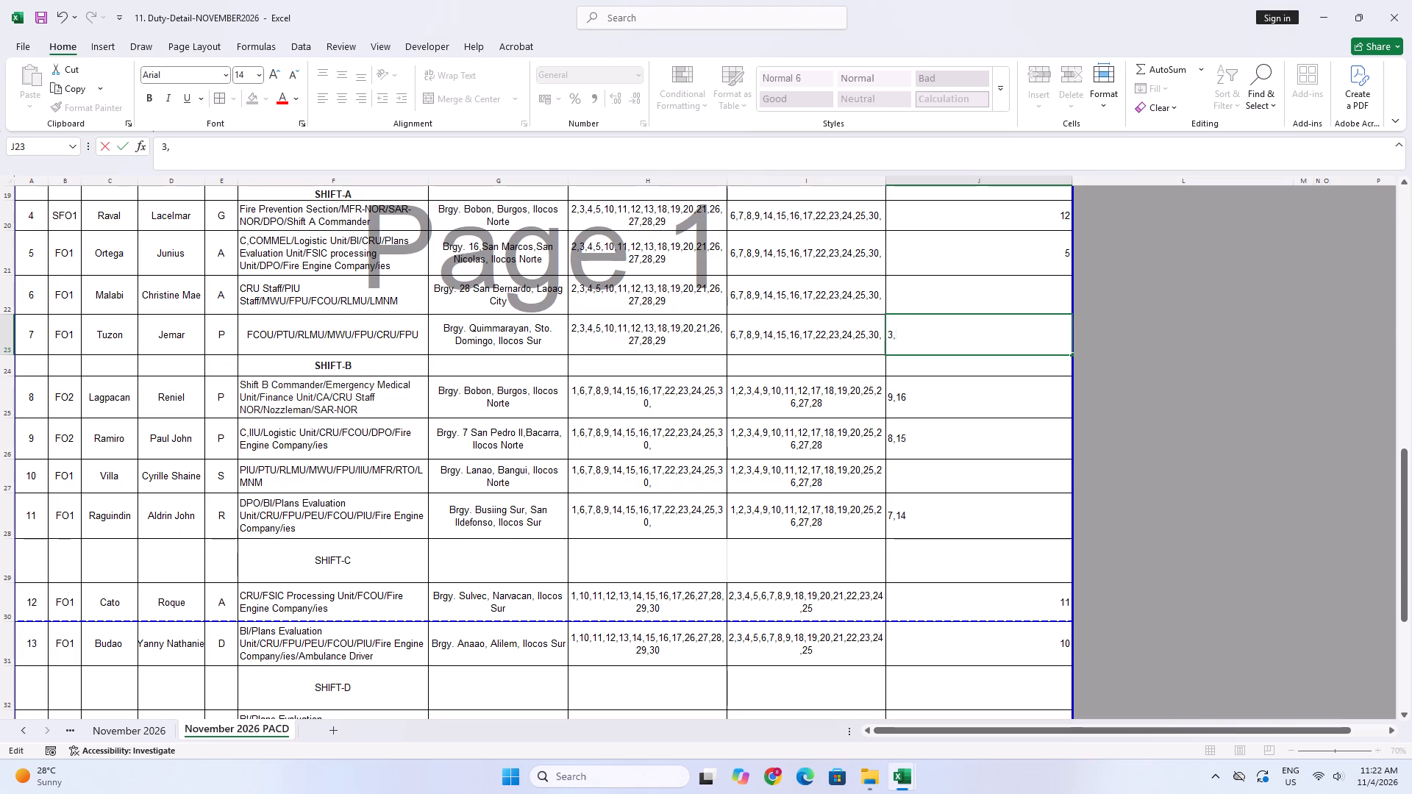
text(12)
Change the DUTY PACD date of personnel No. 4 in Shift-A to 13.
click(1063, 224)
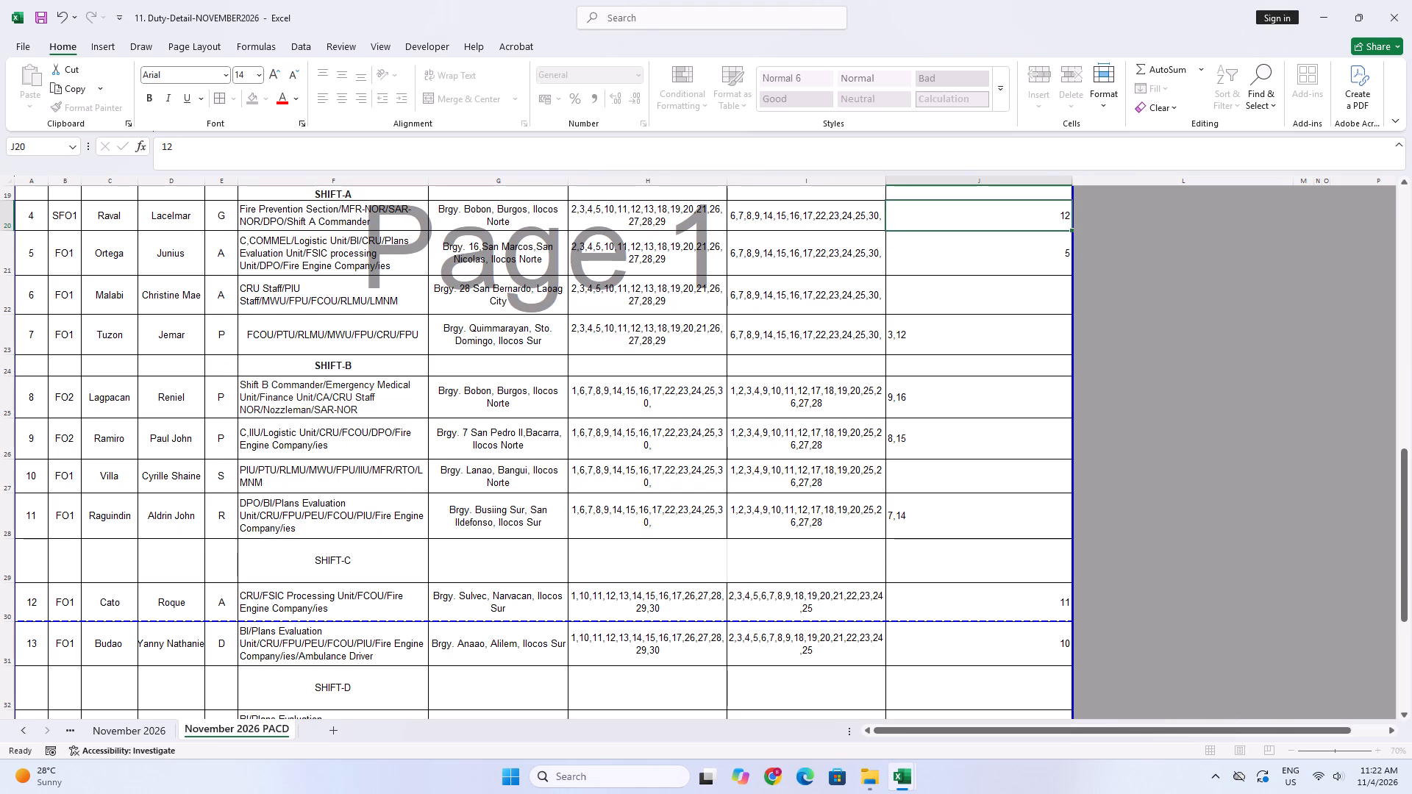
text(13)
Change the DUTY PACD date of personnel No. 16 in Shift-E to 14.
scroll(1043, 489, down, 3)
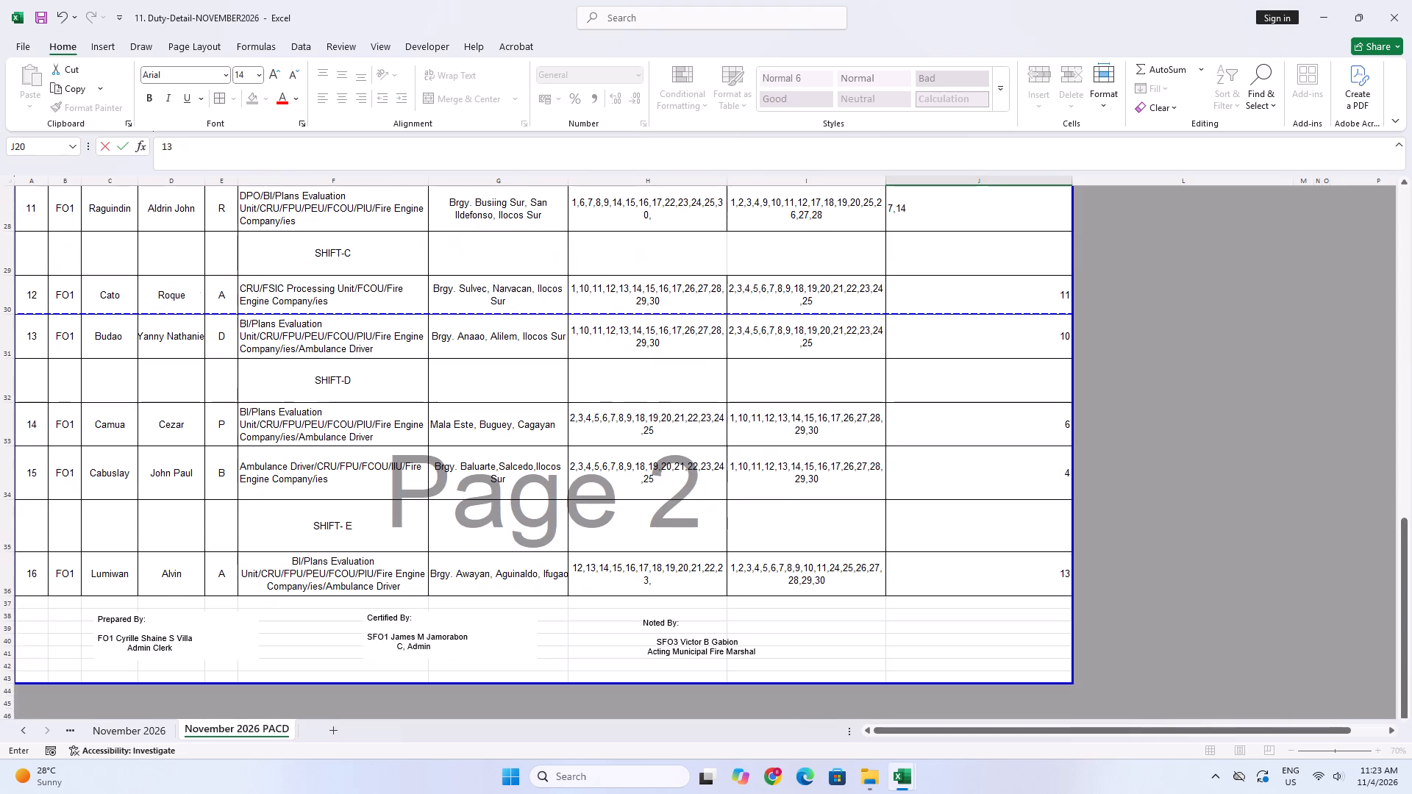
click(1030, 584)
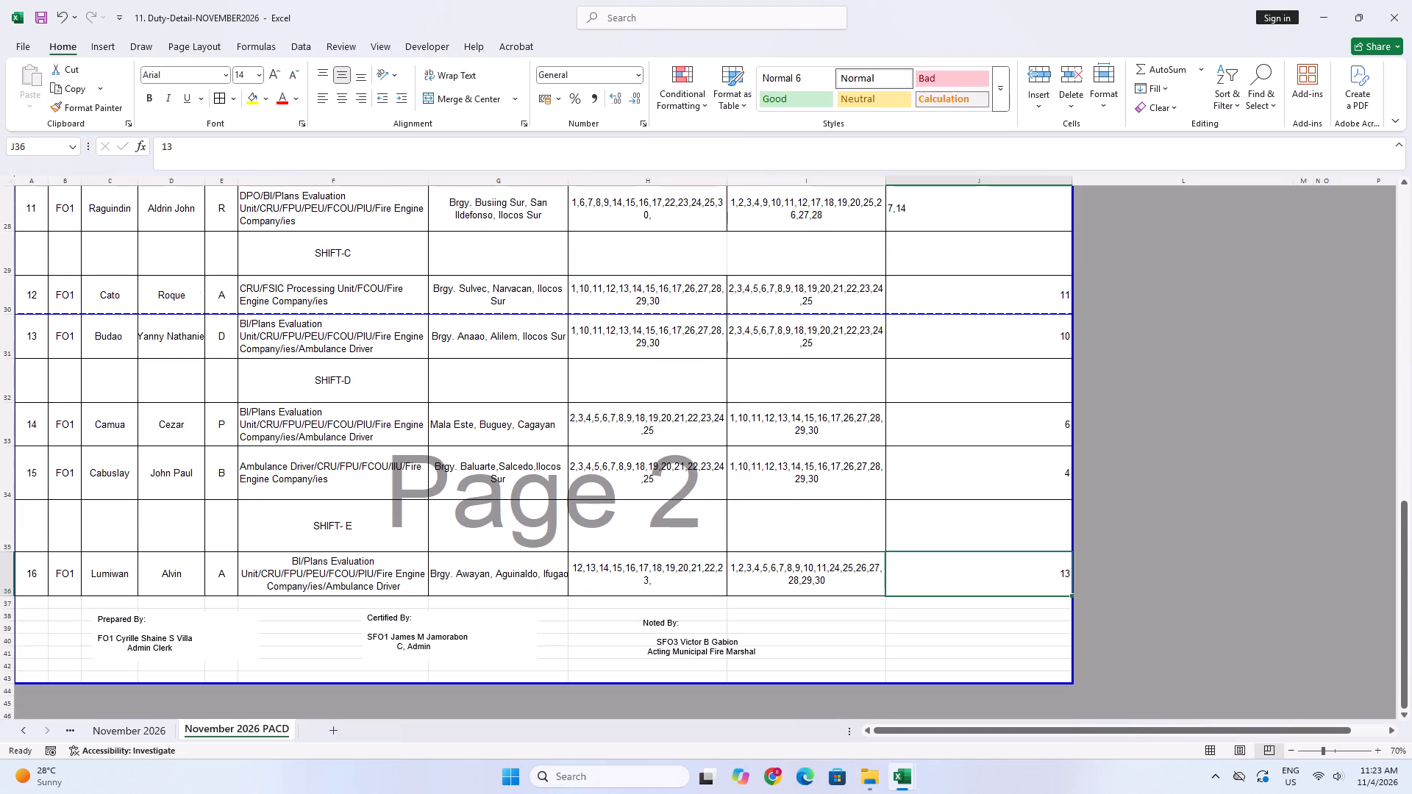
text(14)
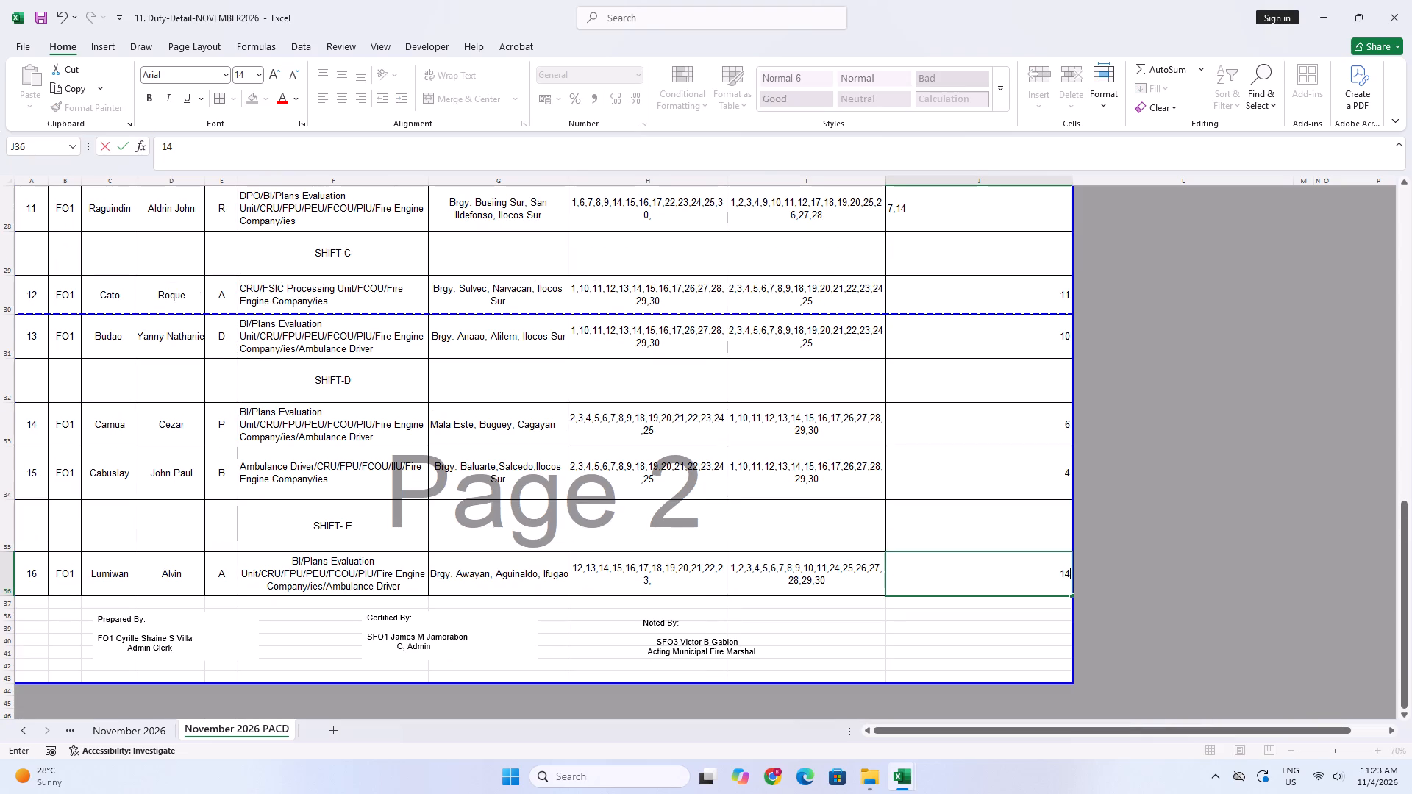
scroll(1031, 579, up, 3)
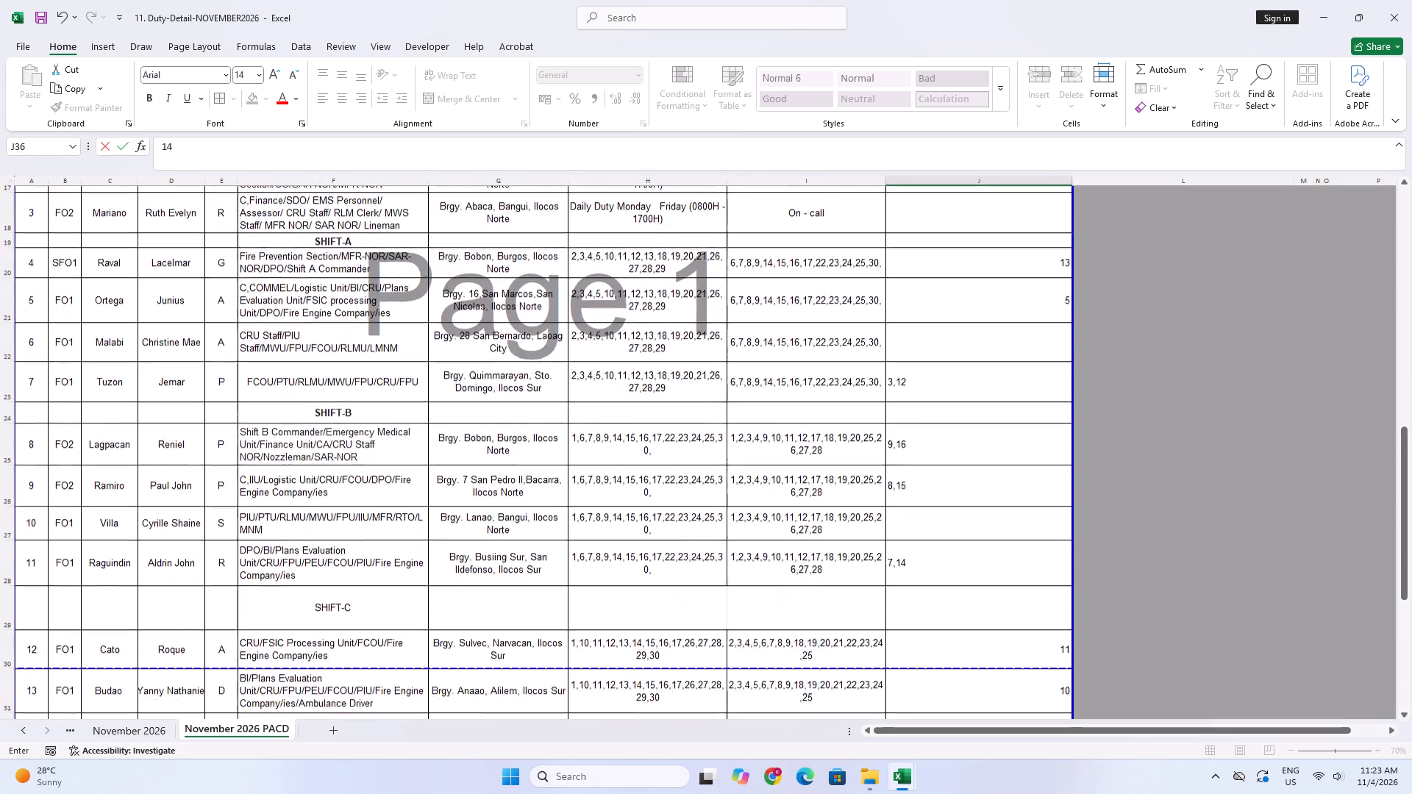
scroll(1031, 579, up, 2)
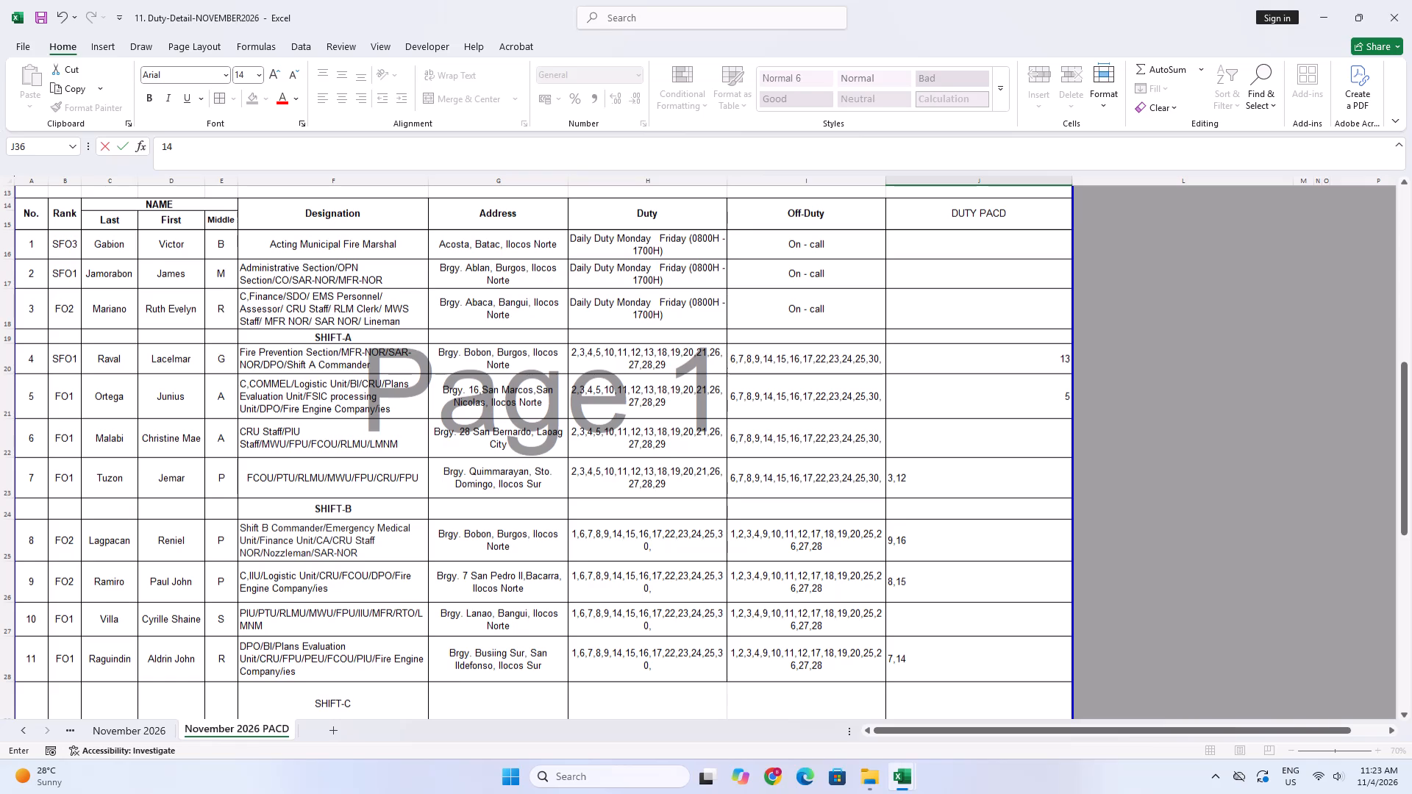
Add 15 to the DUTY PACD dates of personnel No. 13 in Shift-C, making the entry 10,15.
scroll(1032, 579, down, 2)
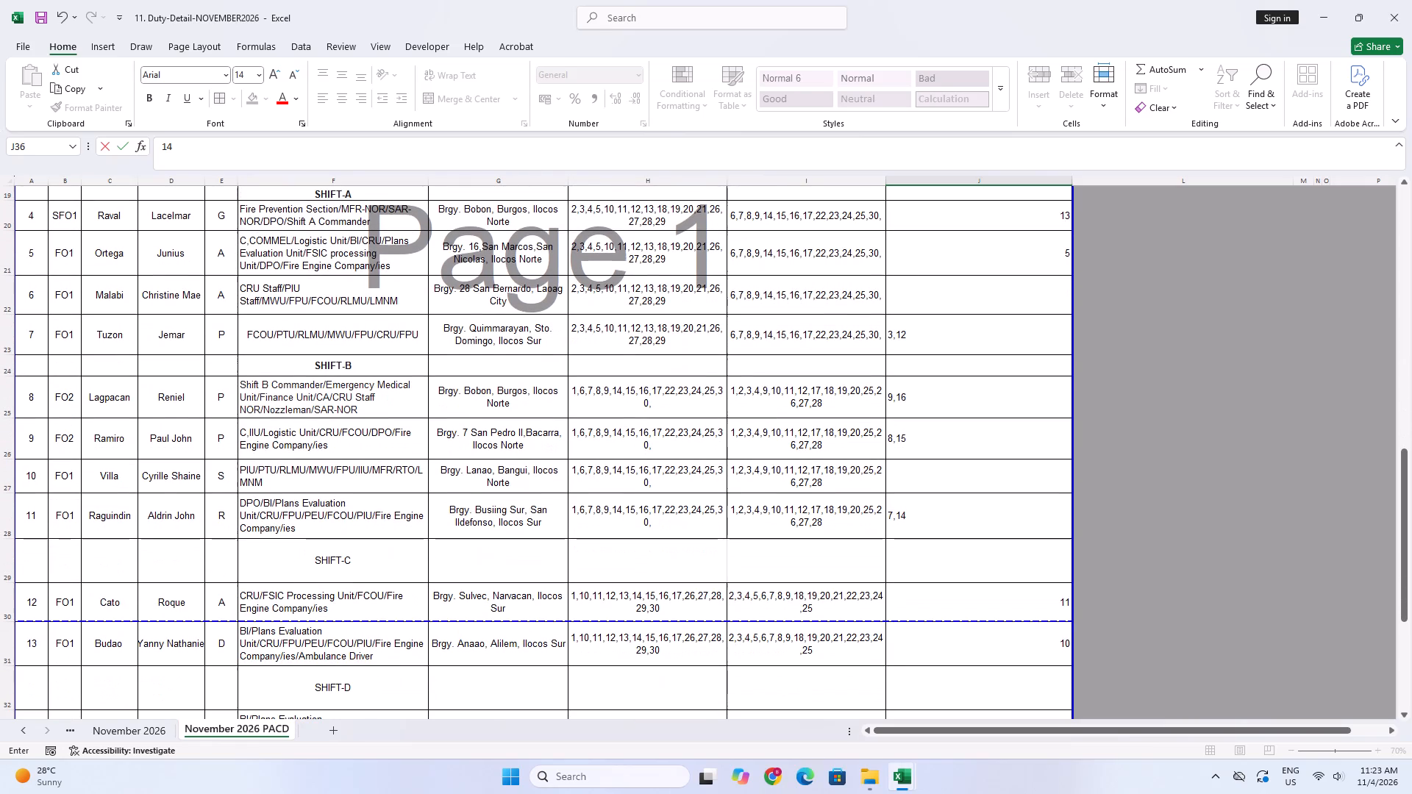
click(1056, 647)
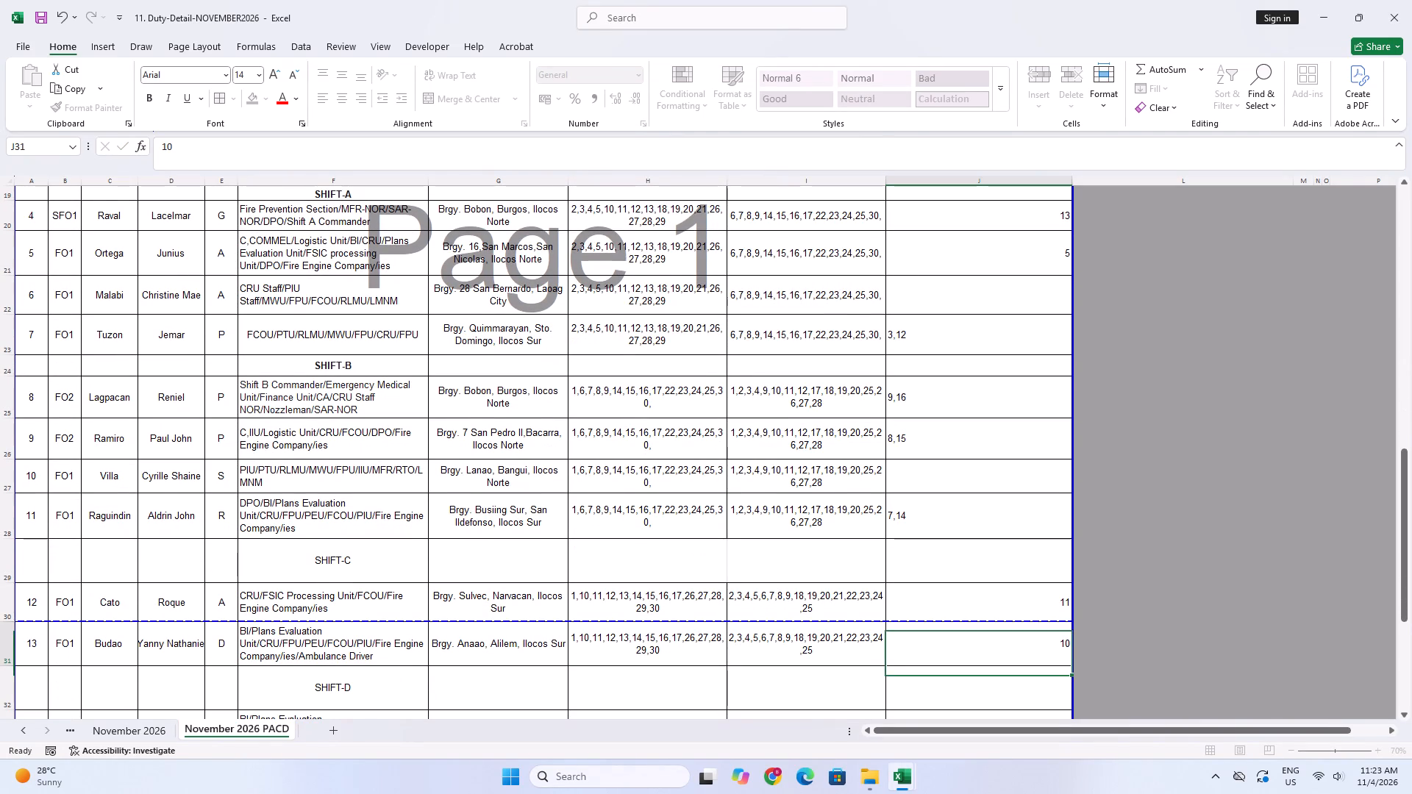
click(349, 145)
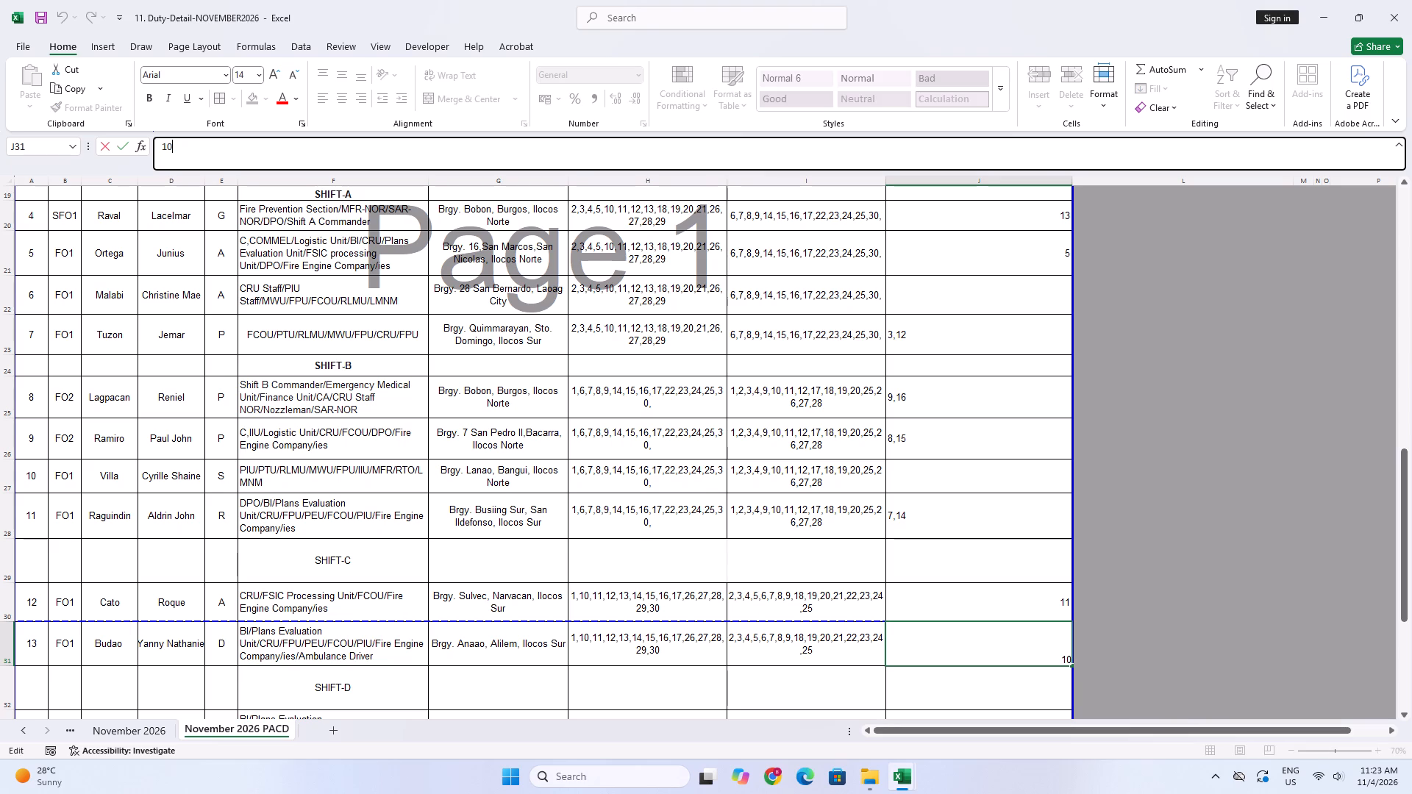
key(comma)
text(15)
Add 16 to the DUTY PACD dates of personnel No. 12 in Shift-C, making the entry 11,16.
click(1050, 610)
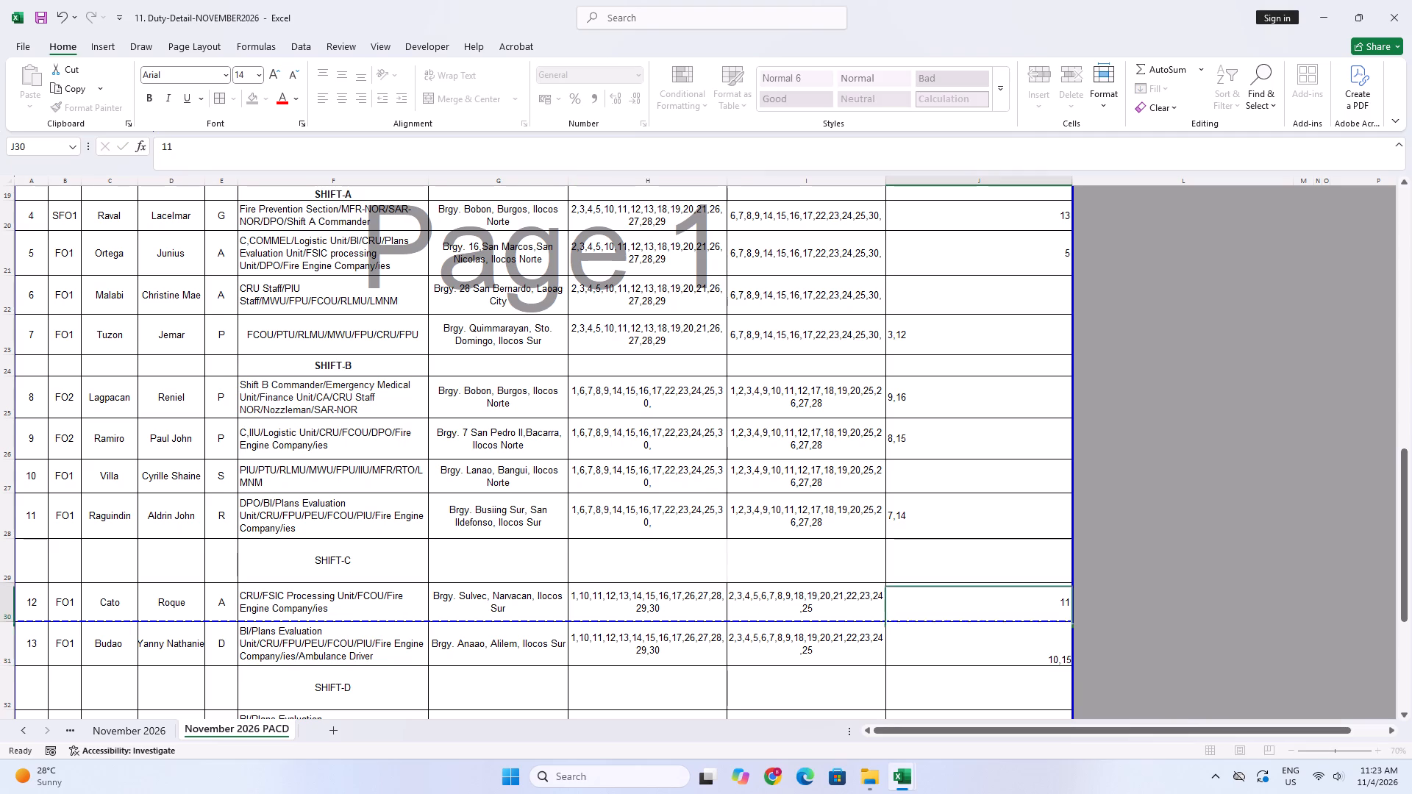
click(208, 143)
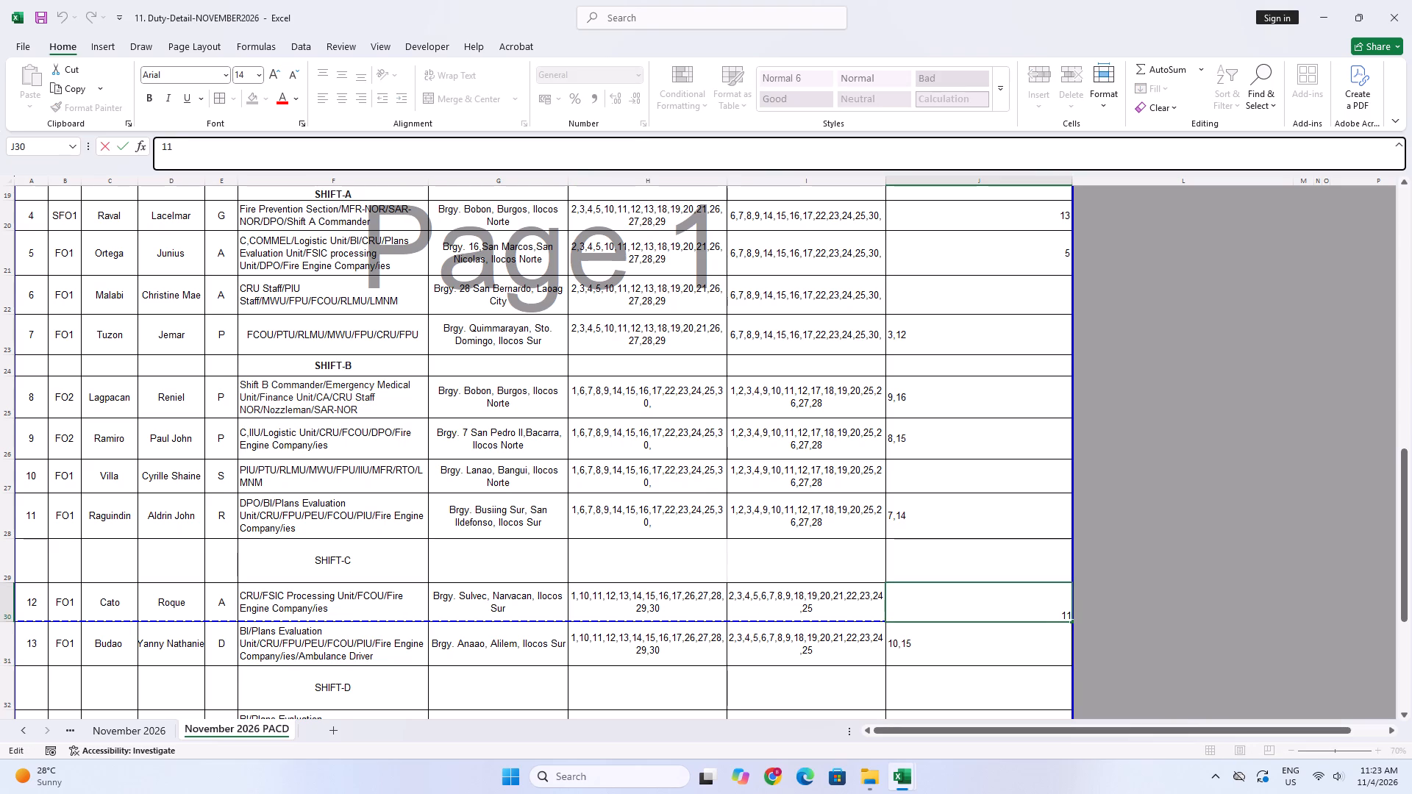
key(period)
key(BackSpace)
text(,16)
click(924, 460)
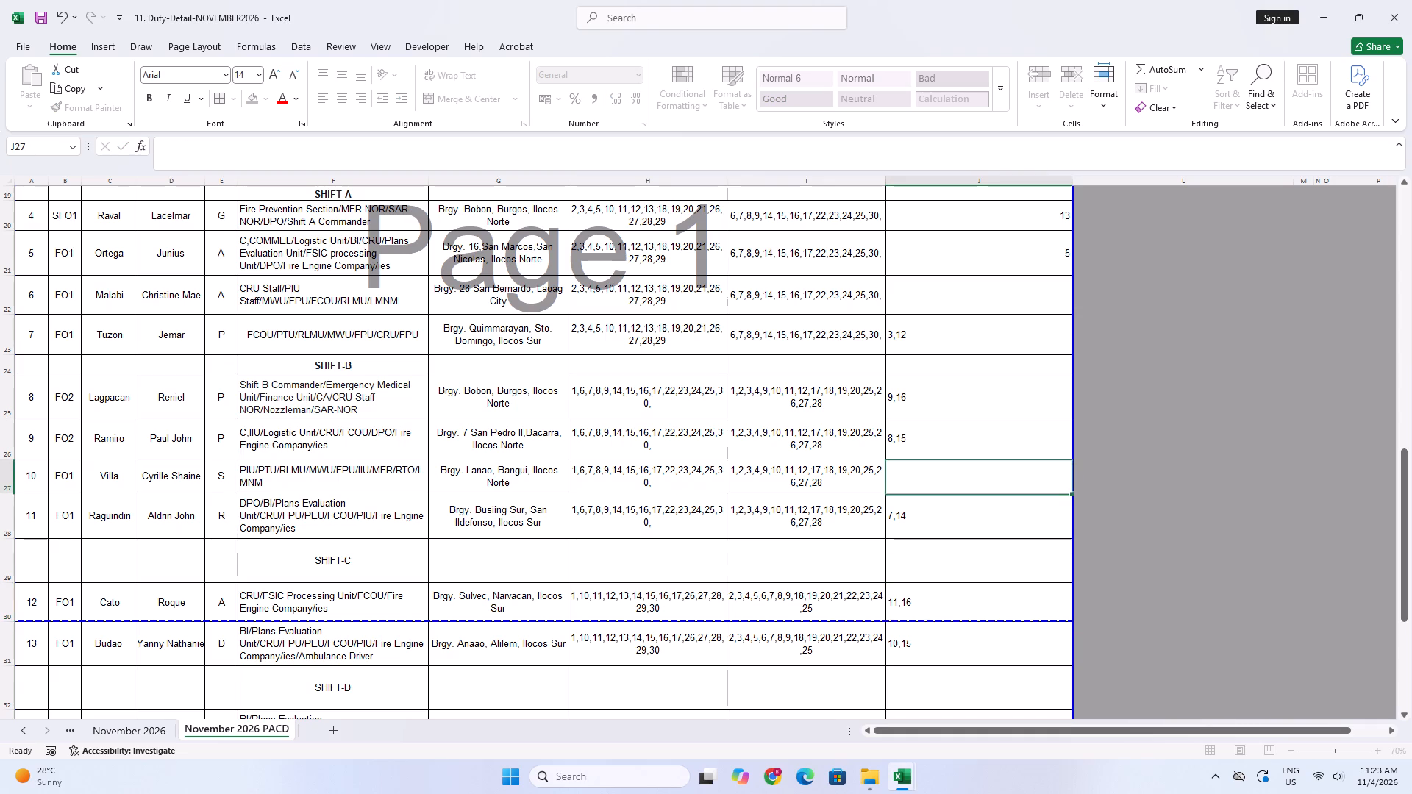
Check the other shifts' PACD dates and change the DUTY PACD entry of personnel No. 16 in Shift-E to 14,18.
click(943, 518)
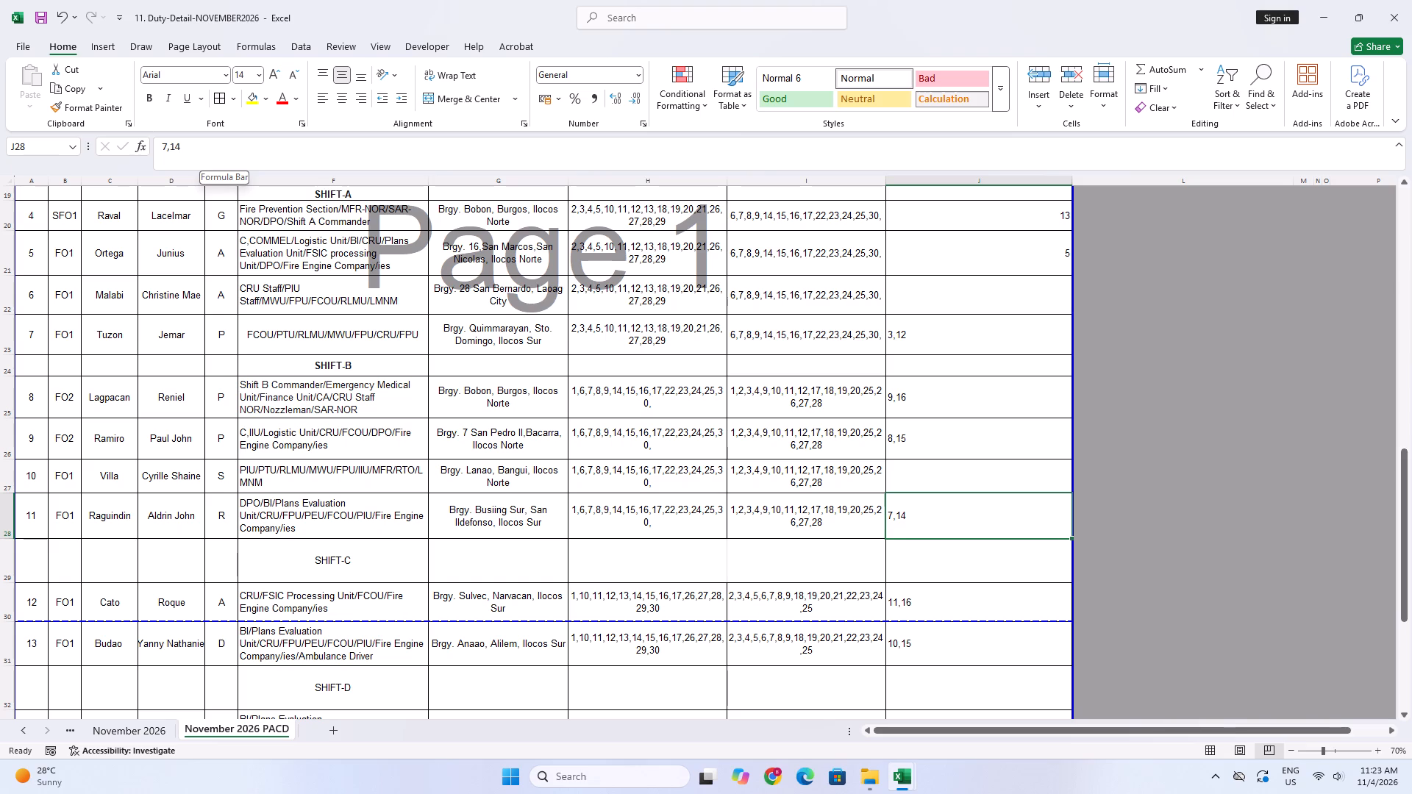
scroll(927, 514, down, 2)
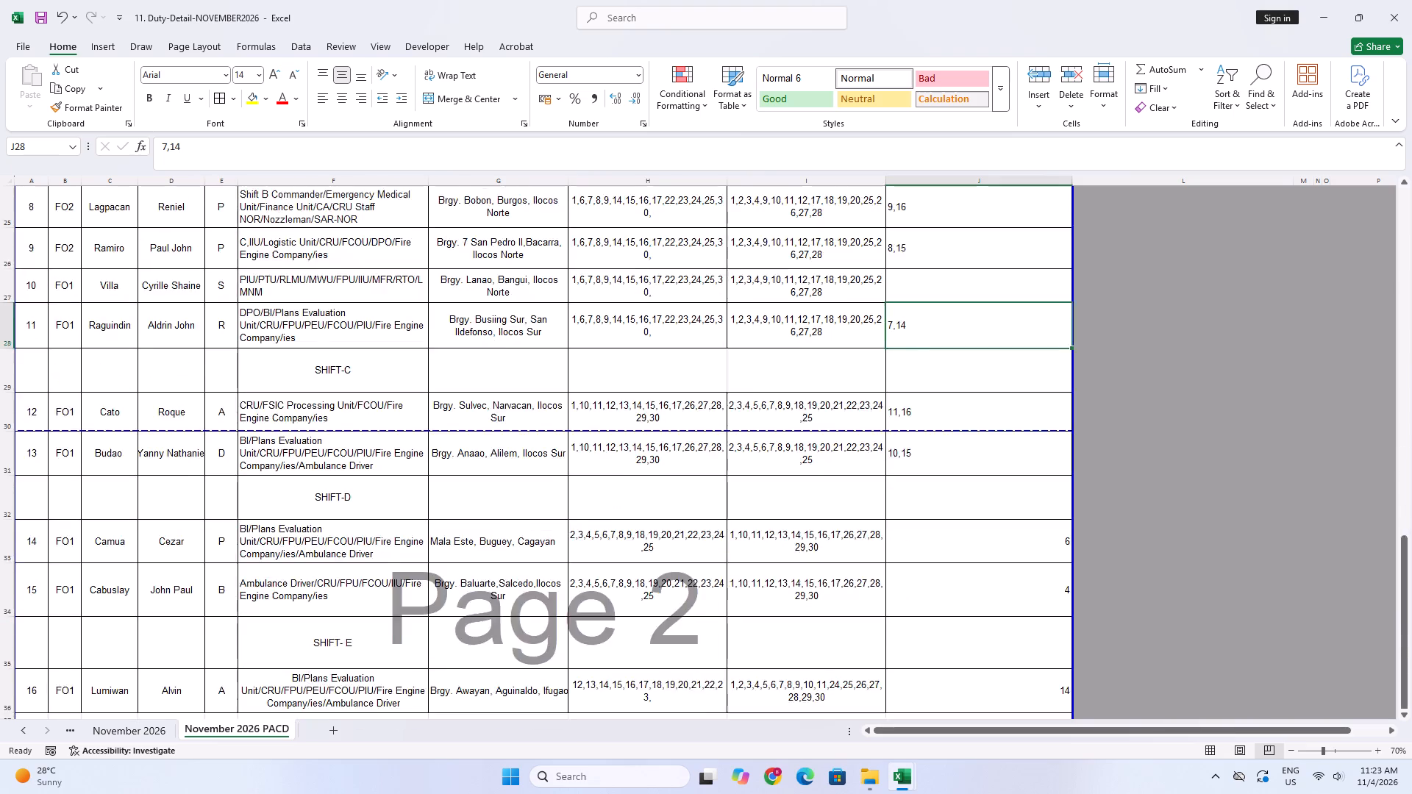
scroll(927, 514, down, 2)
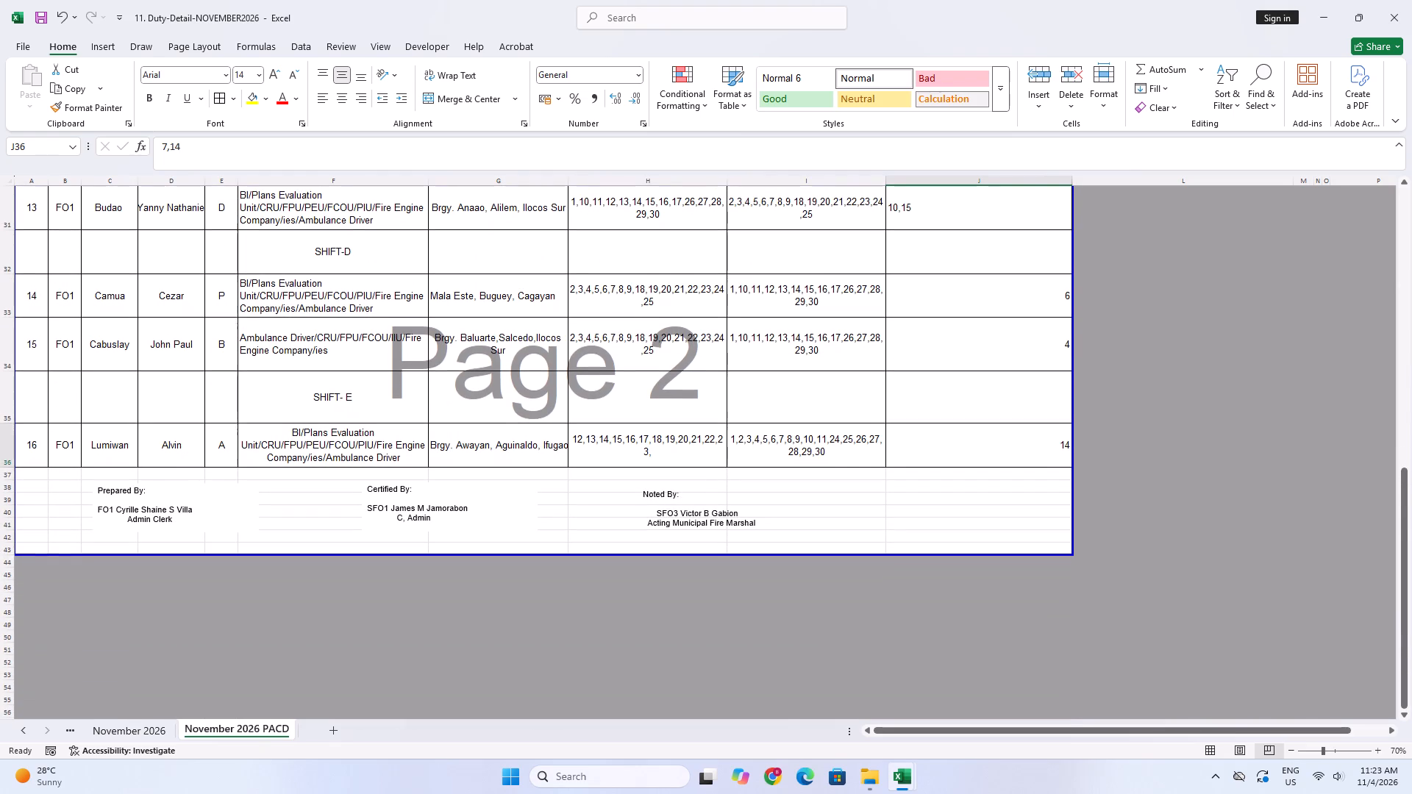
click(1046, 446)
scroll(1046, 446, up, 3)
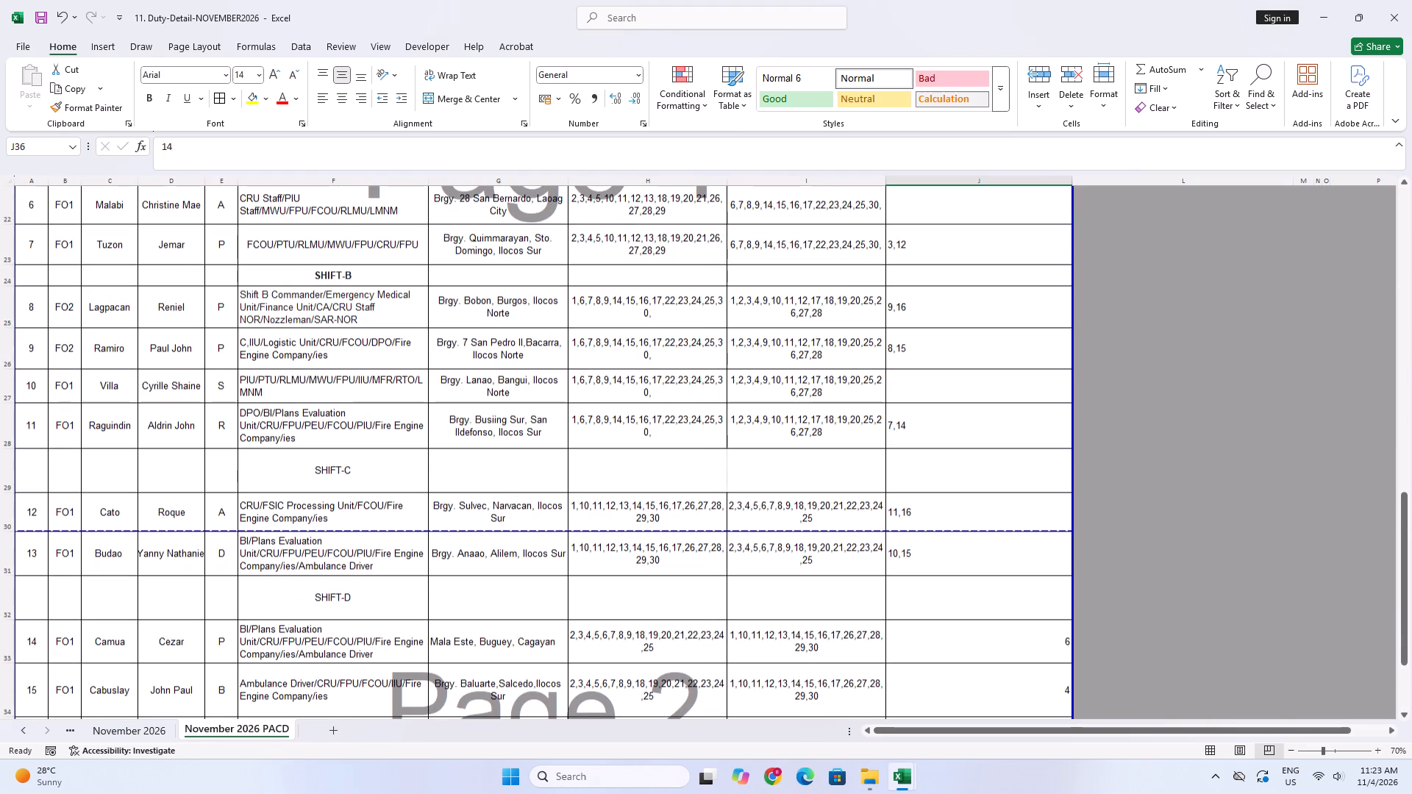
scroll(1049, 454, down, 1)
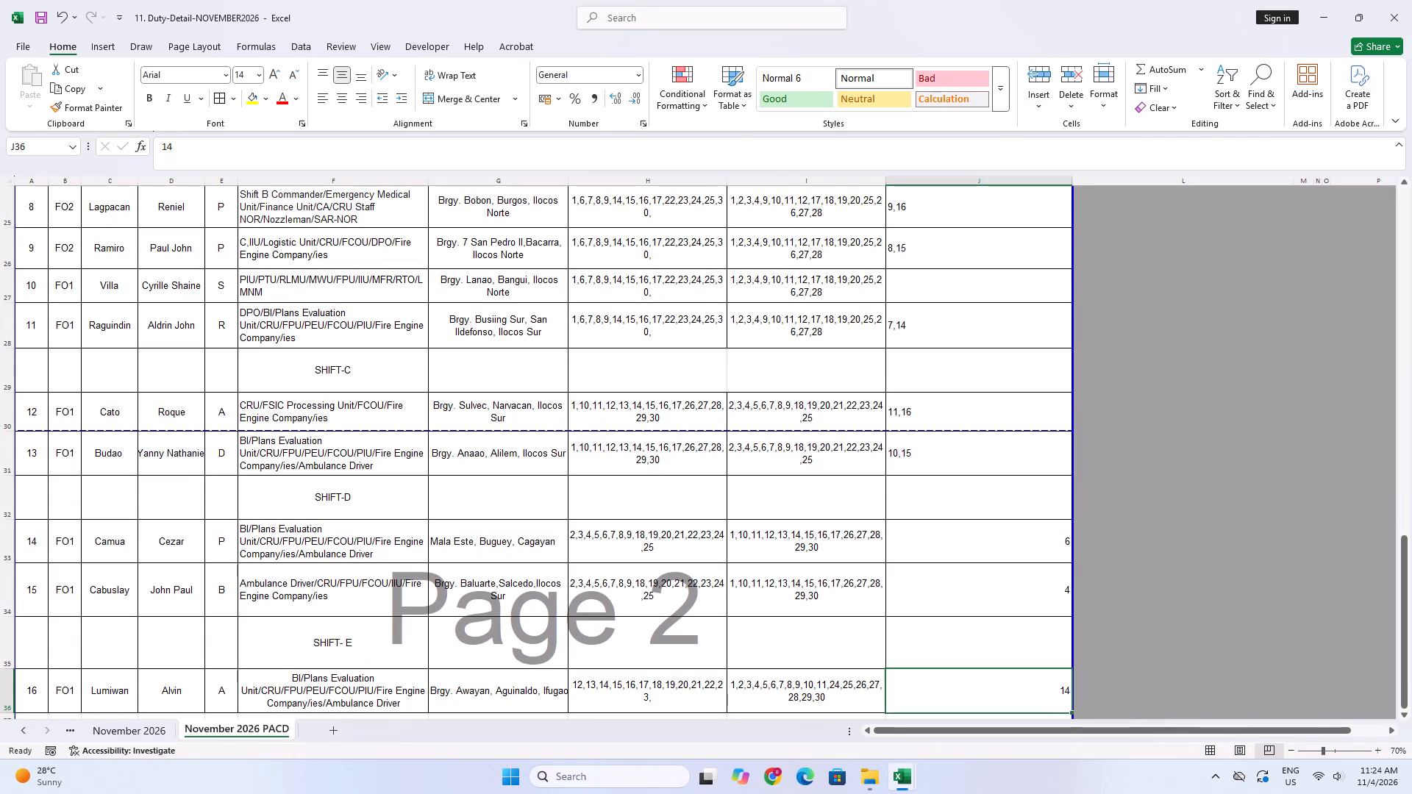
click(197, 146)
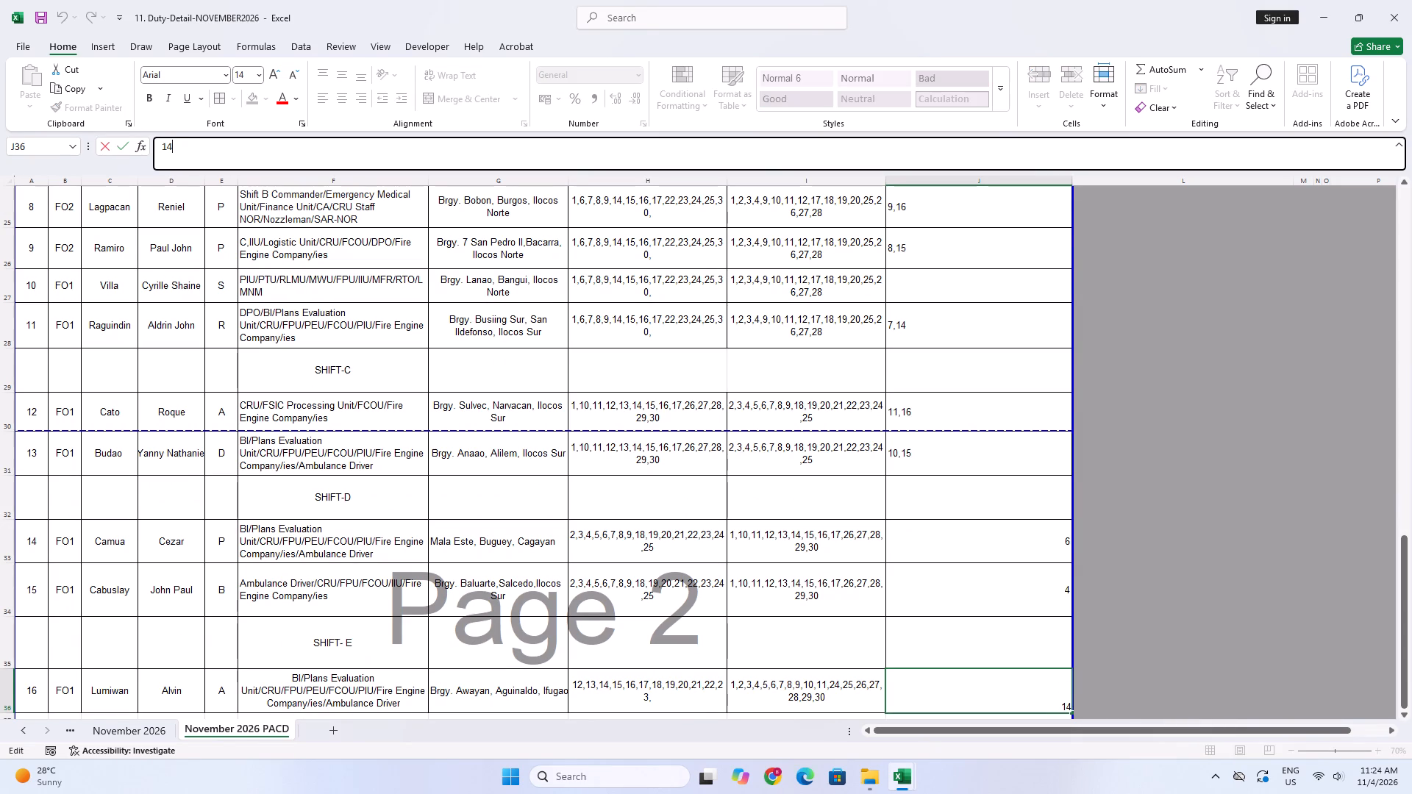
key(comma)
text(17)
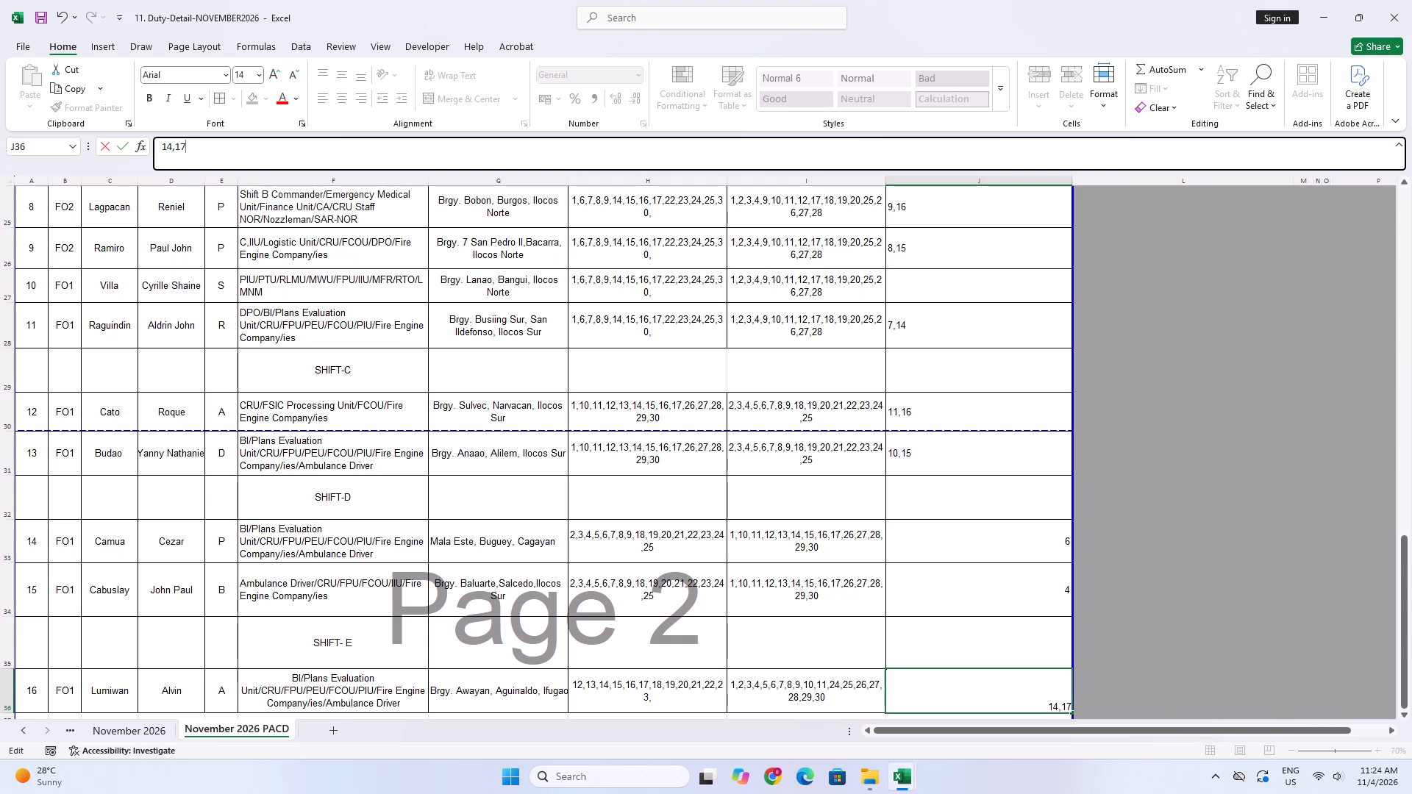
key(BackSpace)
key(8)
Move the second Shift-B DUTY PACD dates one day later: 7,15 for No. 11, 8,16 for No. 9 and 9,17 for No. 8.
double_click(933, 321)
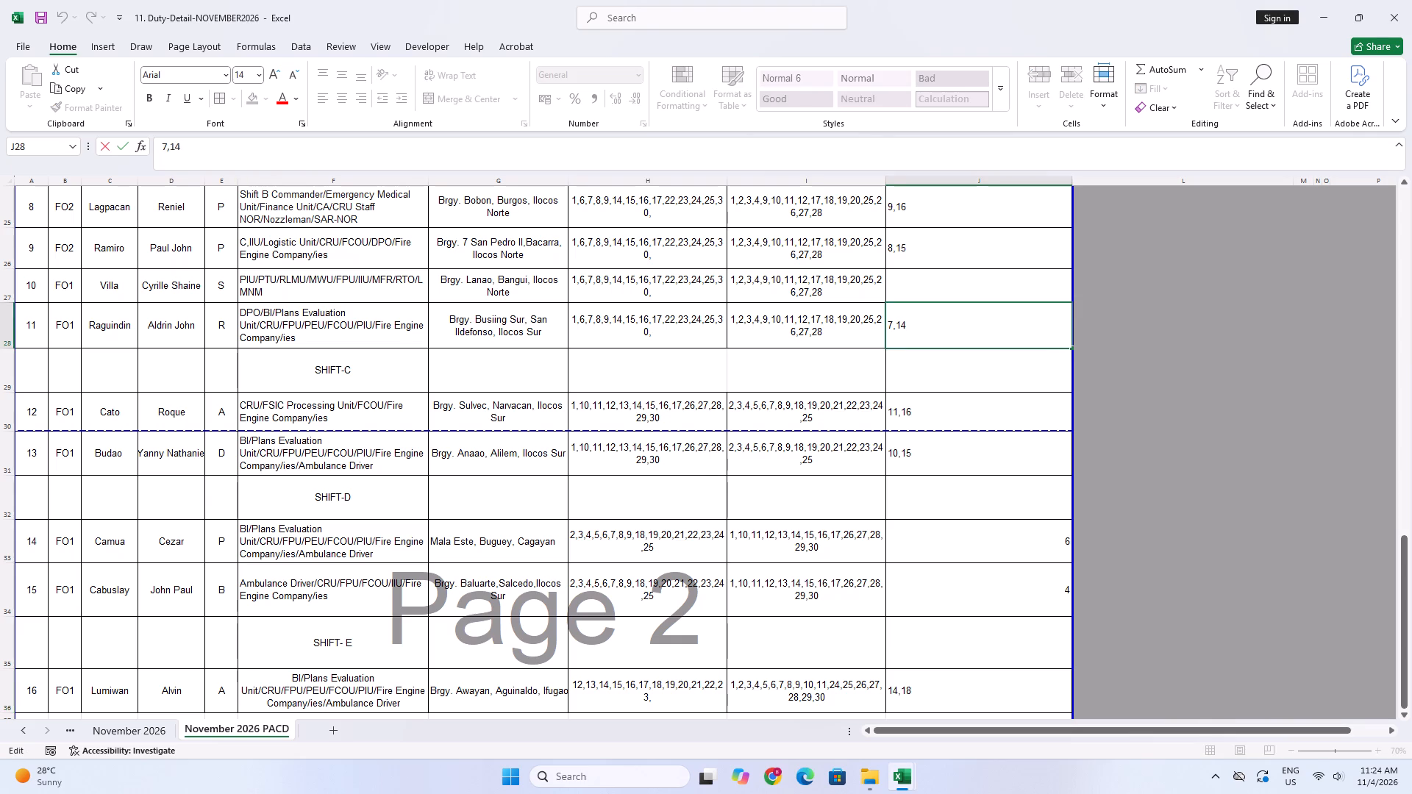
key(BackSpace)
key(5)
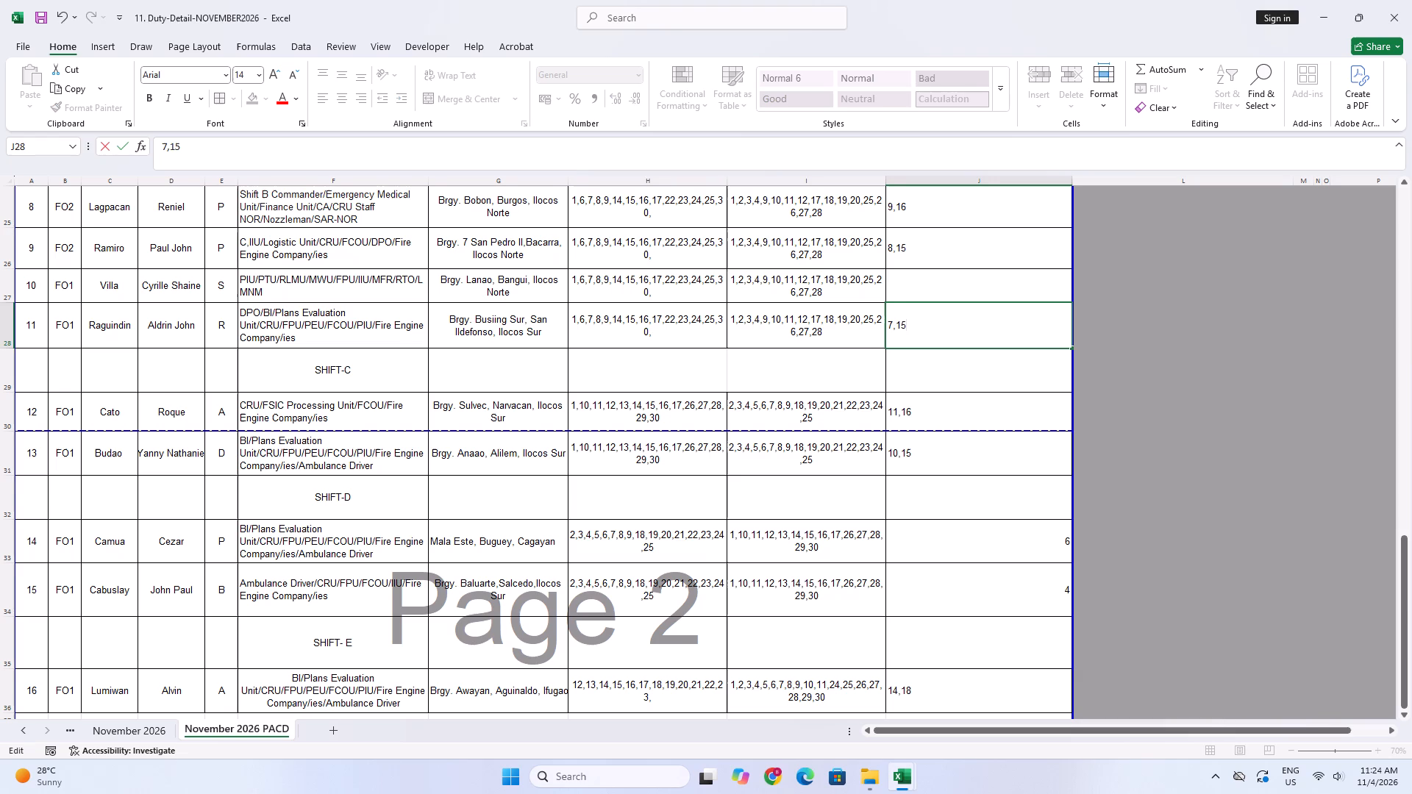
double_click(930, 239)
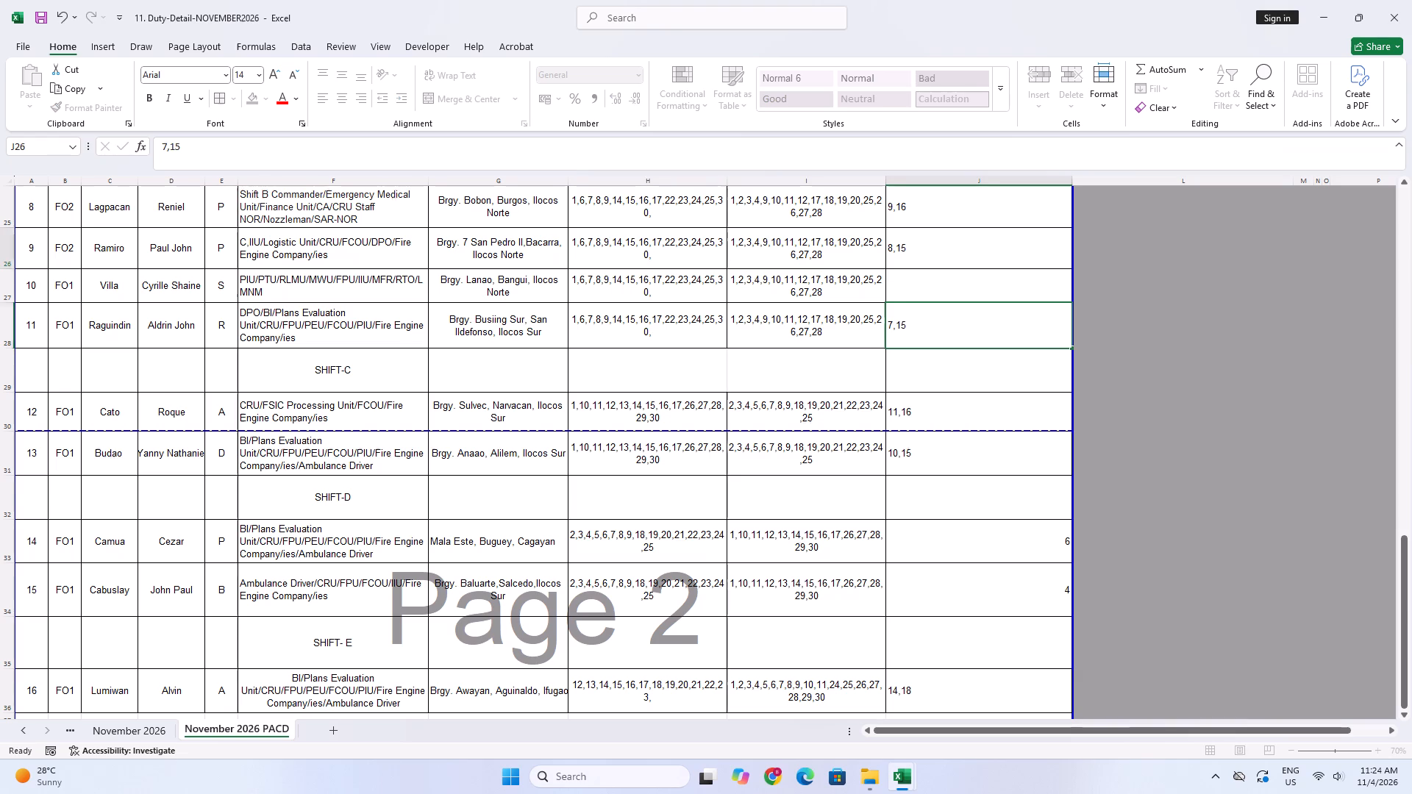
key(BackSpace)
key(6)
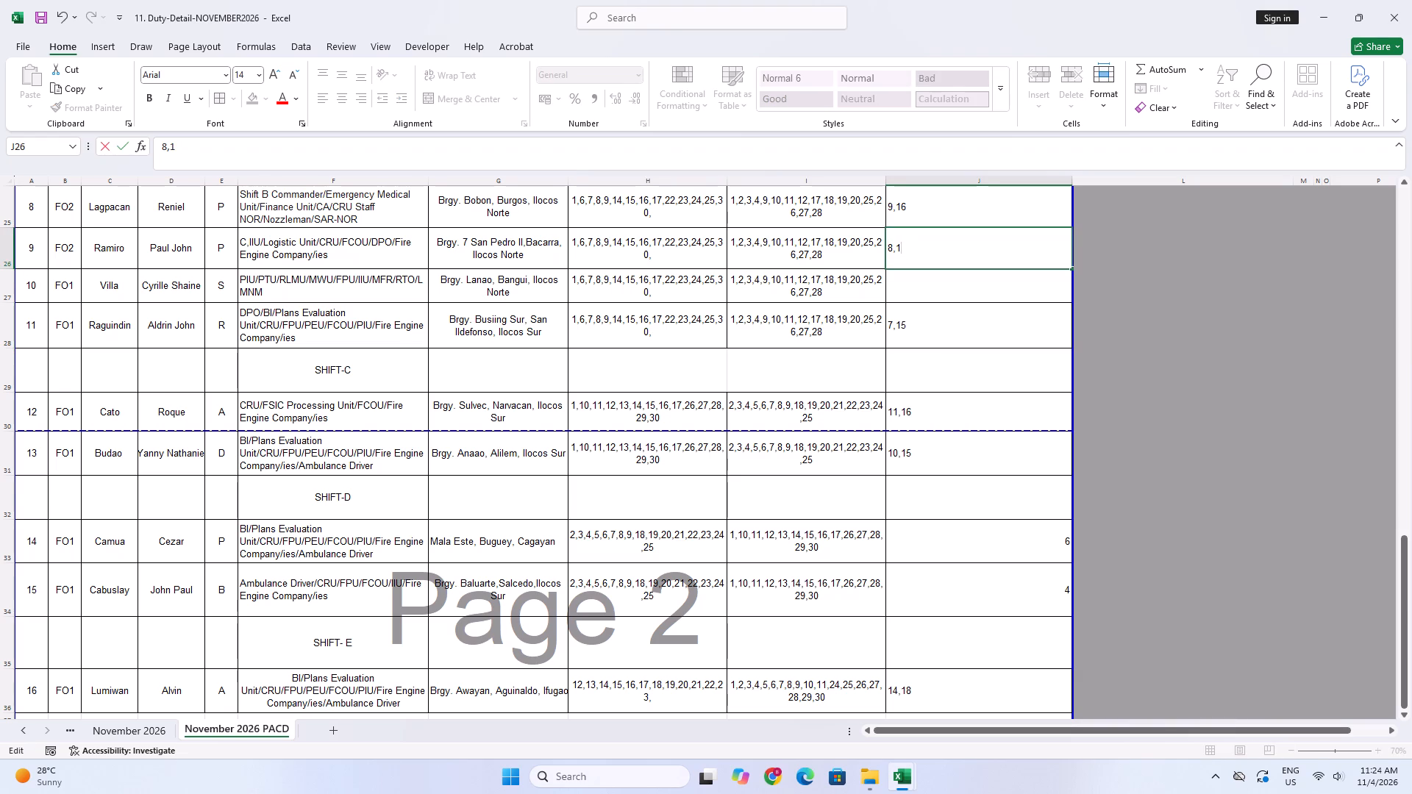
double_click(935, 211)
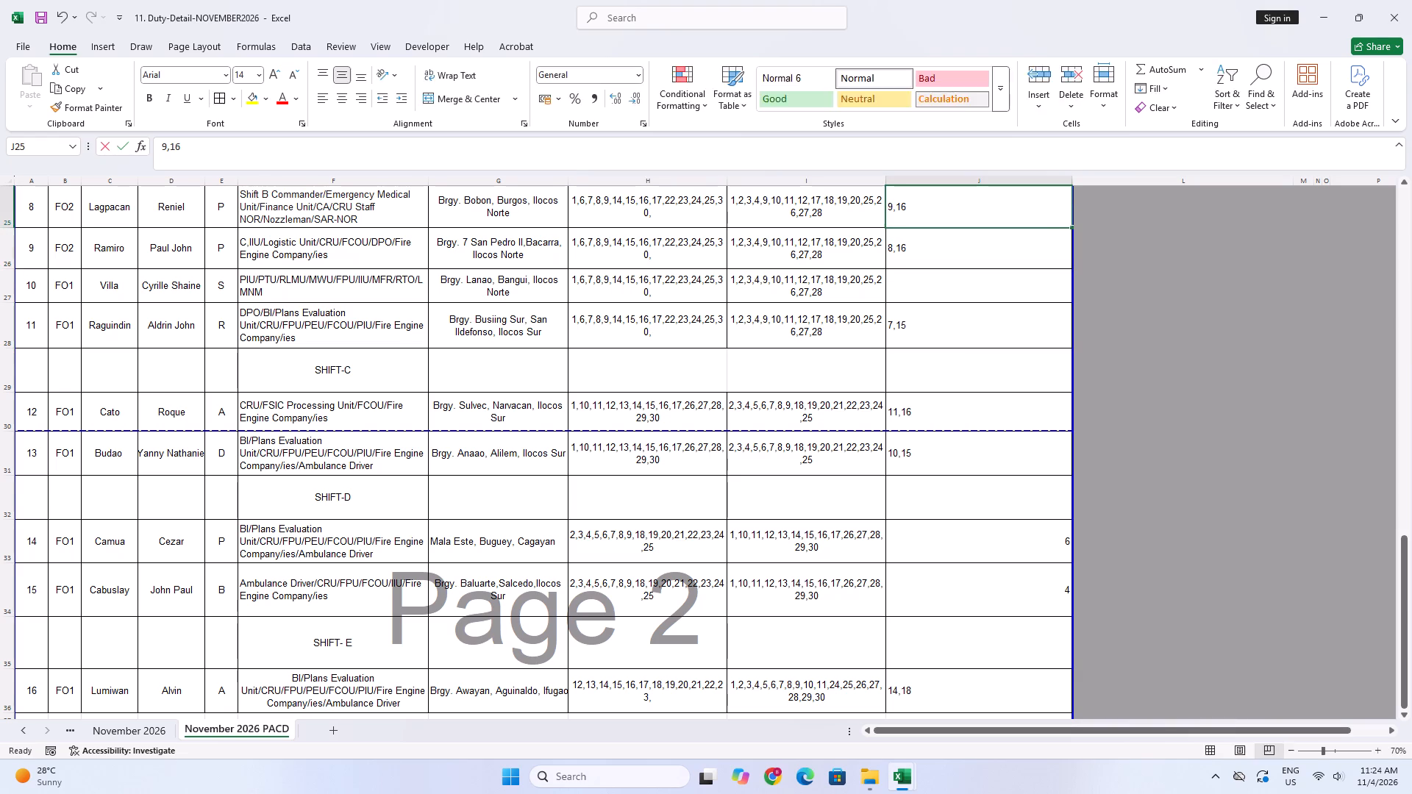
key(BackSpace)
key(7)
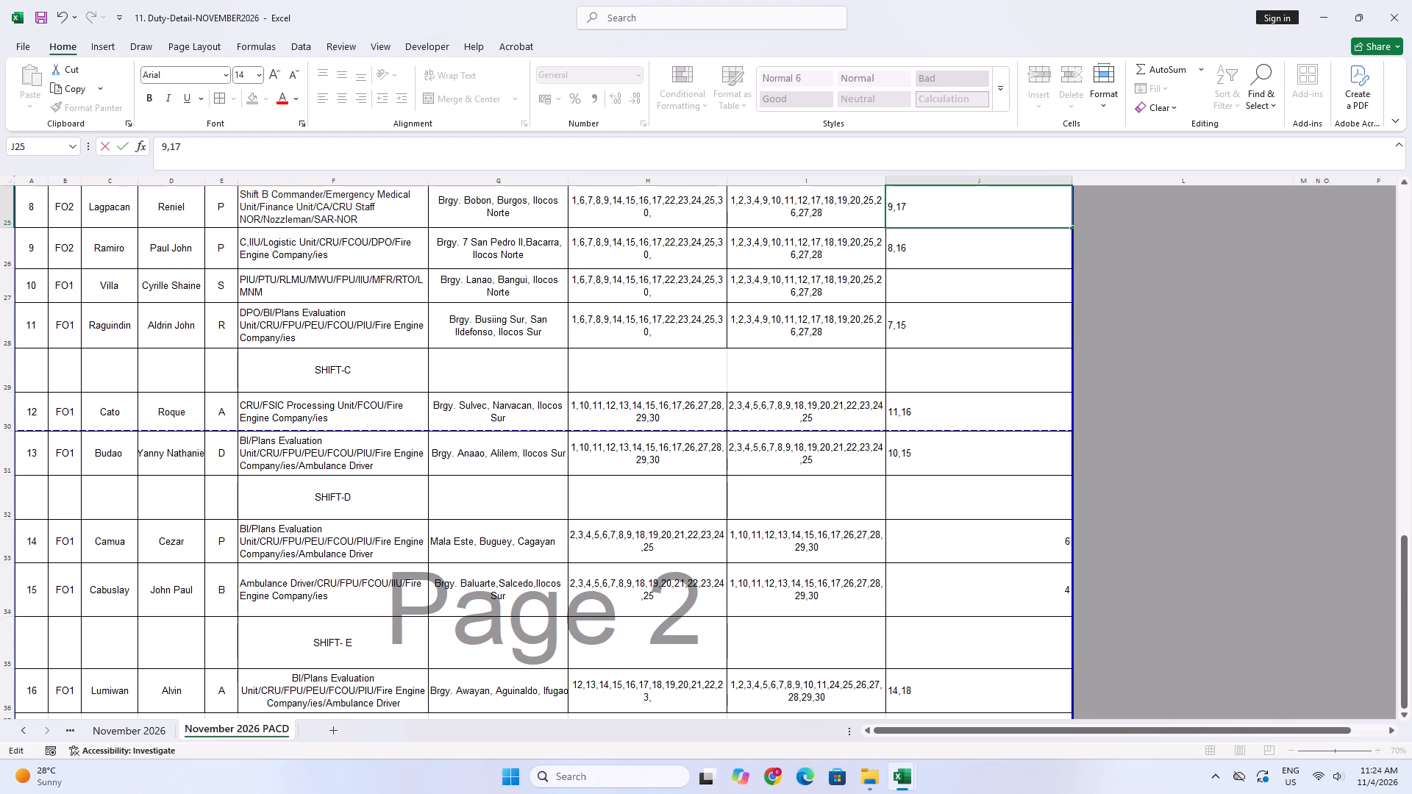
Review the assigned PACD dates and change the DUTY PACD entry of personnel No. 15 in Shift-D to 4,19.
scroll(956, 324, up, 1)
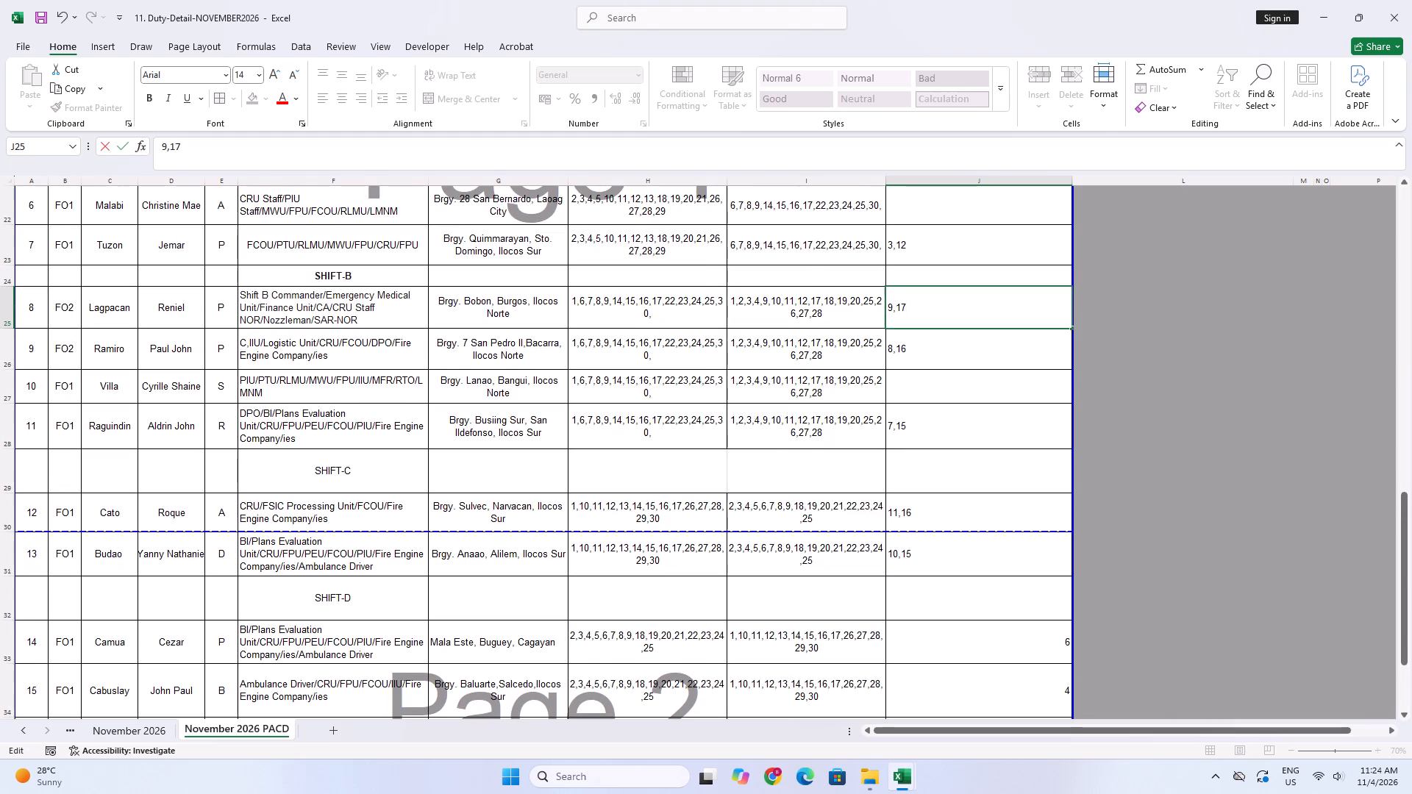
scroll(979, 396, down, 3)
scroll(978, 401, up, 1)
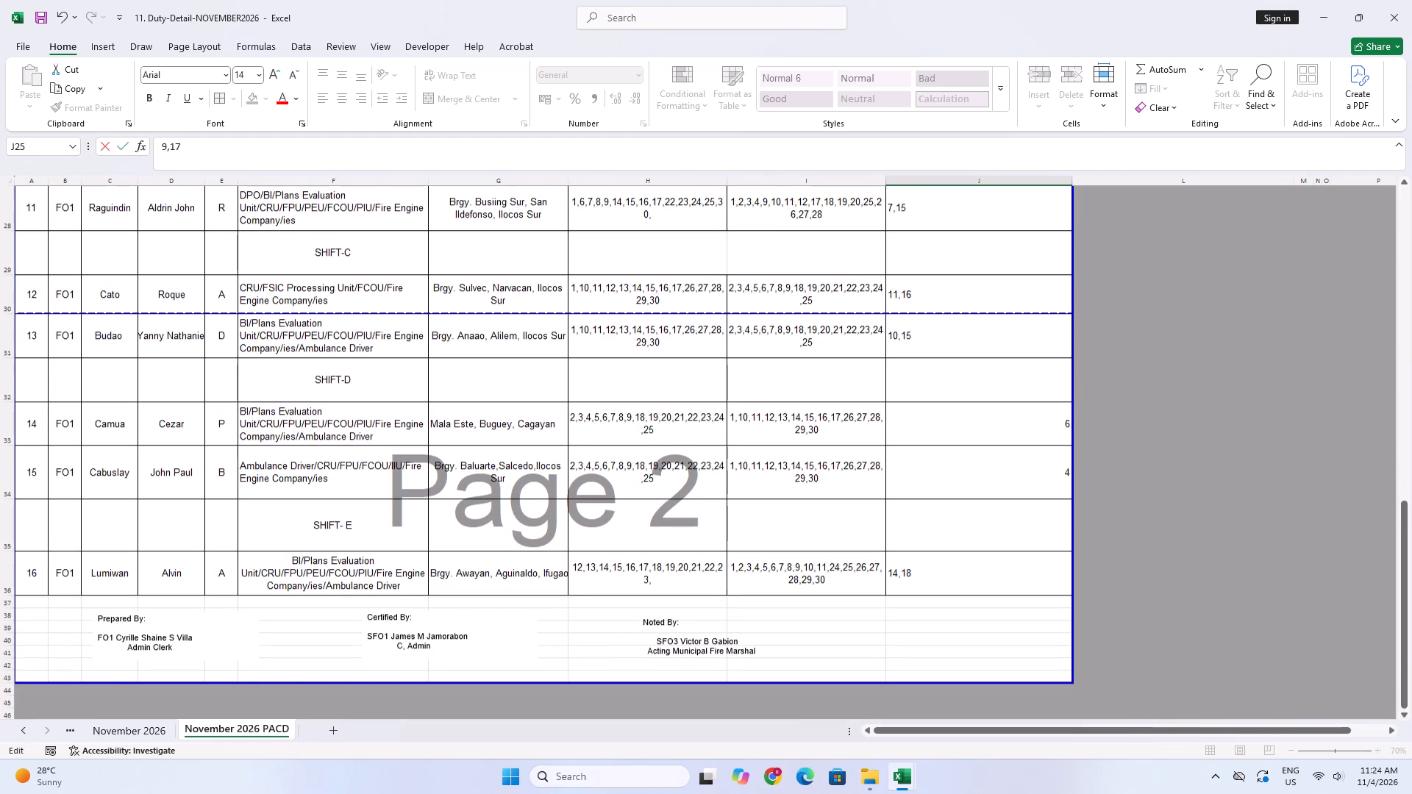
click(972, 576)
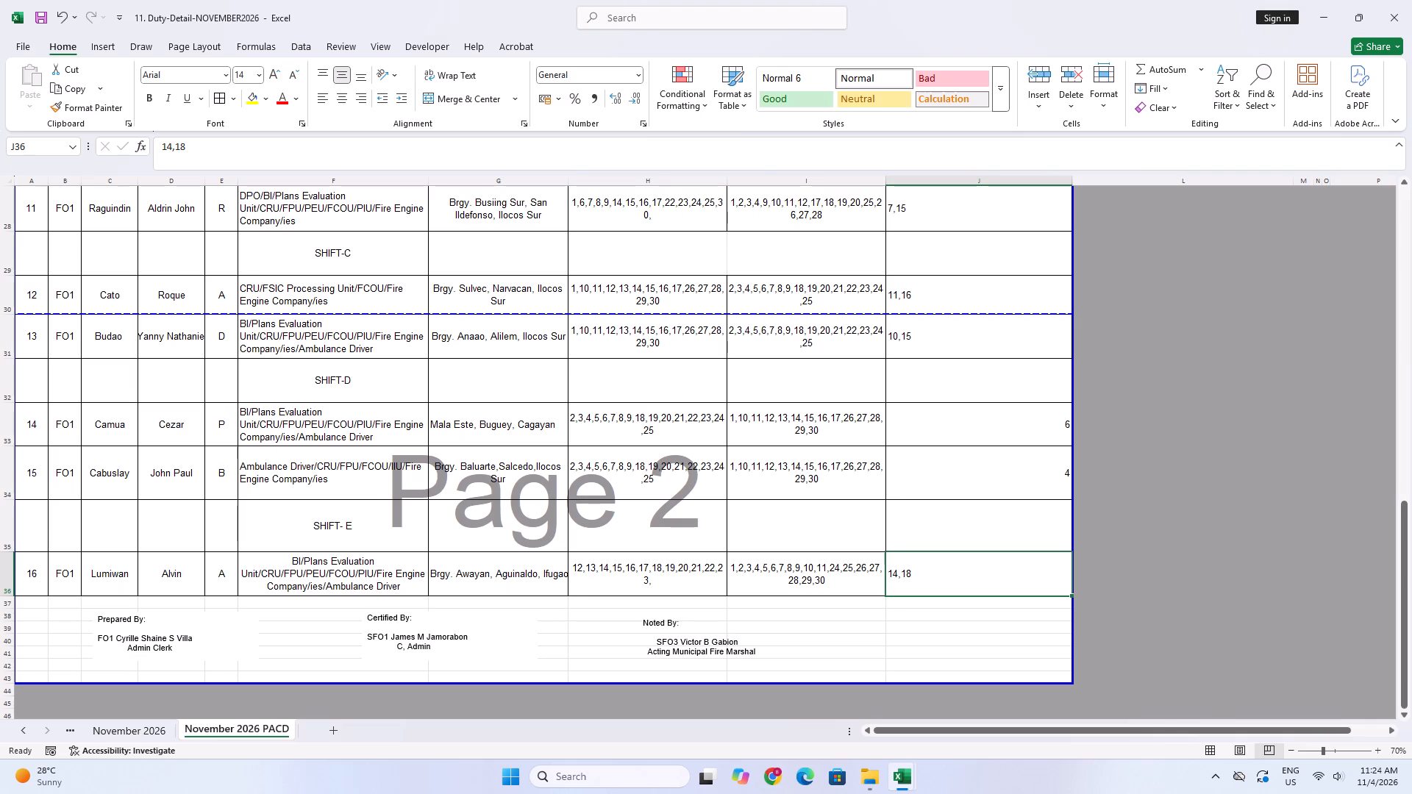
click(1058, 470)
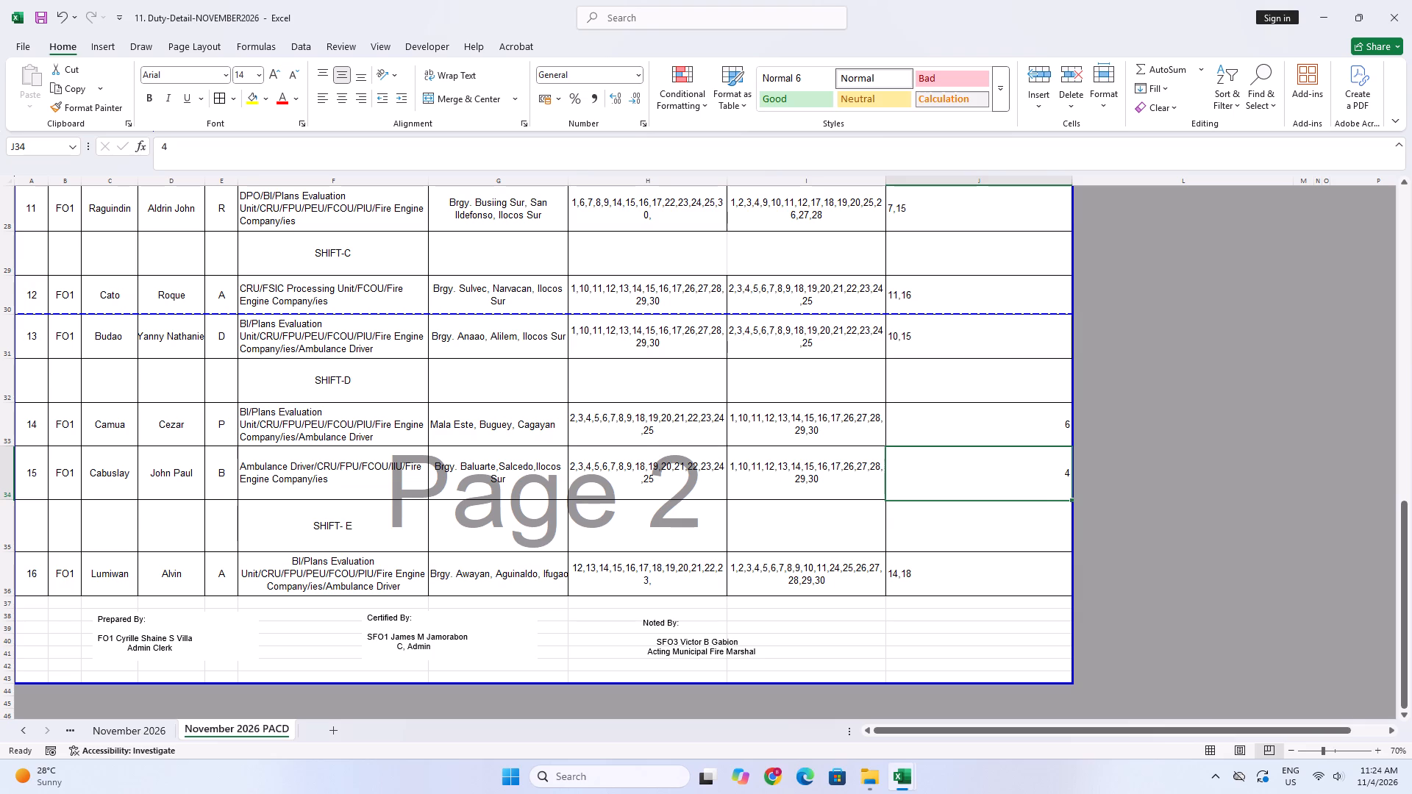
click(363, 157)
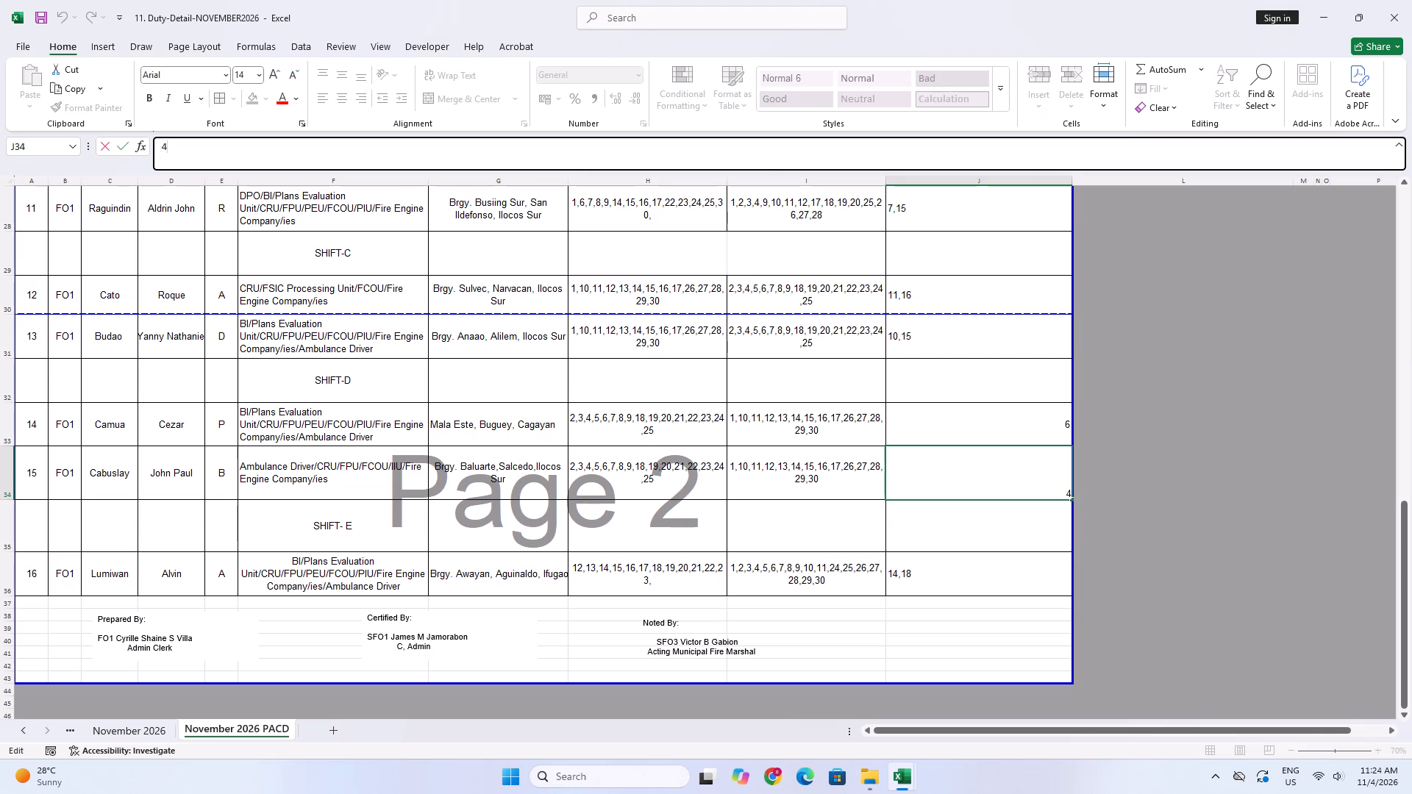
key(1)
key(BackSpace)
key(comma)
text(19)
Add 20 to the DUTY PACD dates of personnel No. 14 in Shift-D, making the entry 6,20.
click(993, 416)
click(265, 149)
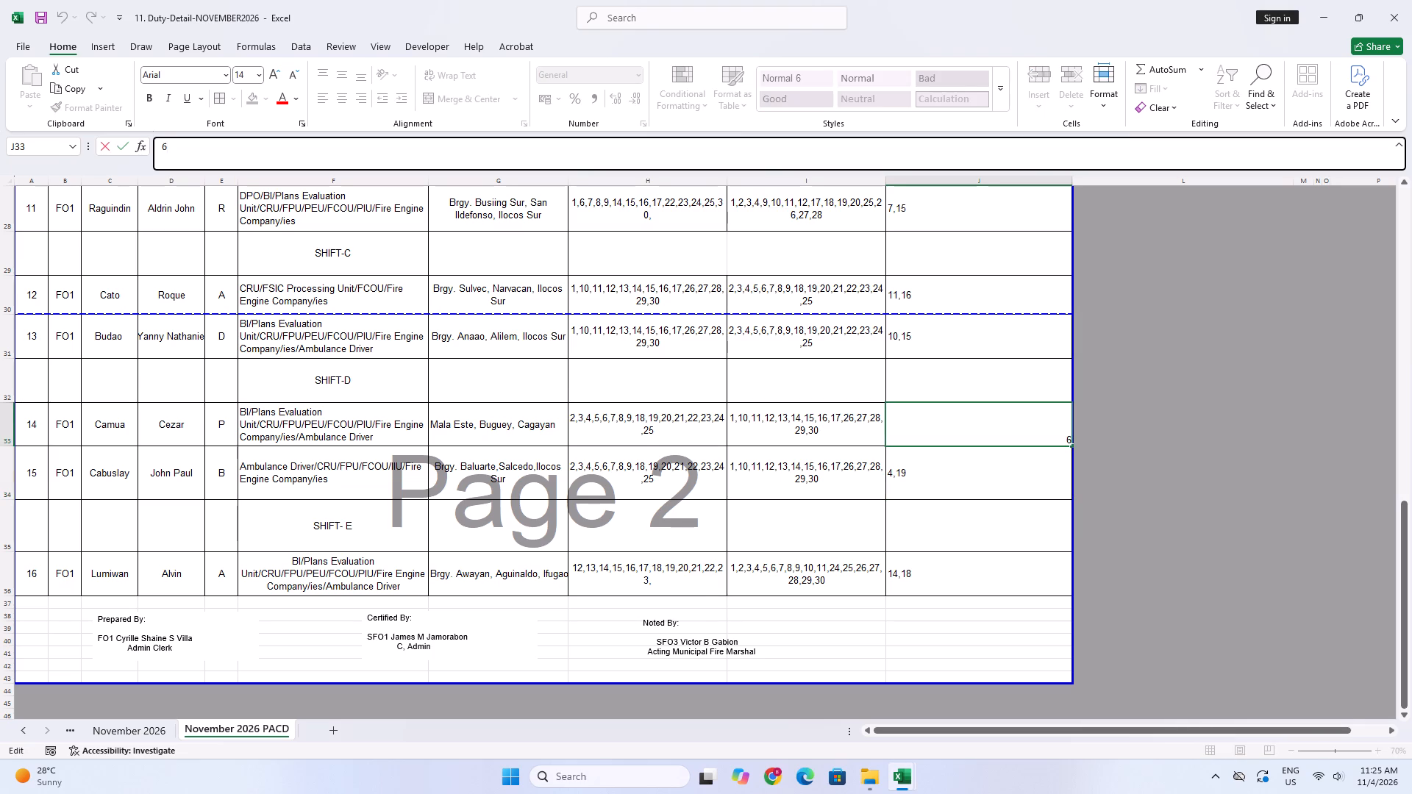
key(comma)
text(20)
click(984, 376)
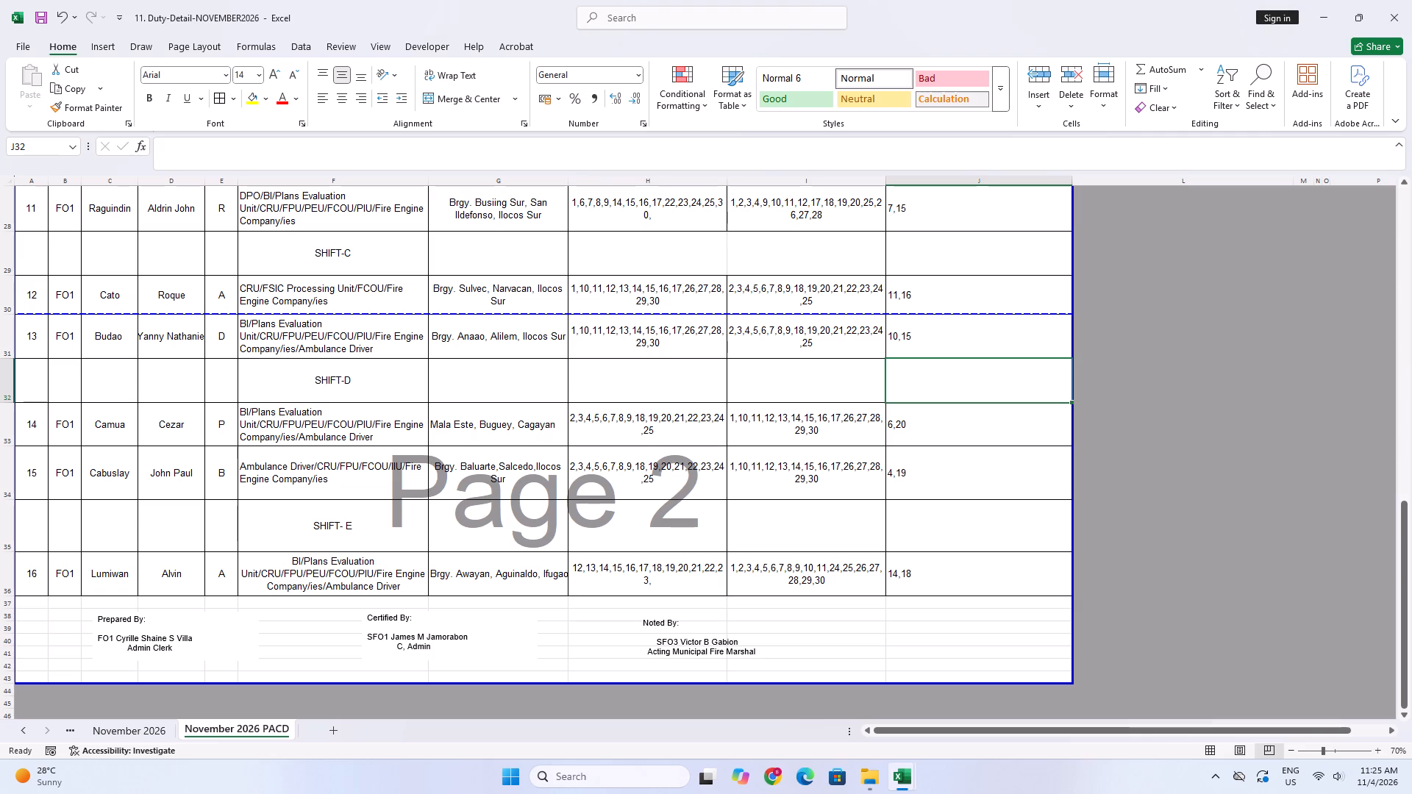
scroll(958, 420, up, 1)
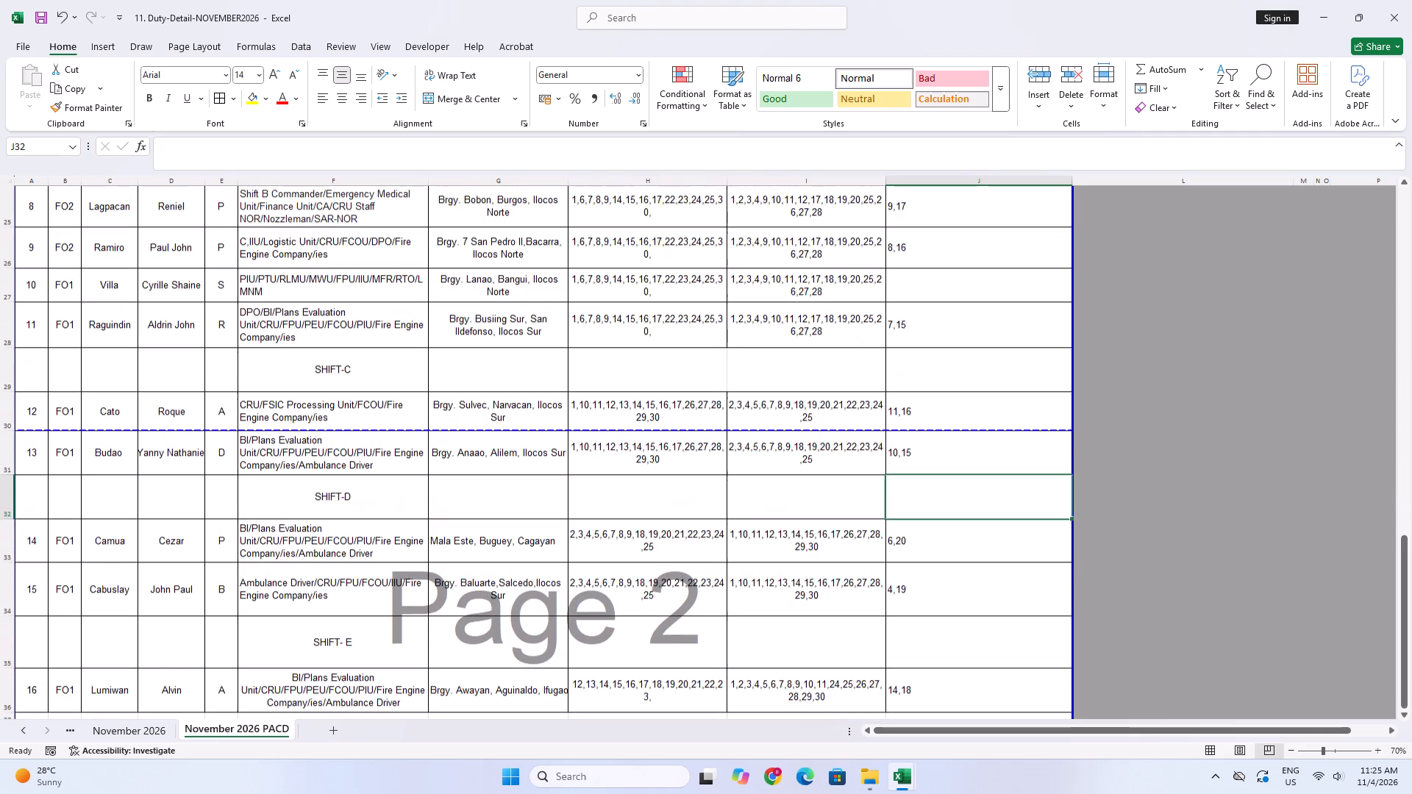
Add a second DUTY PACD date in Shift-A, making the entries 5,21 for No. 5 and 13,22 for No. 4.
scroll(958, 420, up, 1)
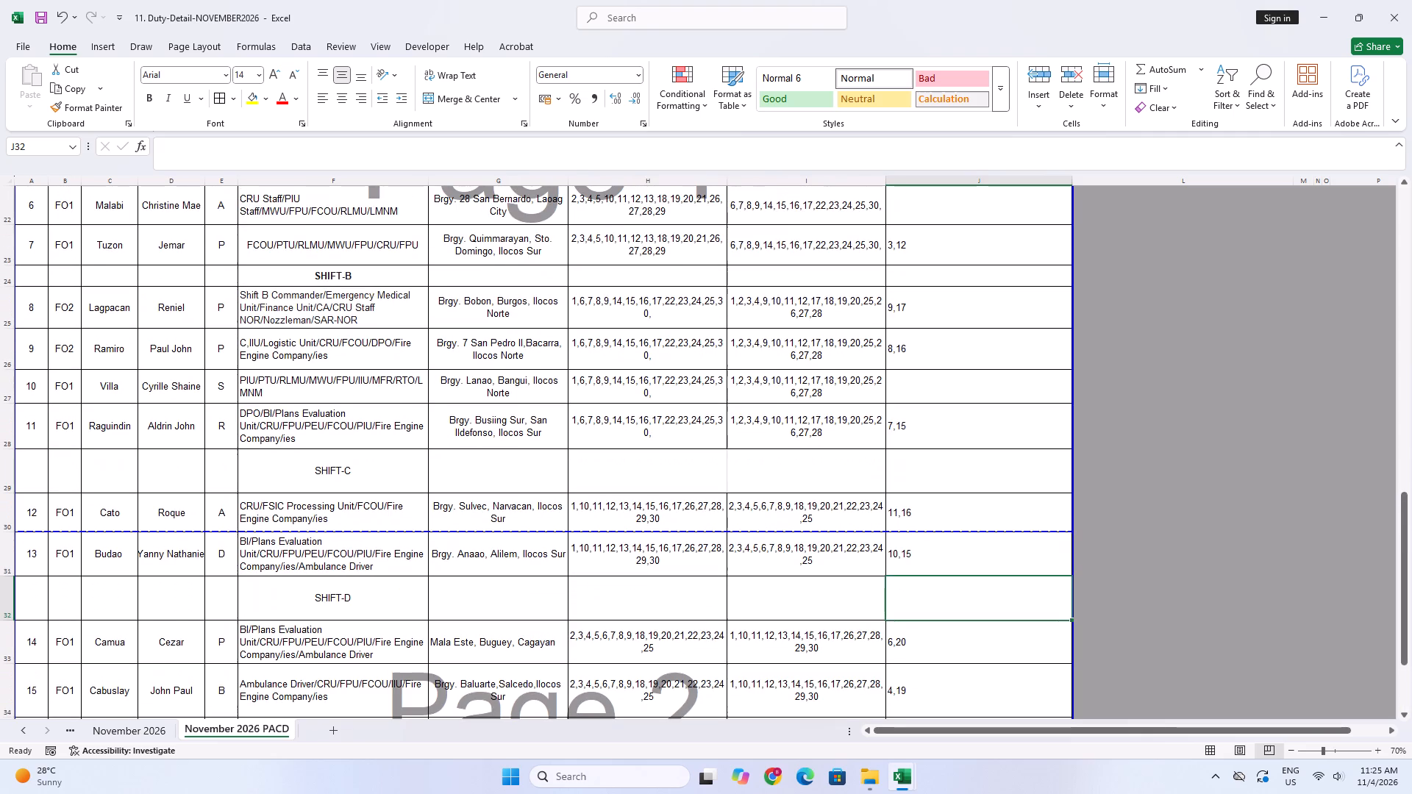
scroll(958, 420, up, 2)
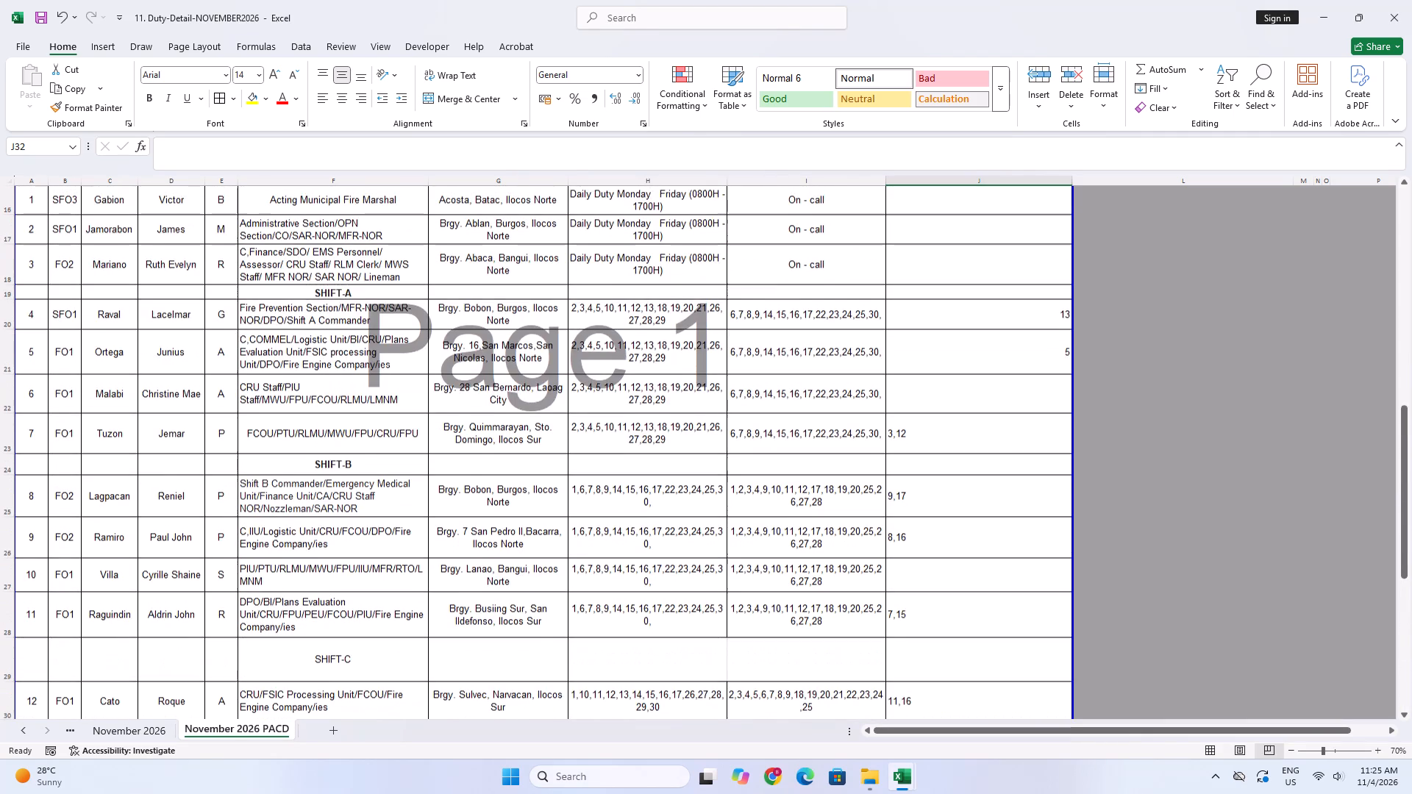
scroll(958, 420, up, 1)
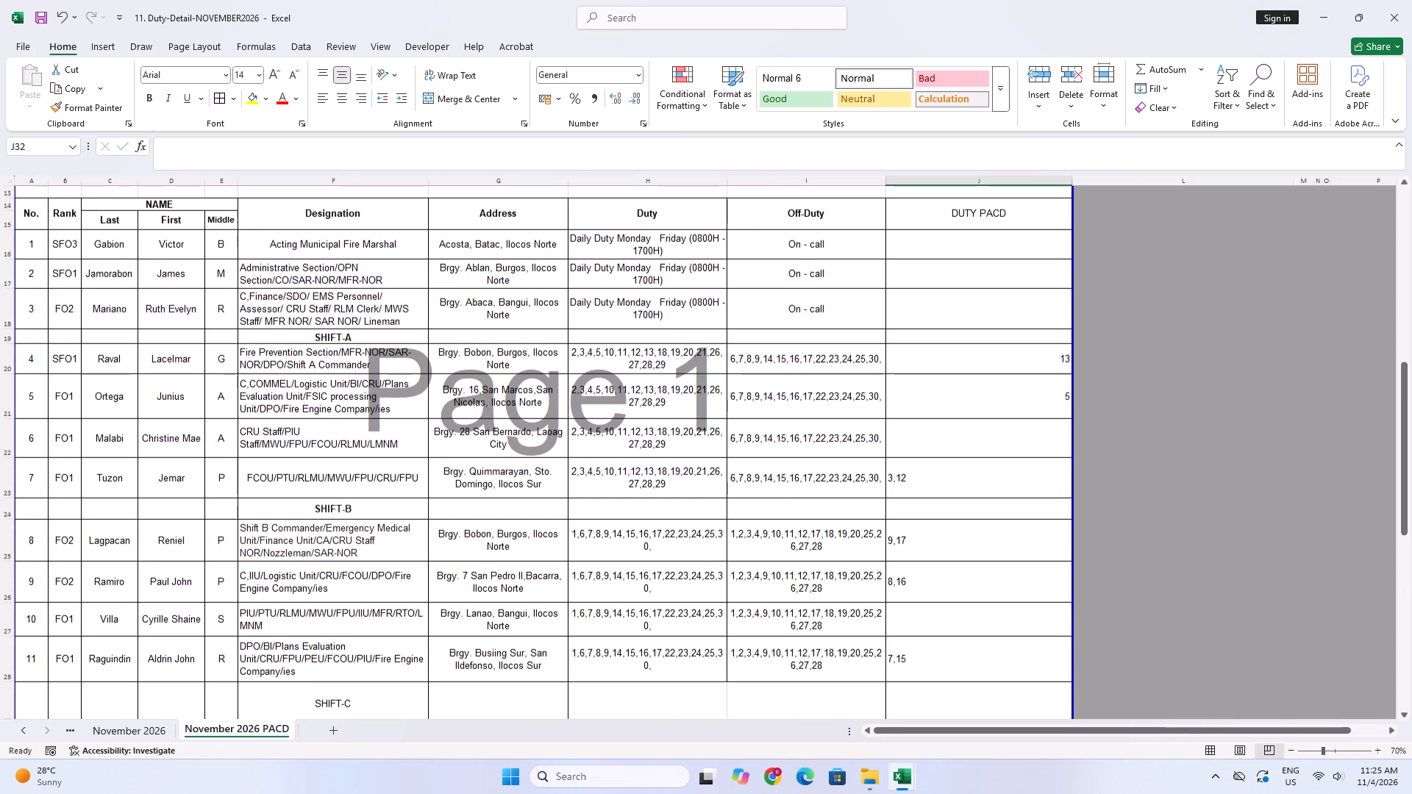
click(1063, 398)
click(304, 155)
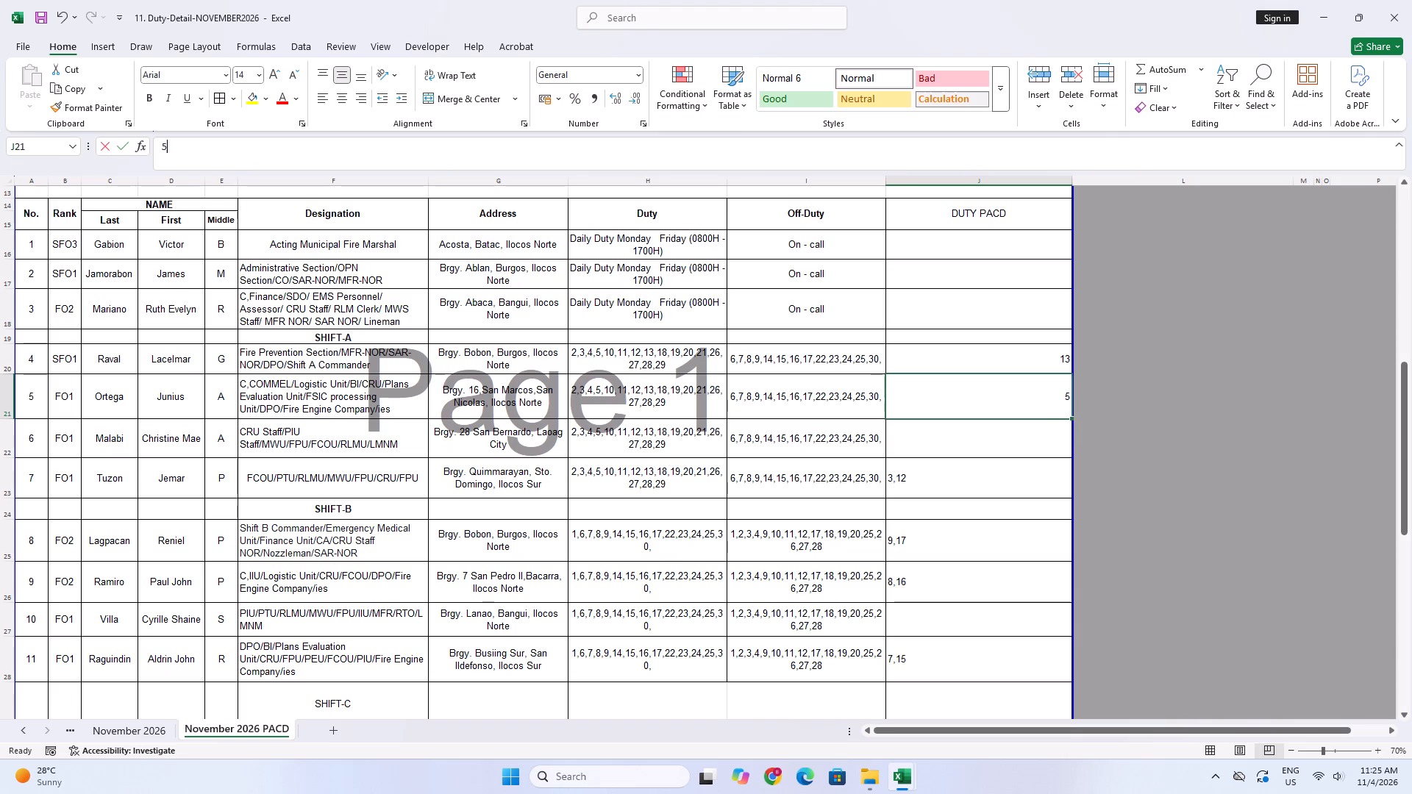
text(,21)
click(304, 156)
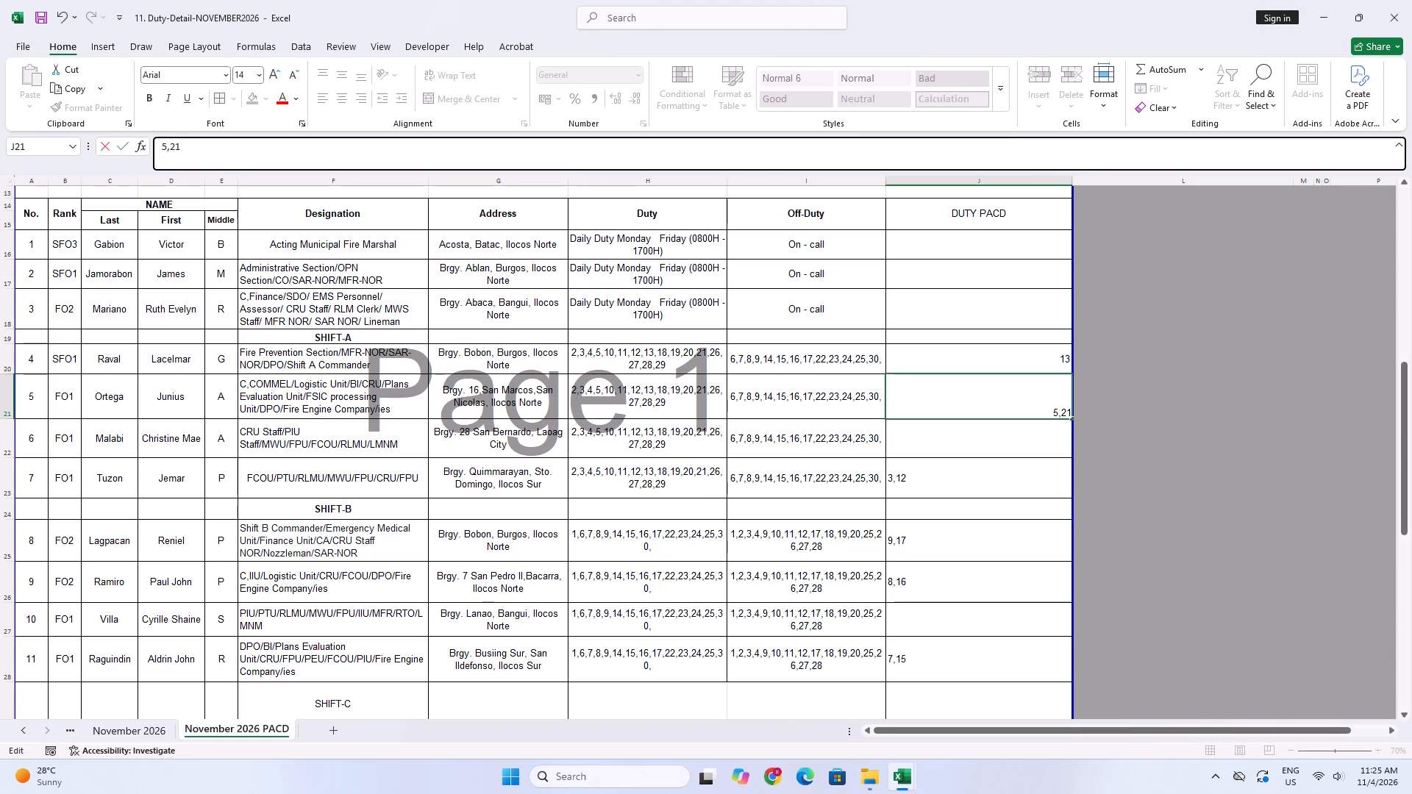
double_click(982, 357)
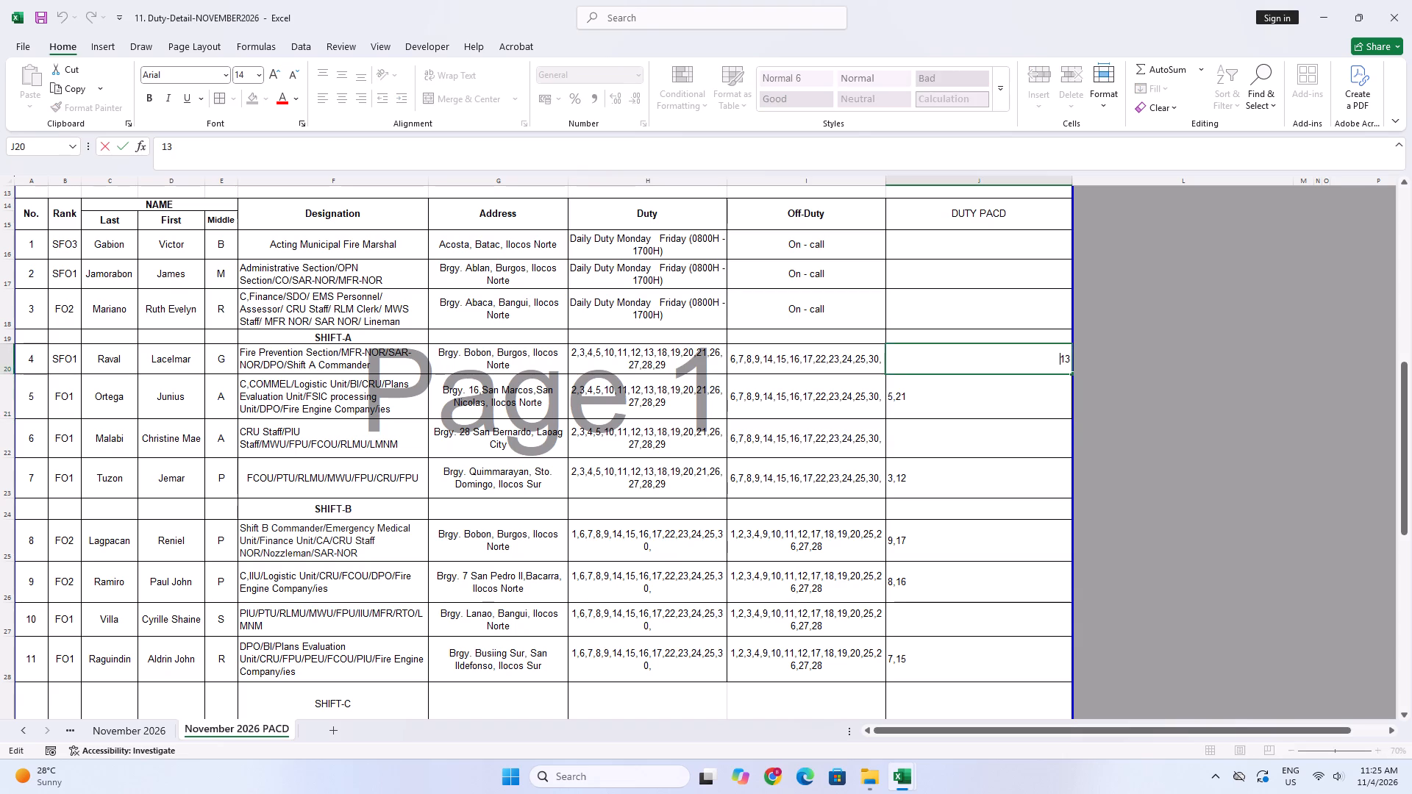
click(979, 358)
click(232, 145)
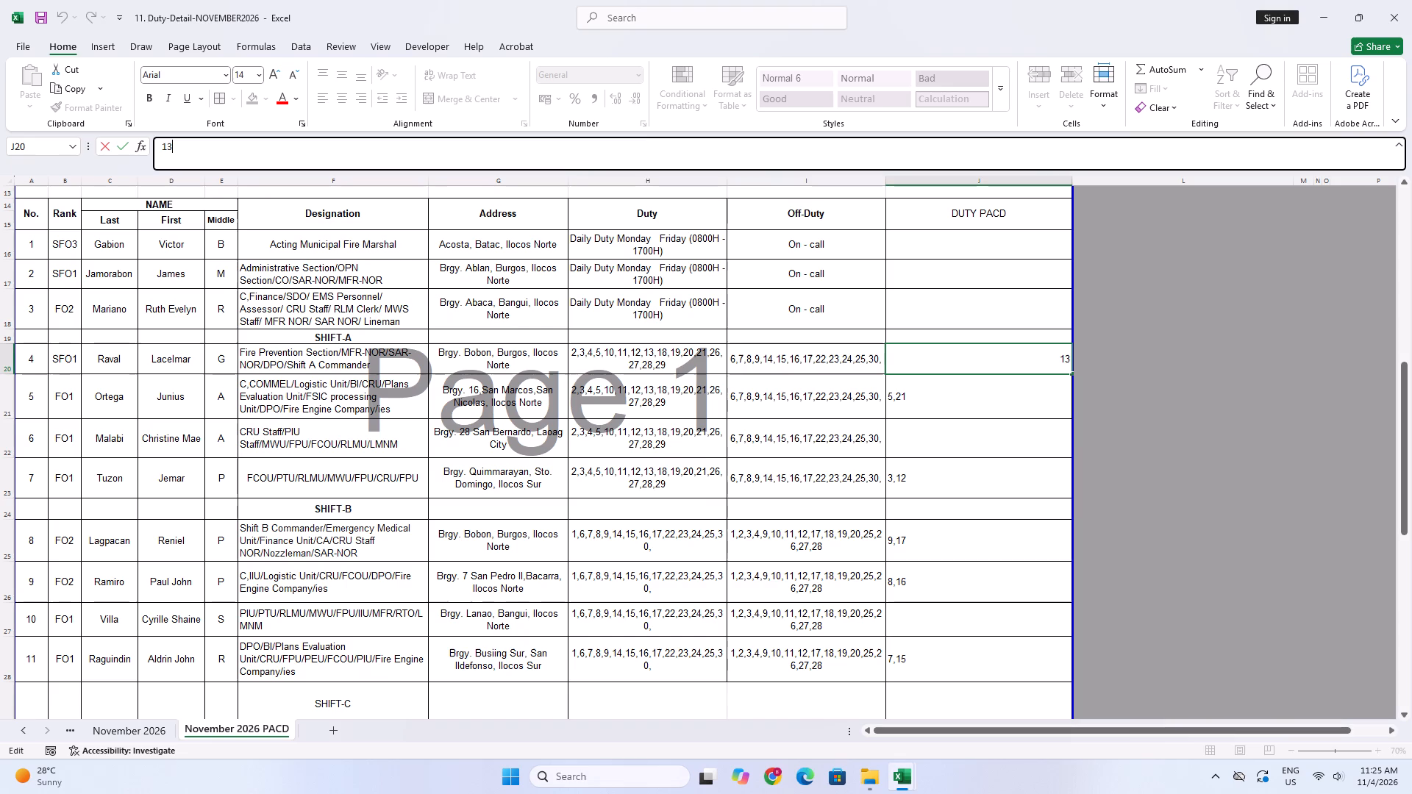
text(,22)
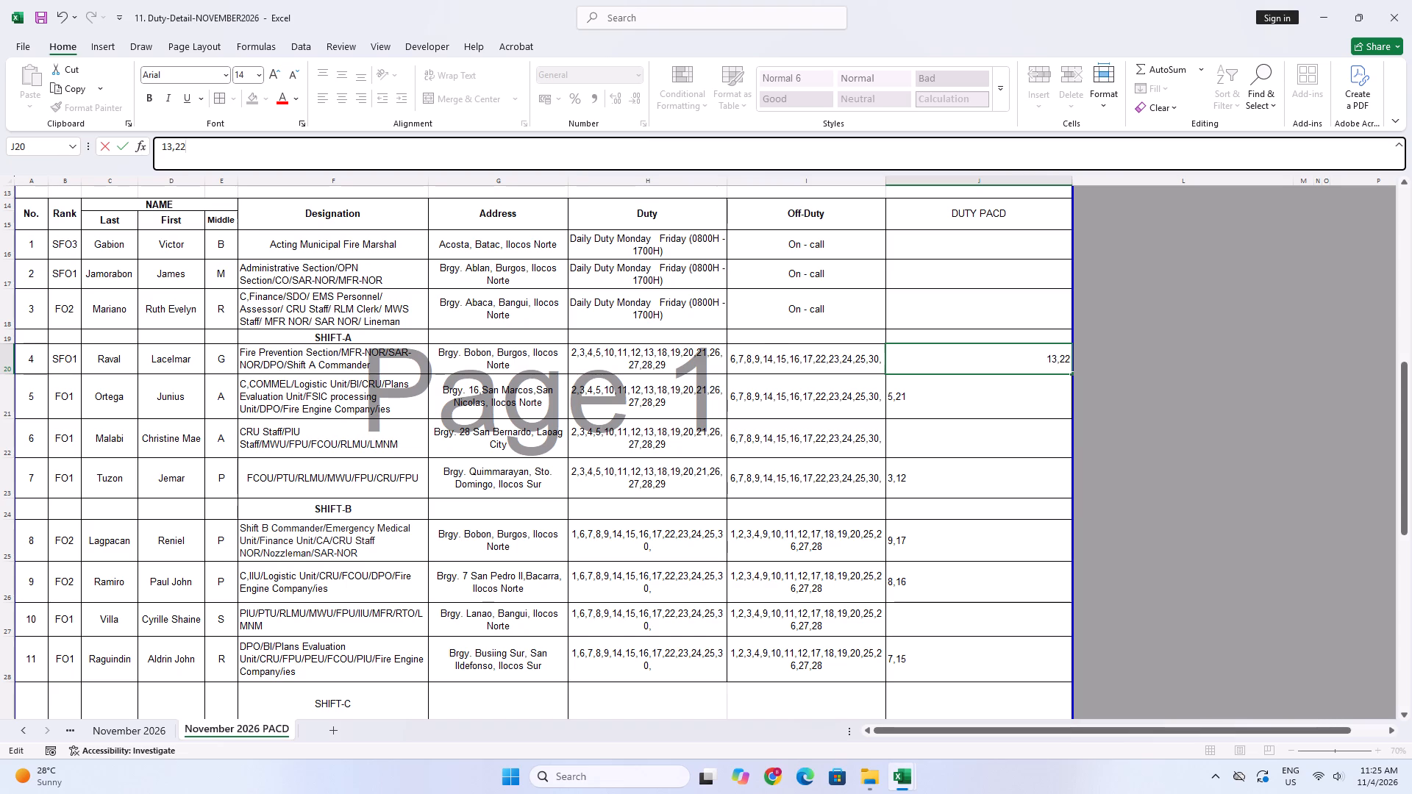
click(955, 557)
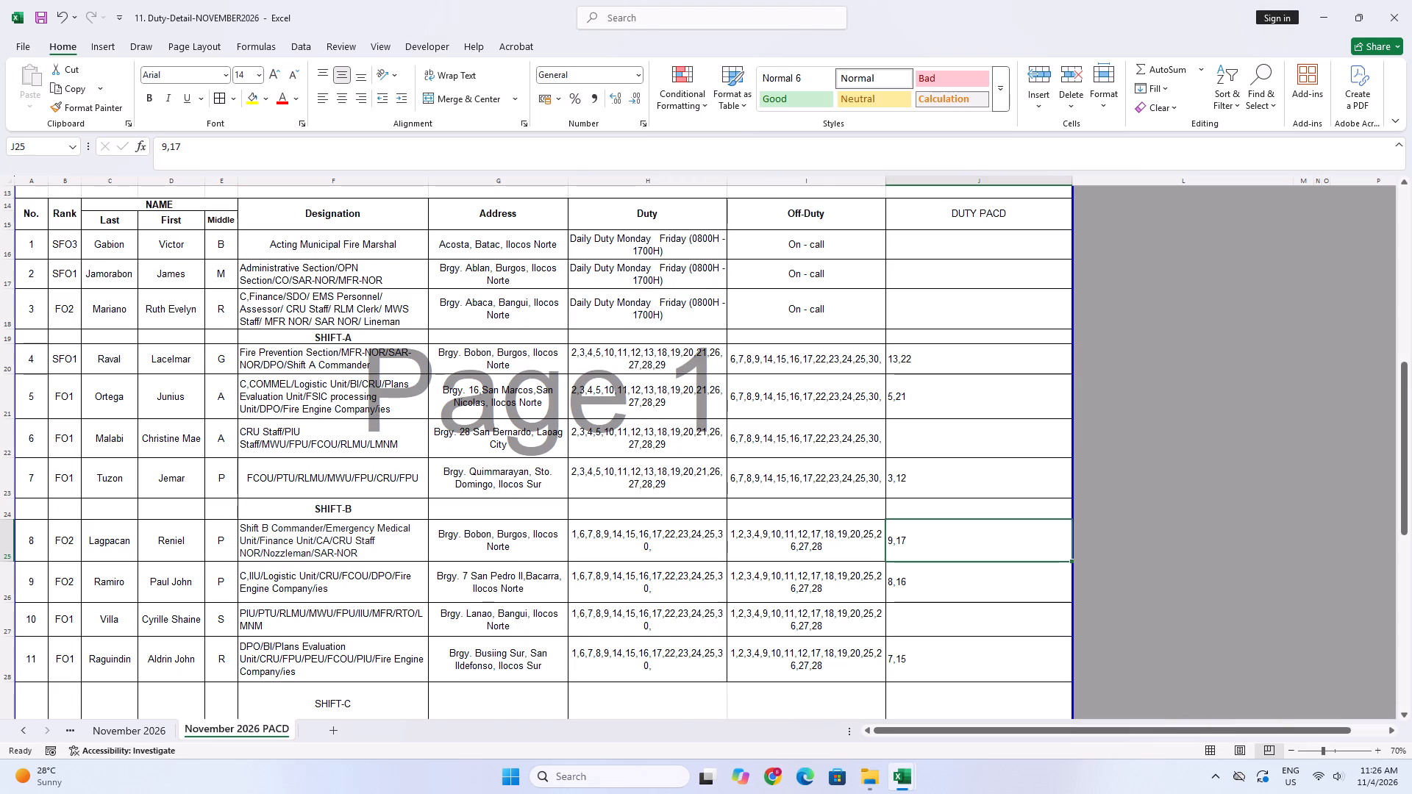
Add a third DUTY PACD date in Shift-B: 7,15,22 for No. 11, 8,16,23 for No. 9 and 9,17,24 for No. 8.
scroll(956, 556, down, 3)
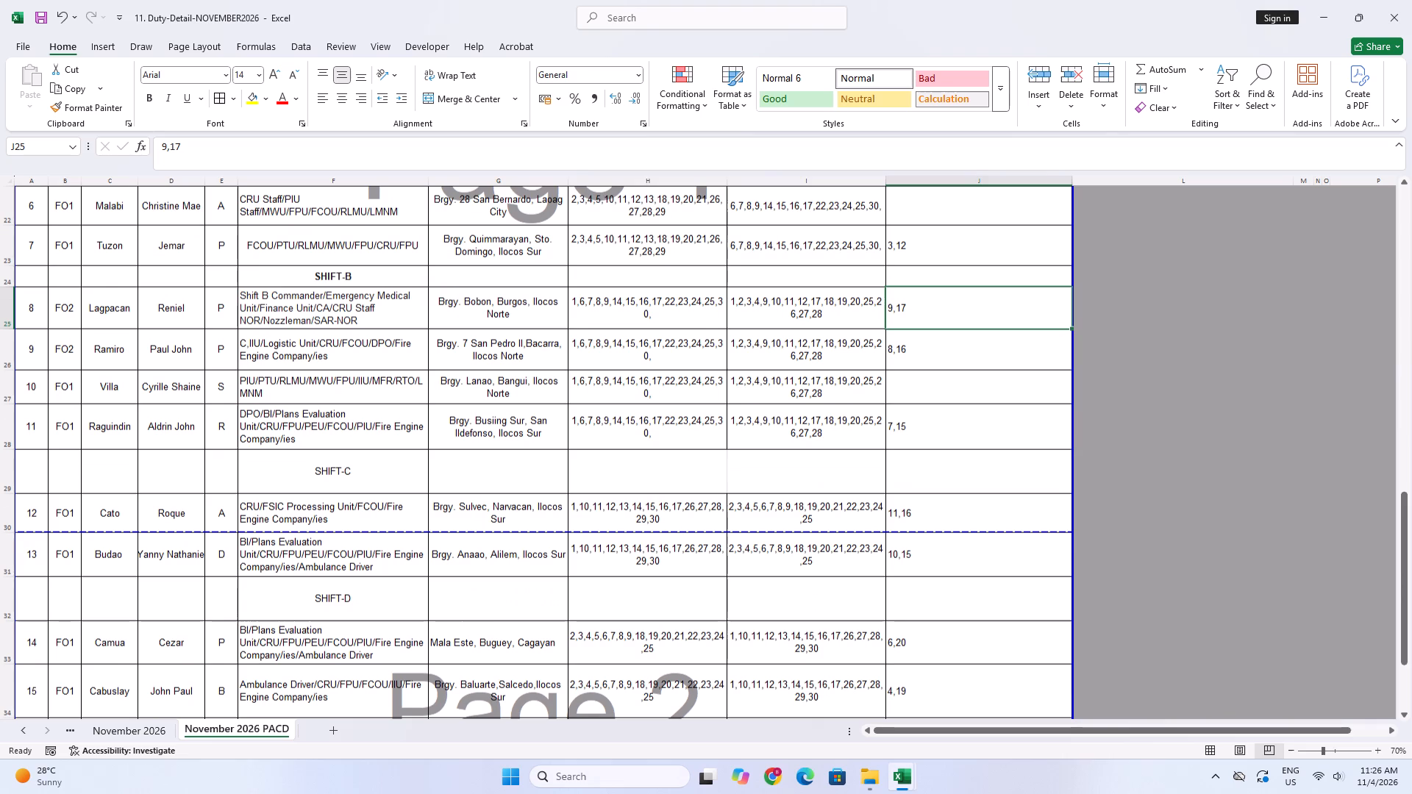
scroll(954, 561, down, 3)
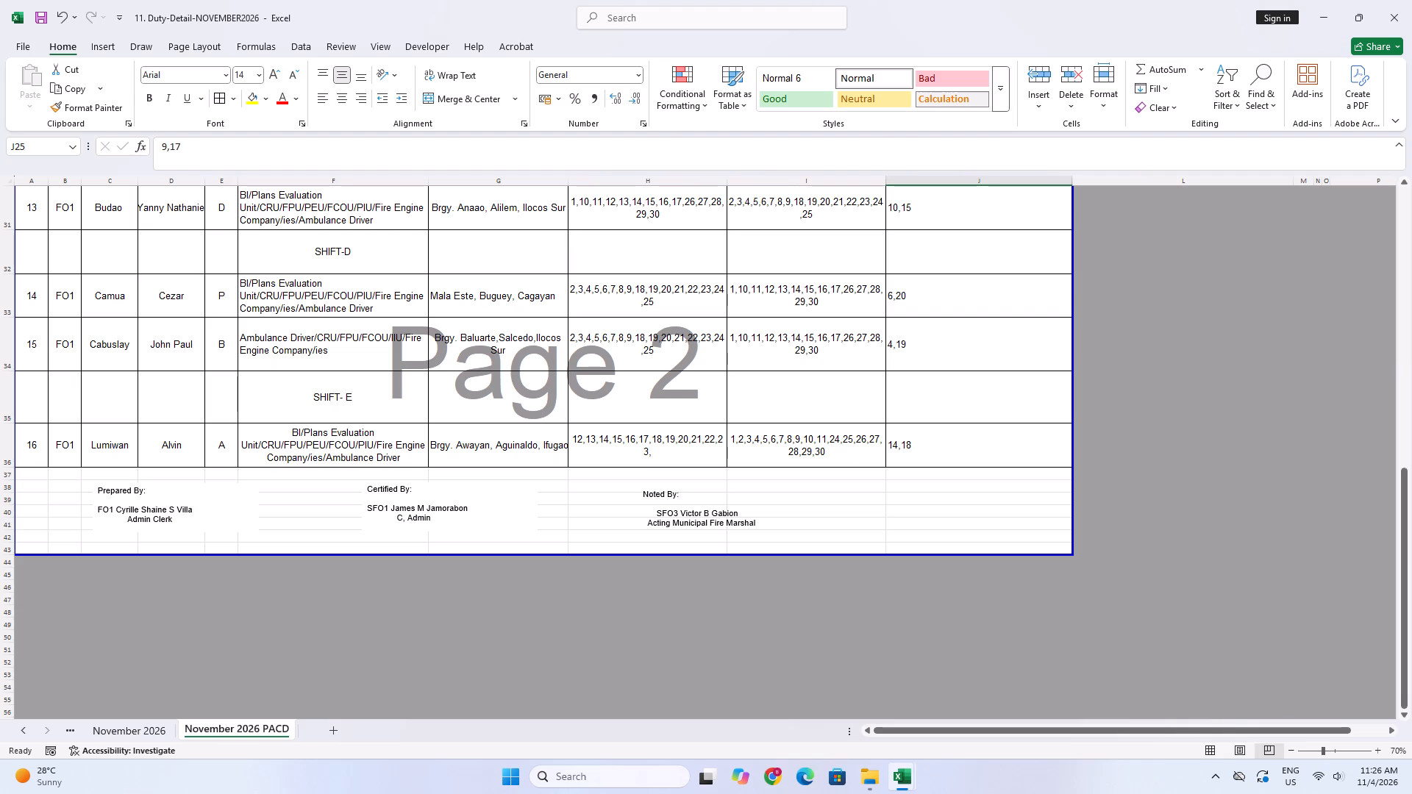
scroll(966, 419, up, 3)
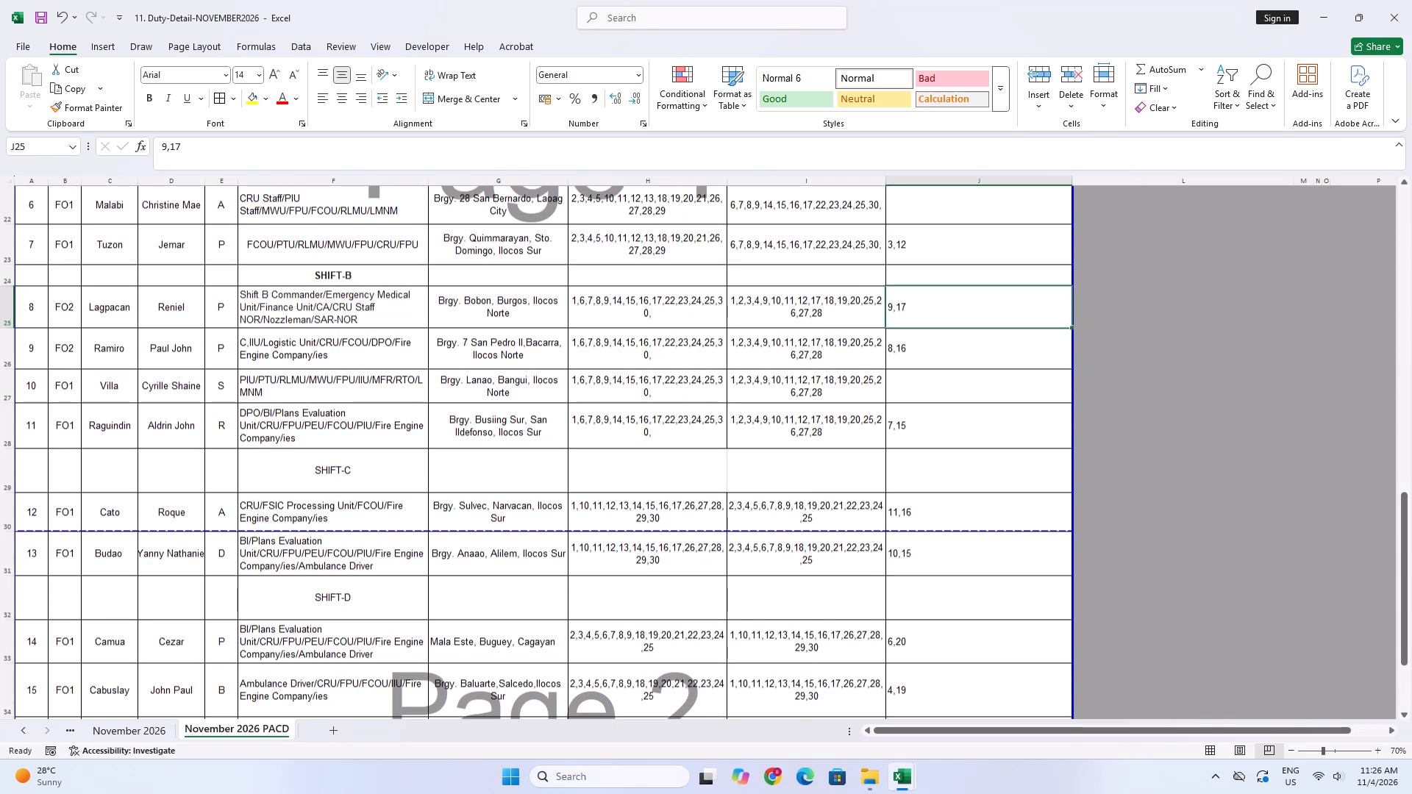
double_click(966, 433)
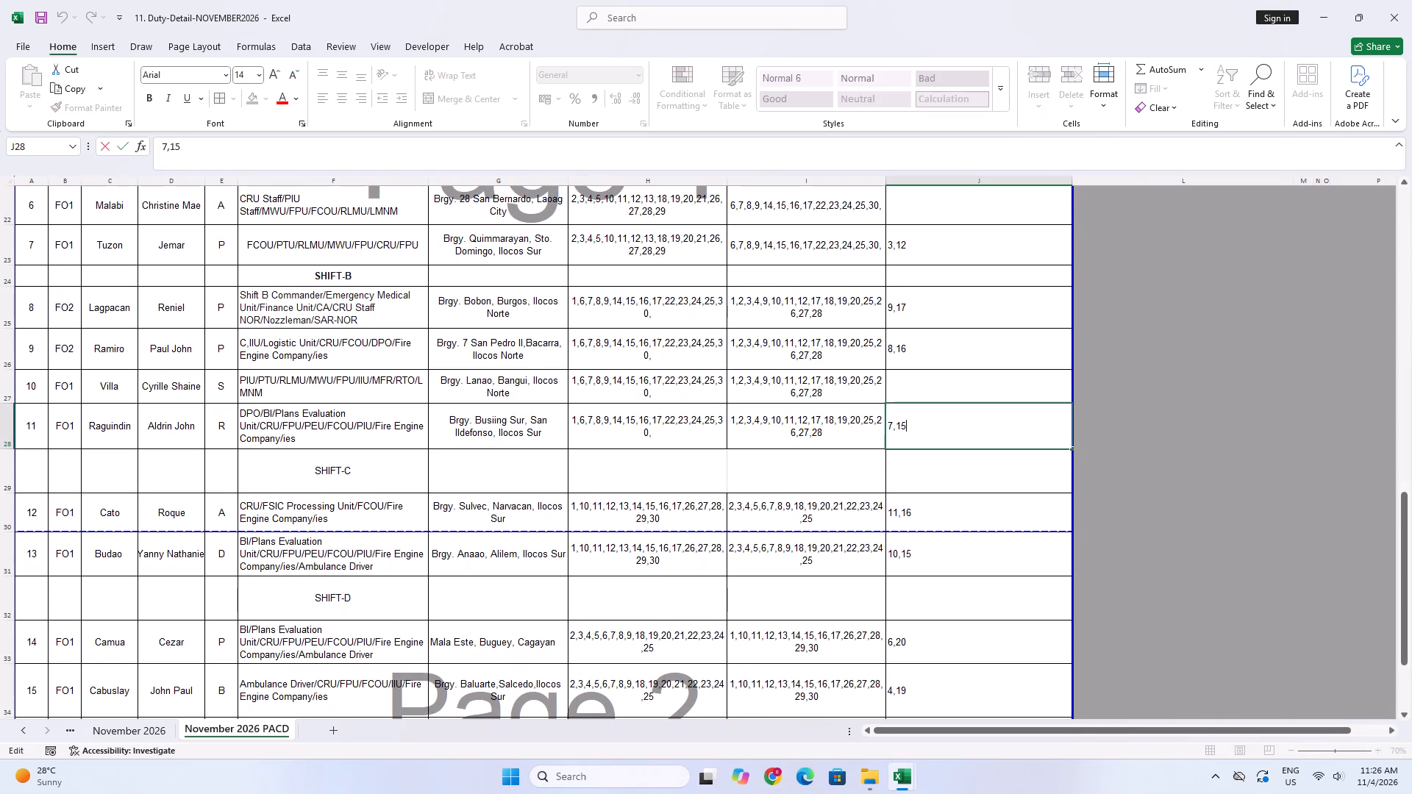
key(comma)
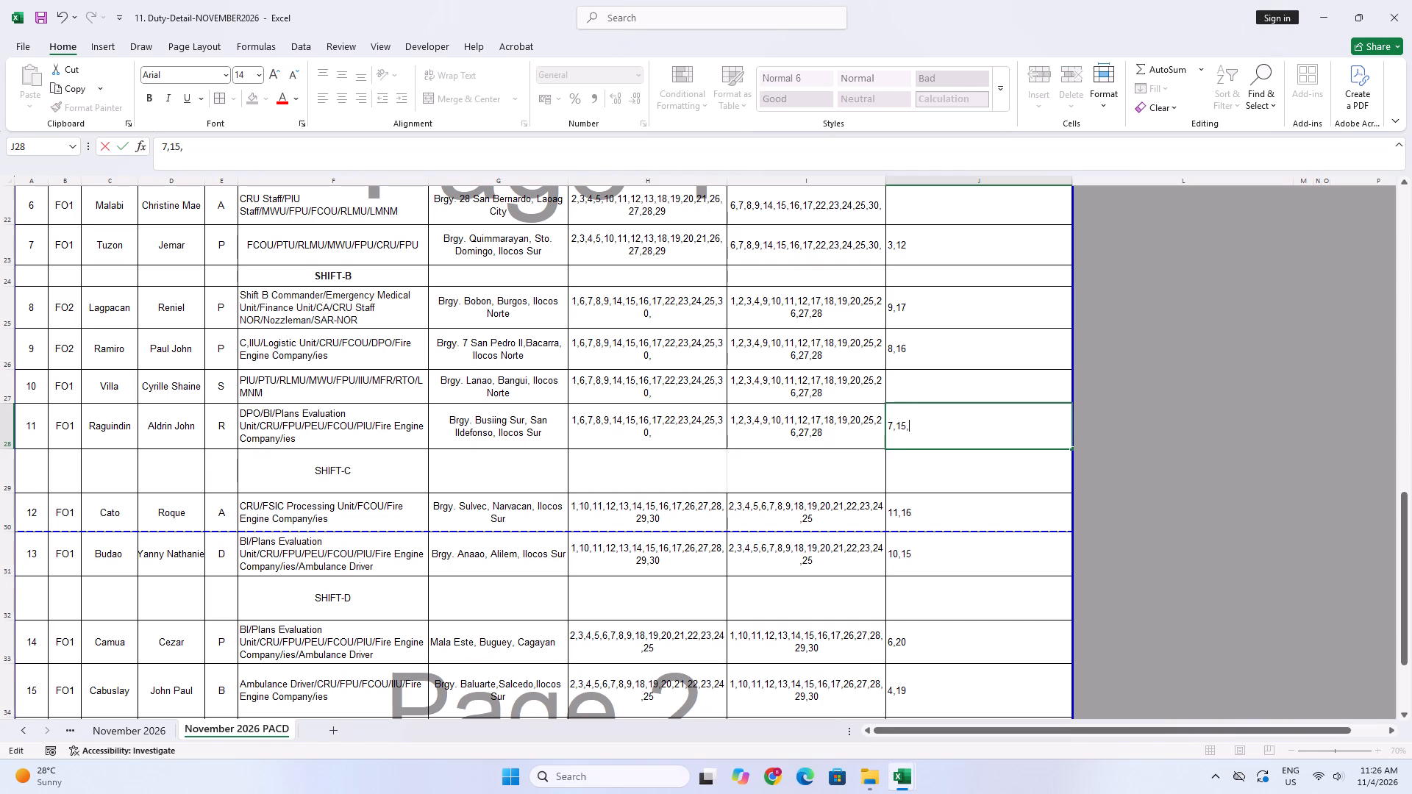
text(22)
double_click(935, 348)
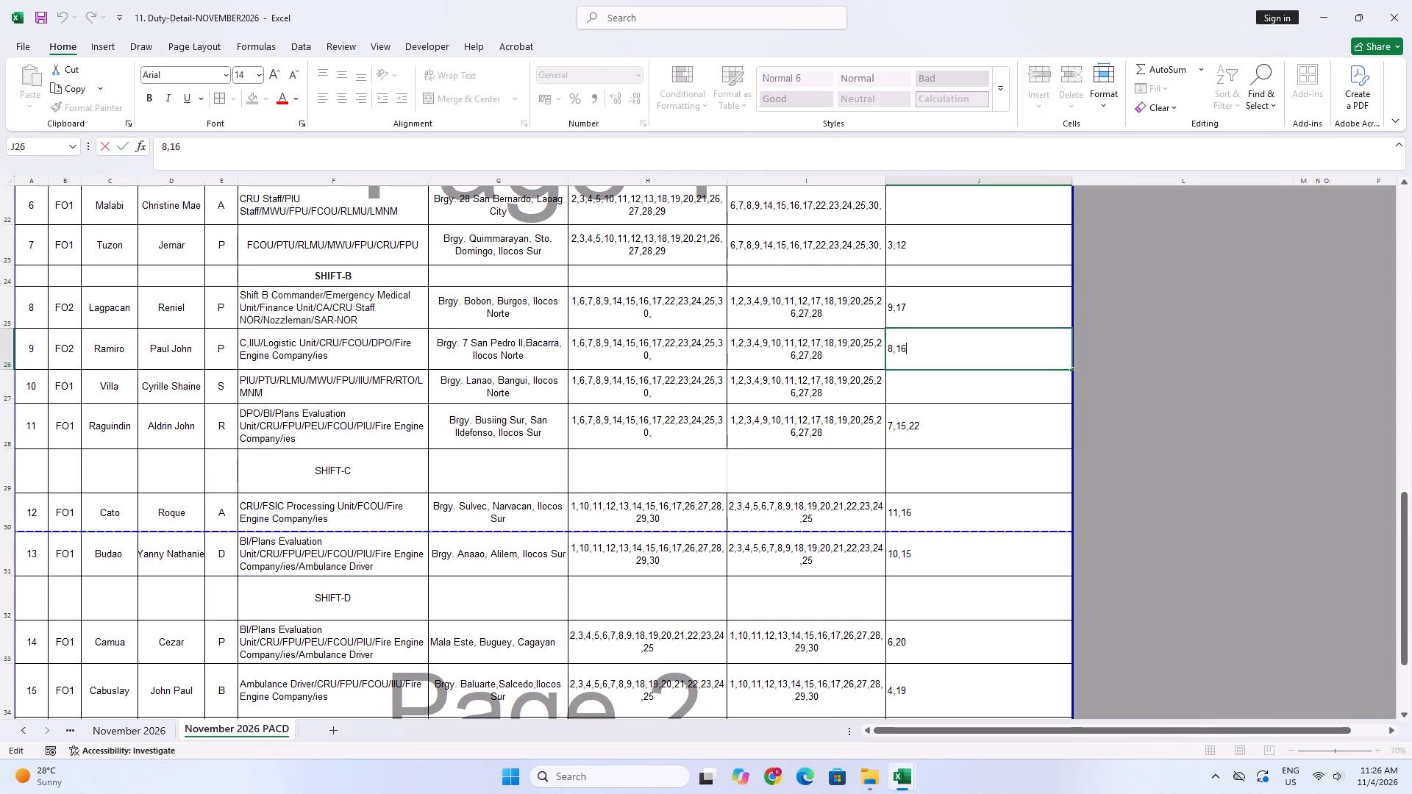
key(comma)
text(23)
double_click(928, 306)
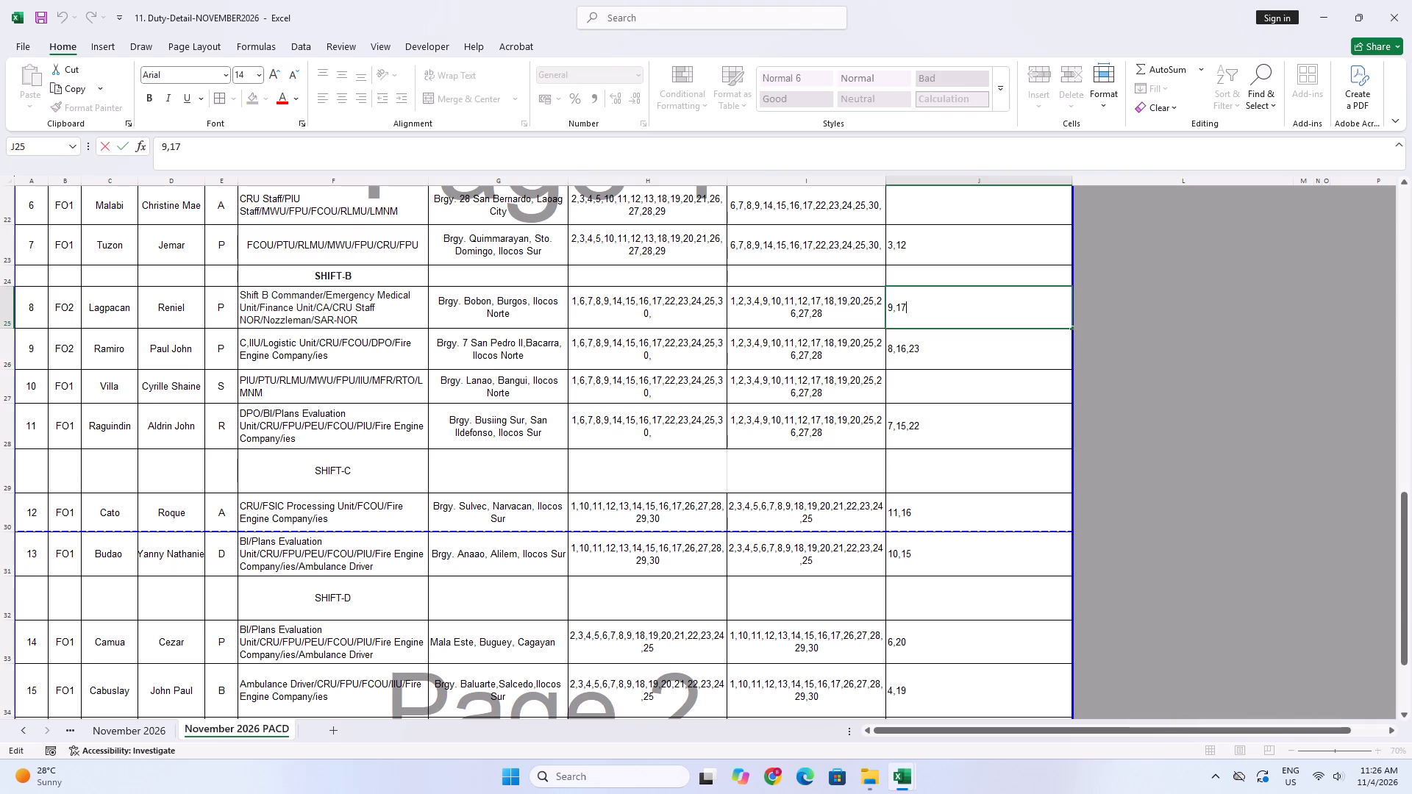
key(comma)
key(2)
key(4)
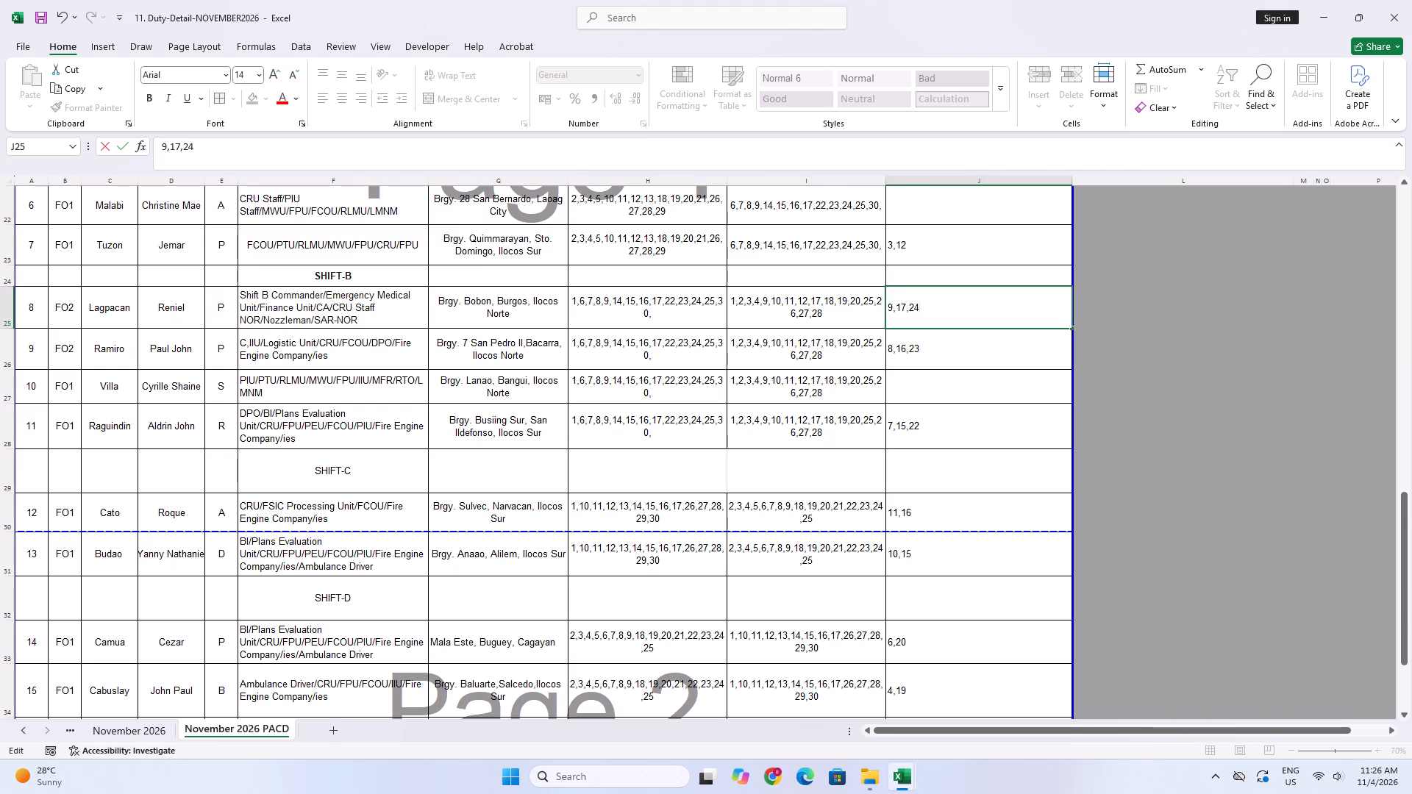
Add 25 to the DUTY PACD dates of personnel No. 16 in Shift-E, making the entry 14,18,25.
scroll(929, 307, down, 3)
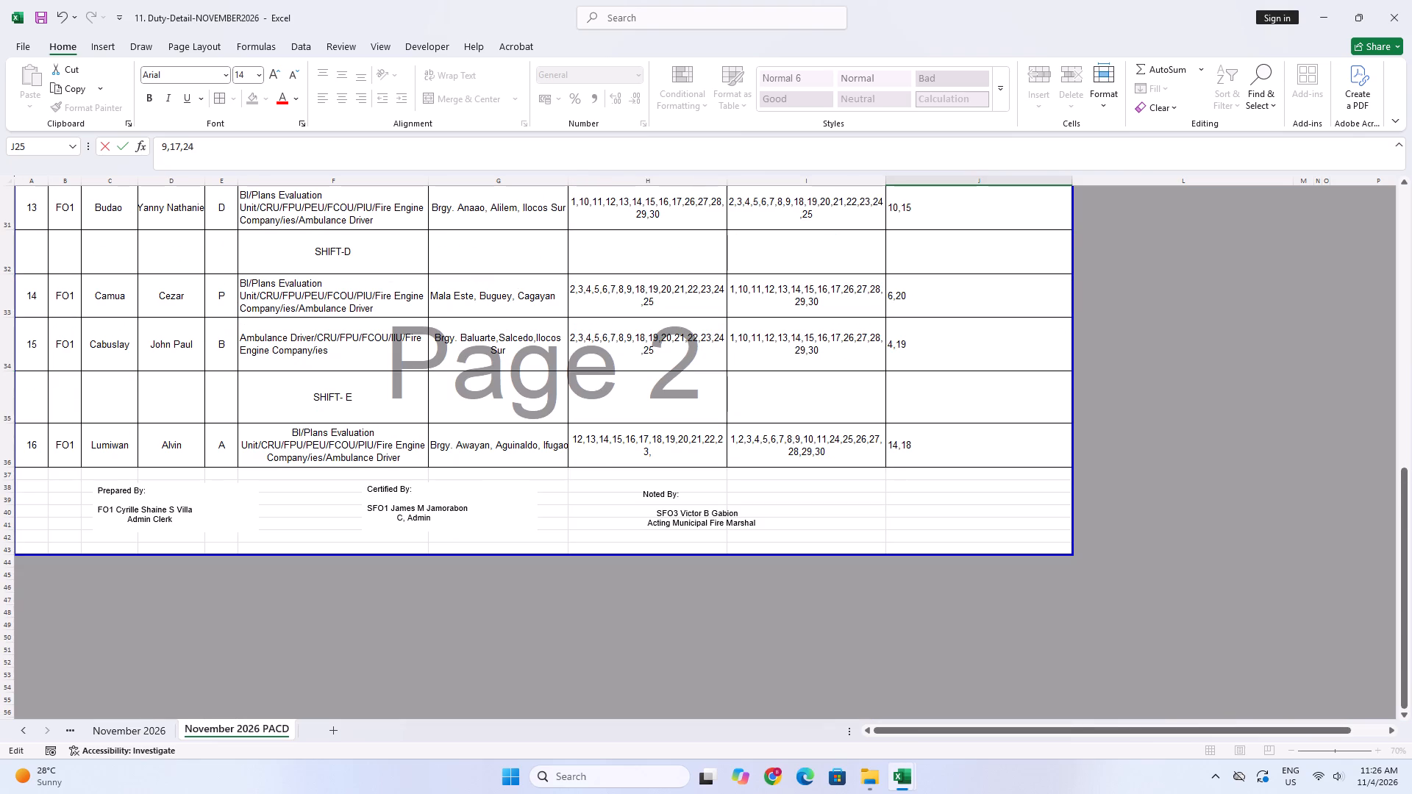
double_click(966, 457)
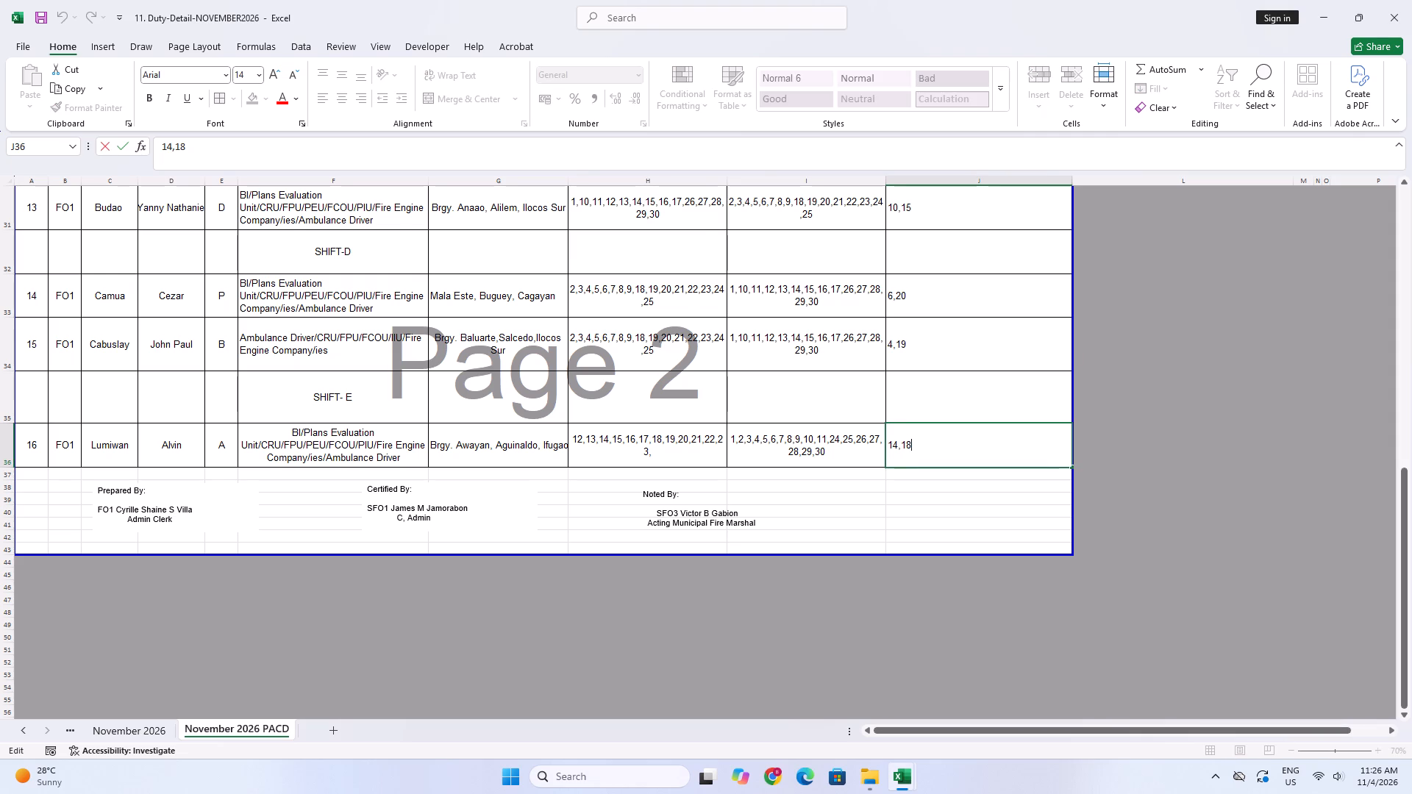
key(comma)
text(25)
Add a third DUTY PACD date in Shift-C, making the entries 10,15,26 for No. 13 and 11,16,27 for No. 12.
scroll(978, 458, up, 1)
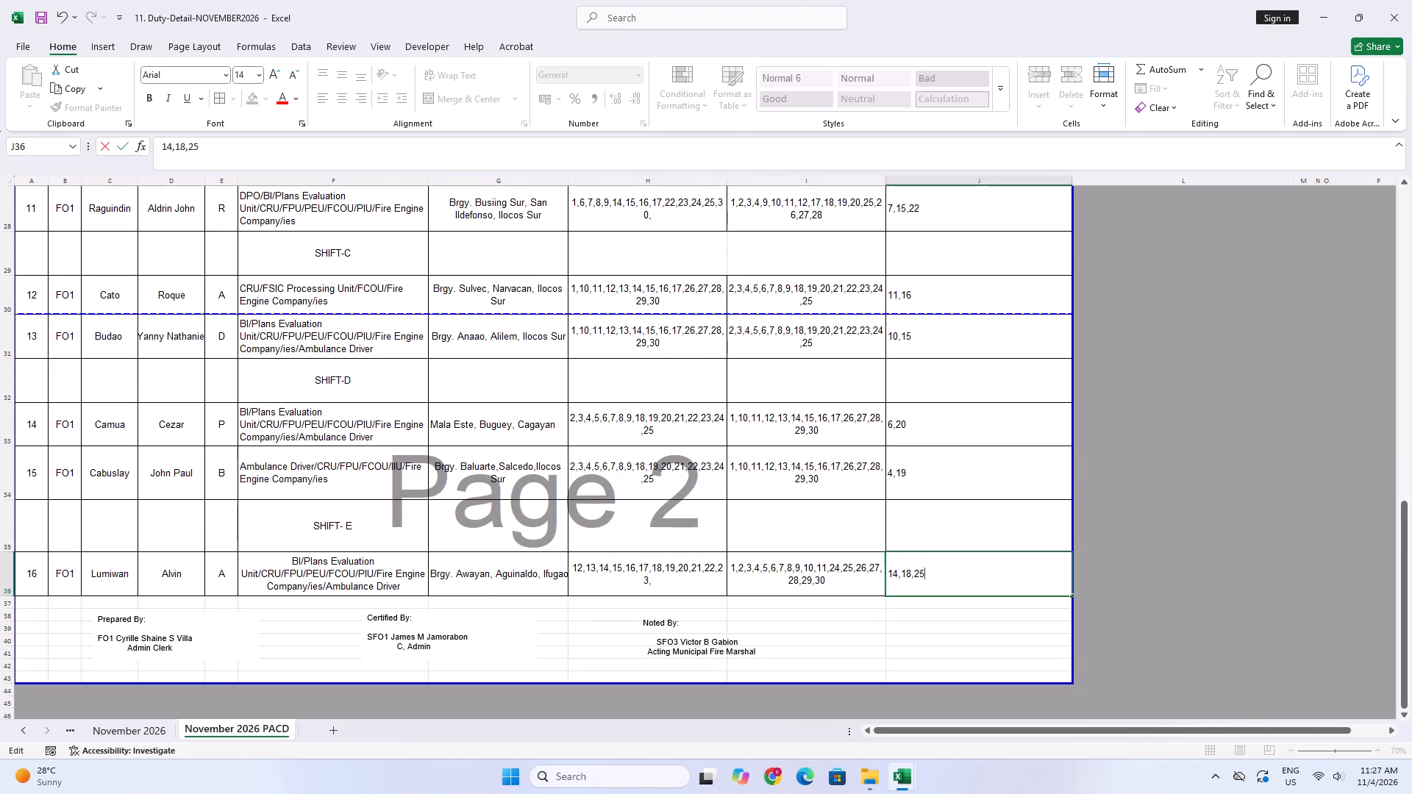
double_click(957, 334)
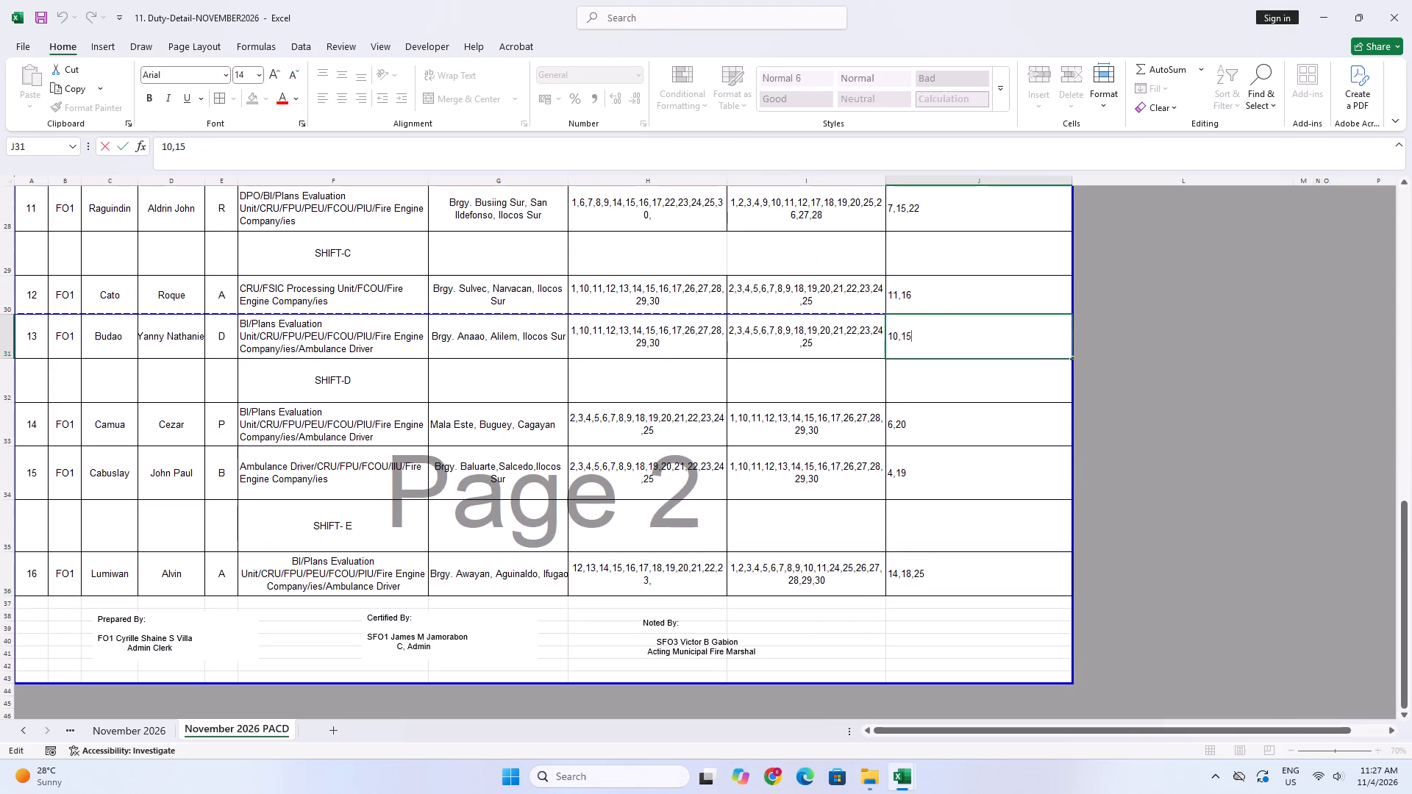
key(comma)
text(26)
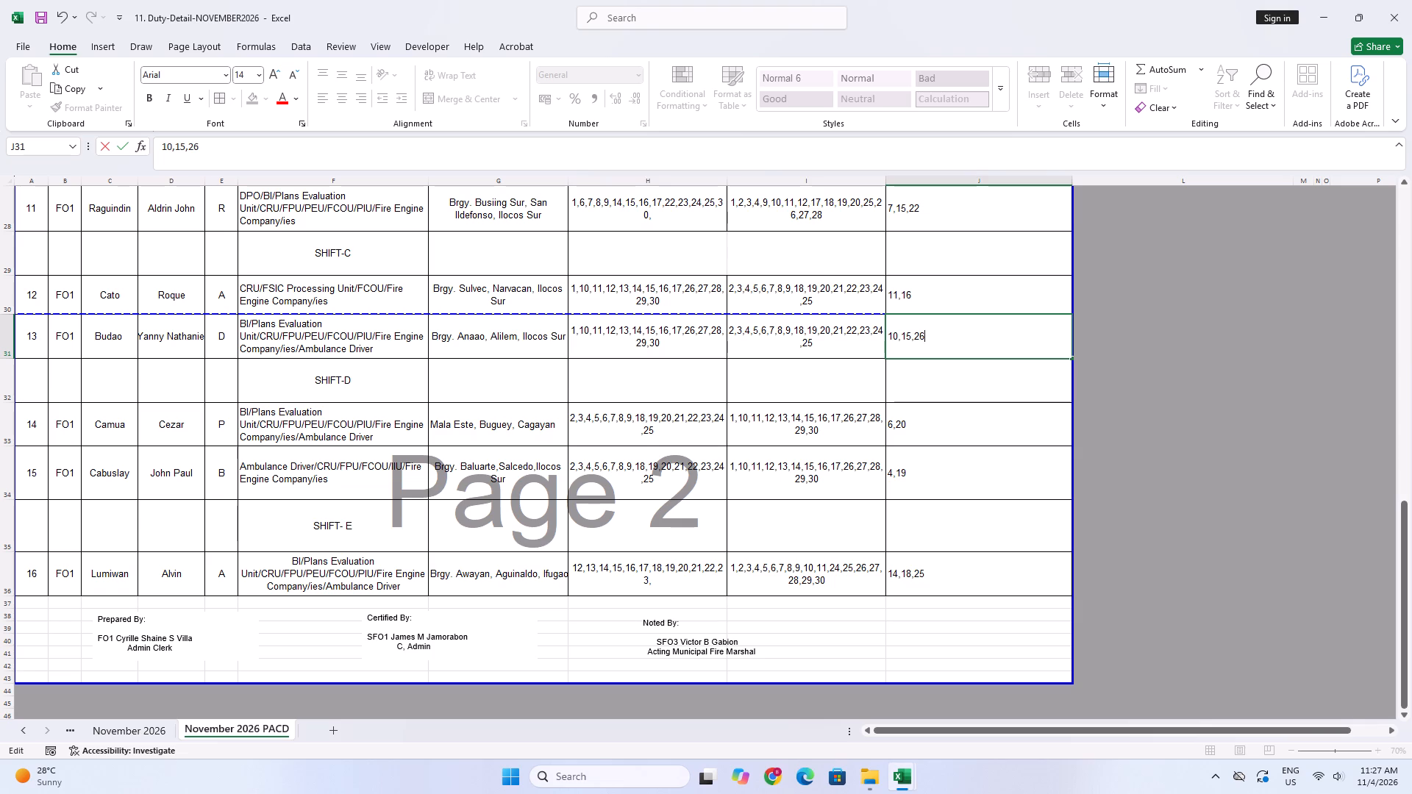
double_click(949, 295)
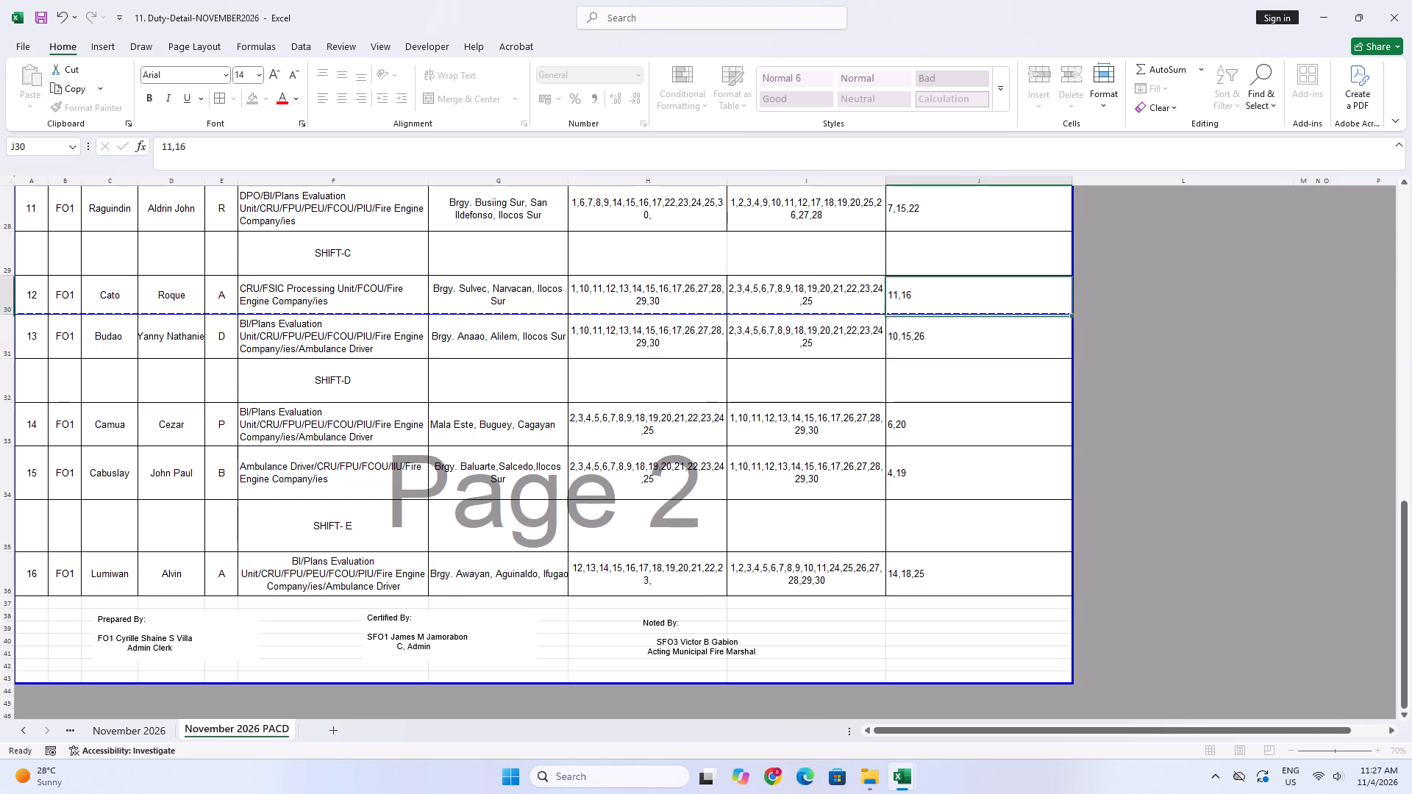
key(comma)
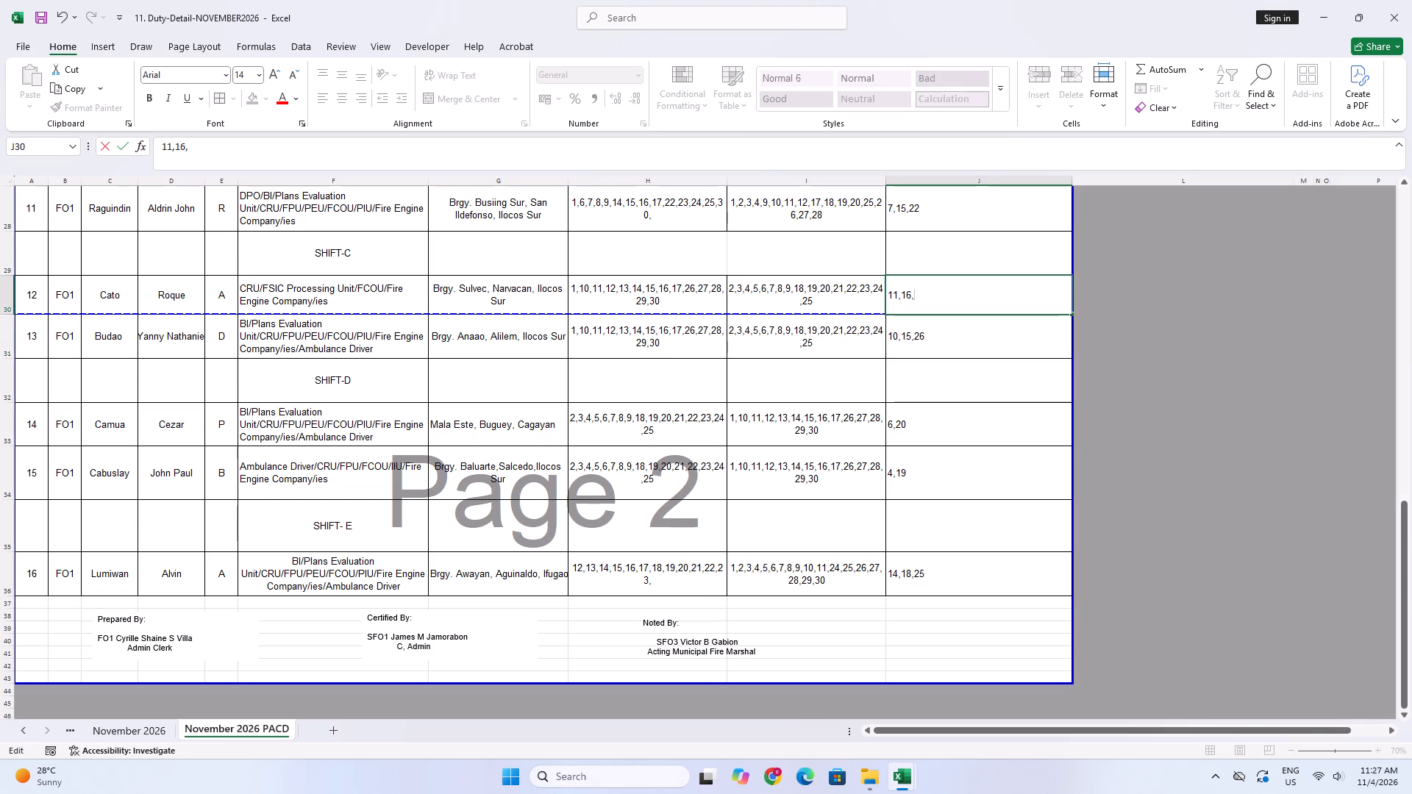
text(27)
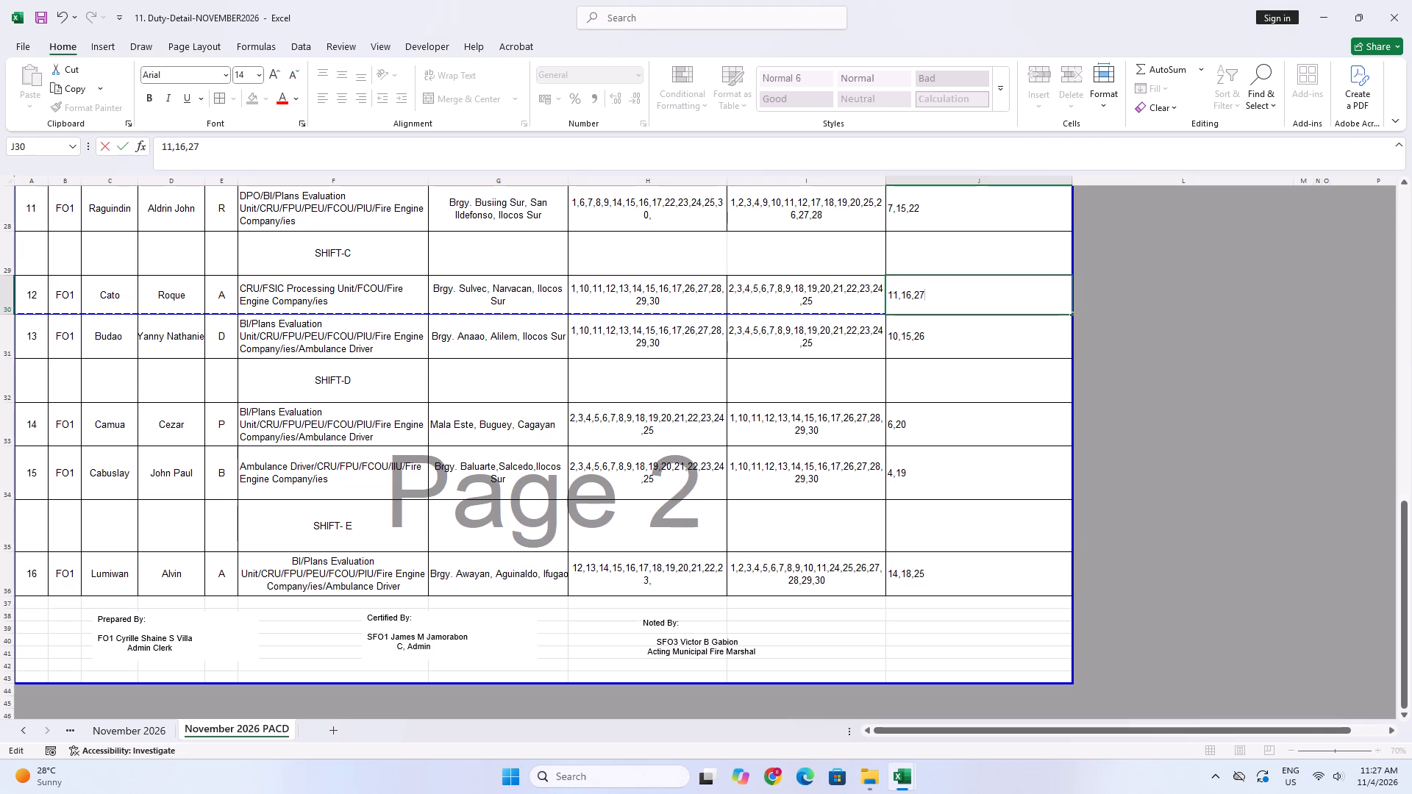
Review the DUTY PACD dates against the Duty and Off-Duty dates from Shift-A through Shift-E.
scroll(954, 295, up, 2)
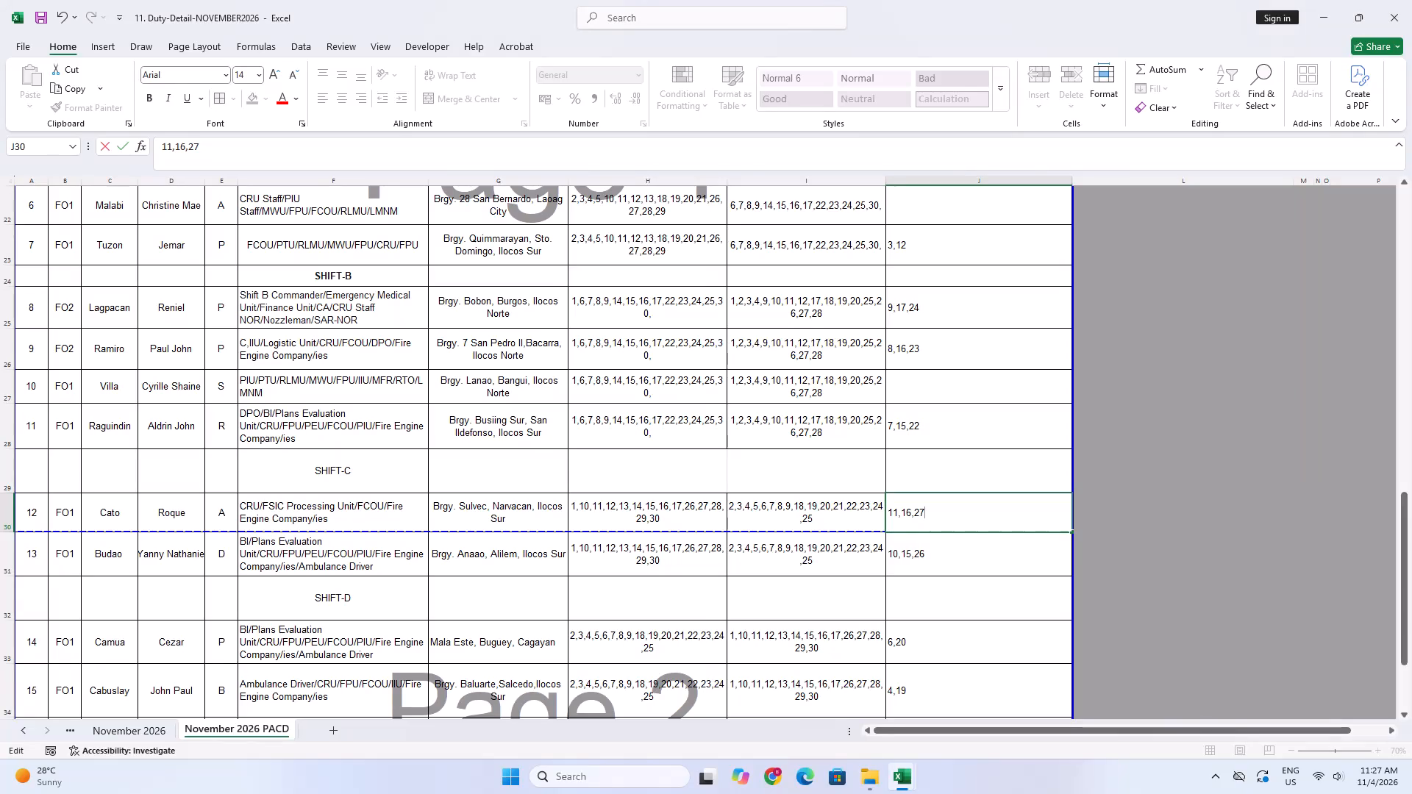
scroll(941, 535, up, 3)
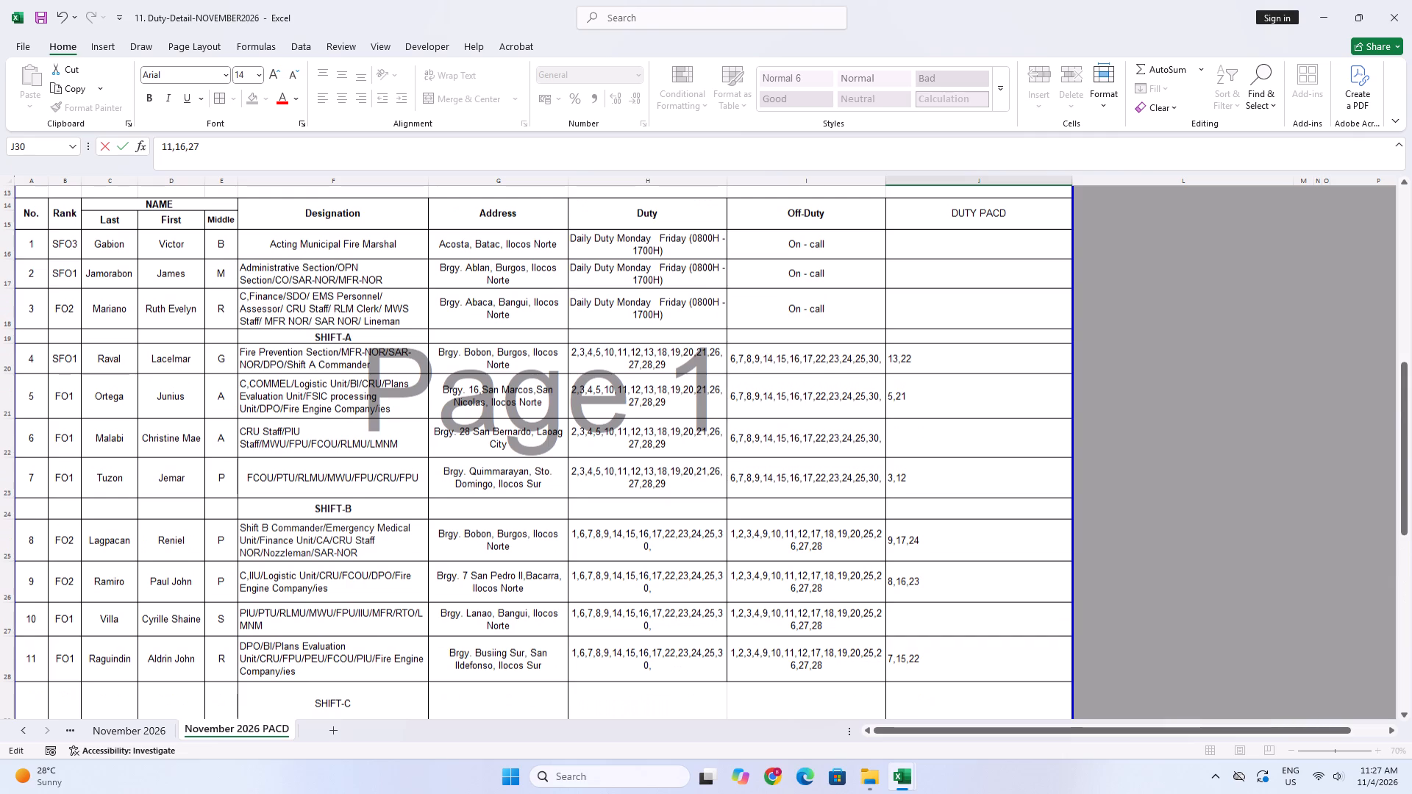
scroll(949, 535, down, 3)
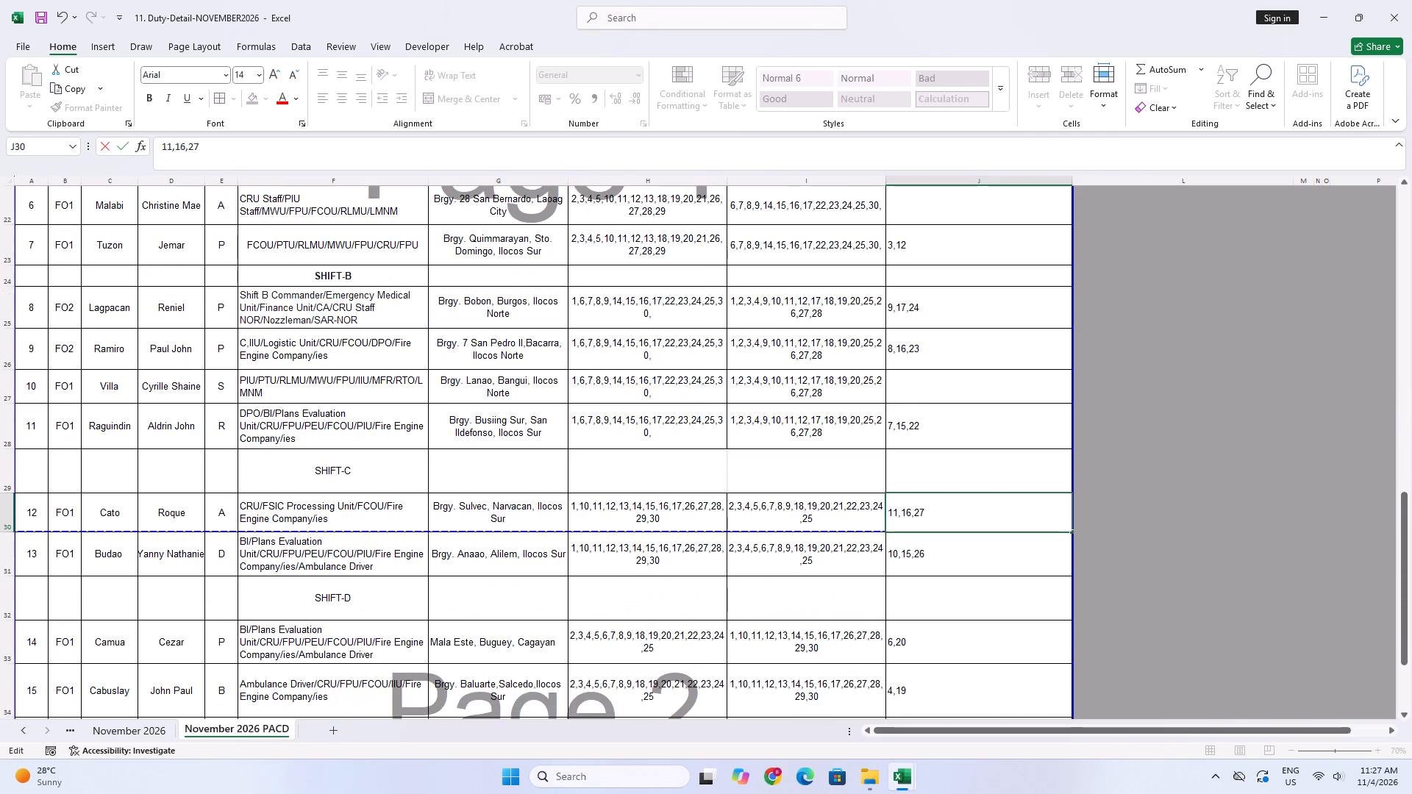
scroll(951, 537, down, 4)
scroll(951, 537, up, 2)
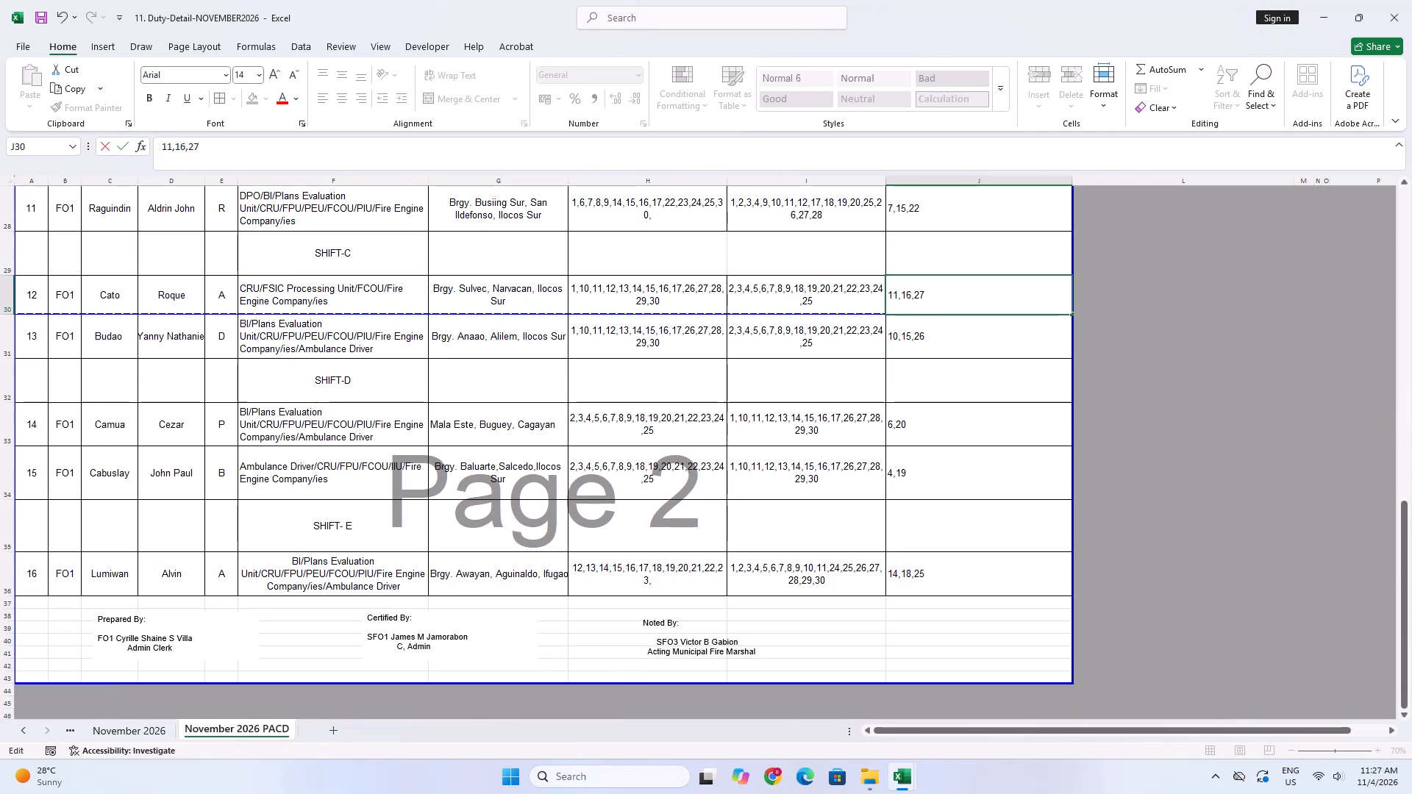
scroll(951, 537, up, 1)
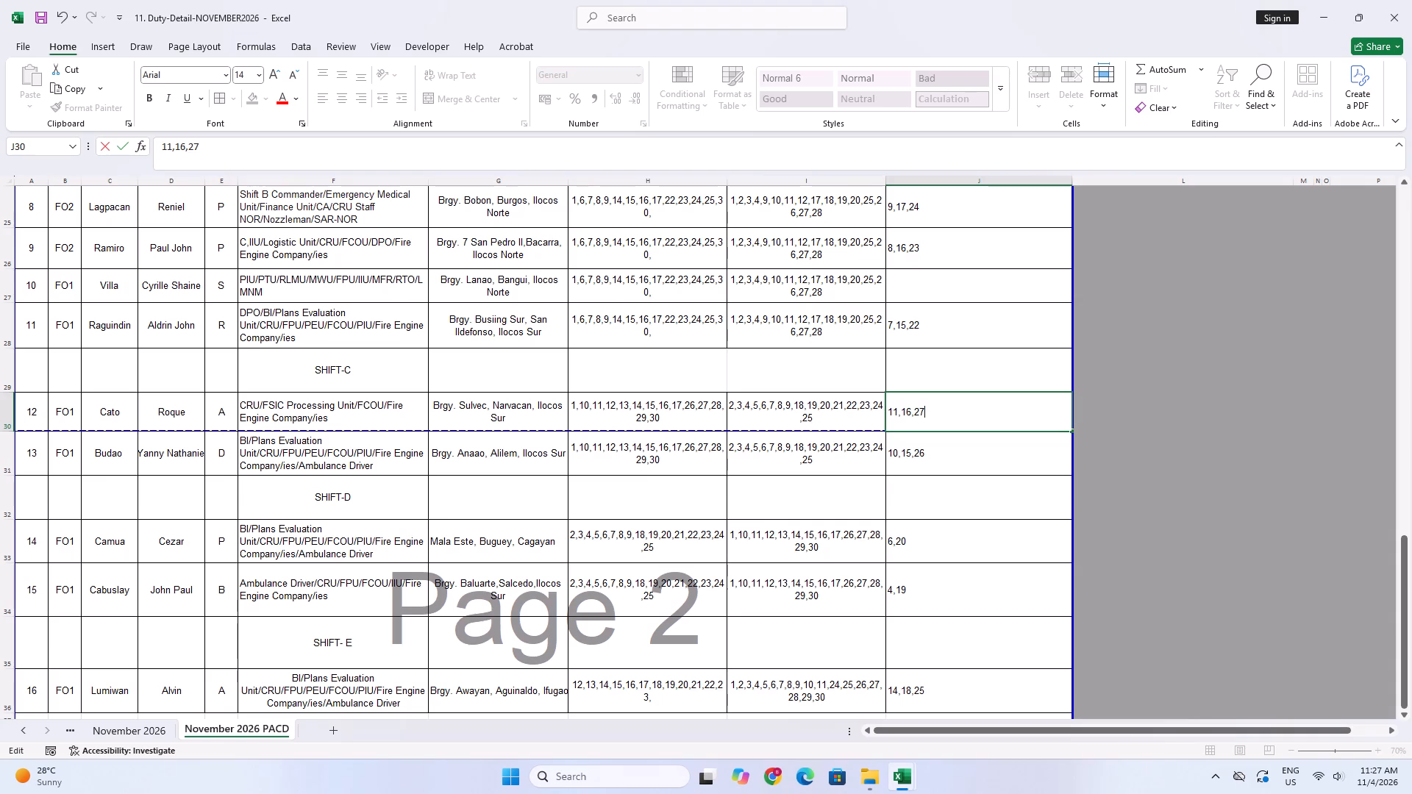
scroll(963, 541, down, 1)
scroll(964, 542, up, 3)
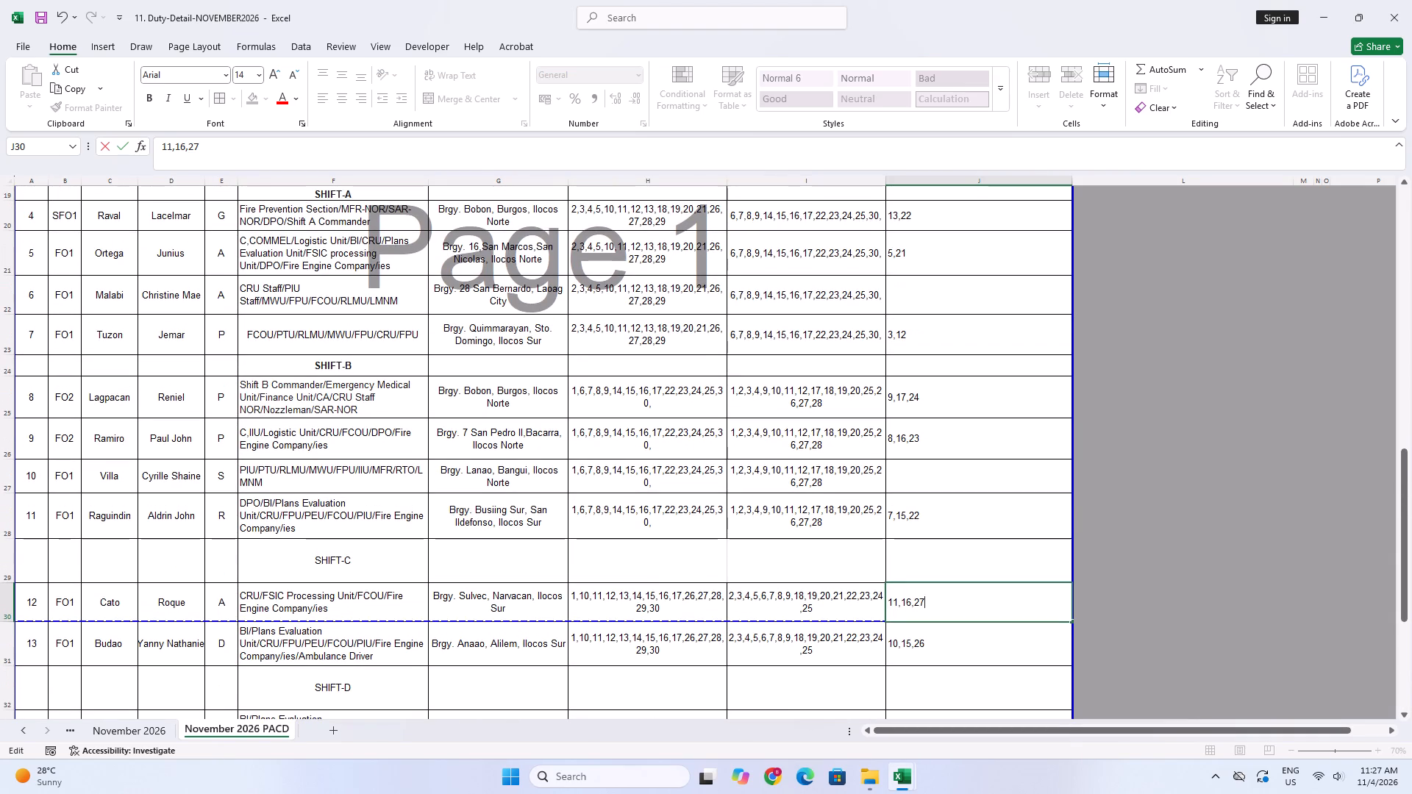
scroll(972, 550, up, 2)
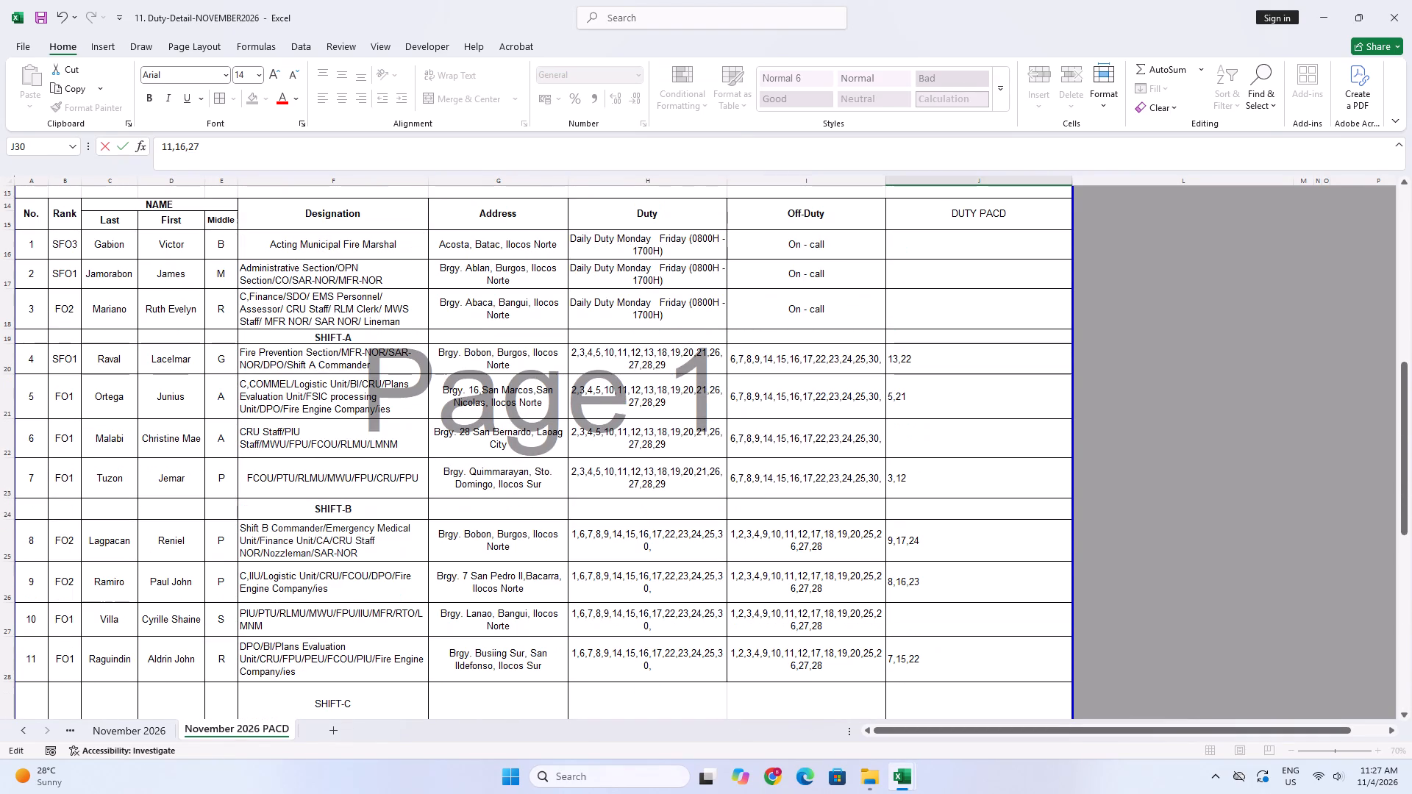
drag(971, 356, 992, 752)
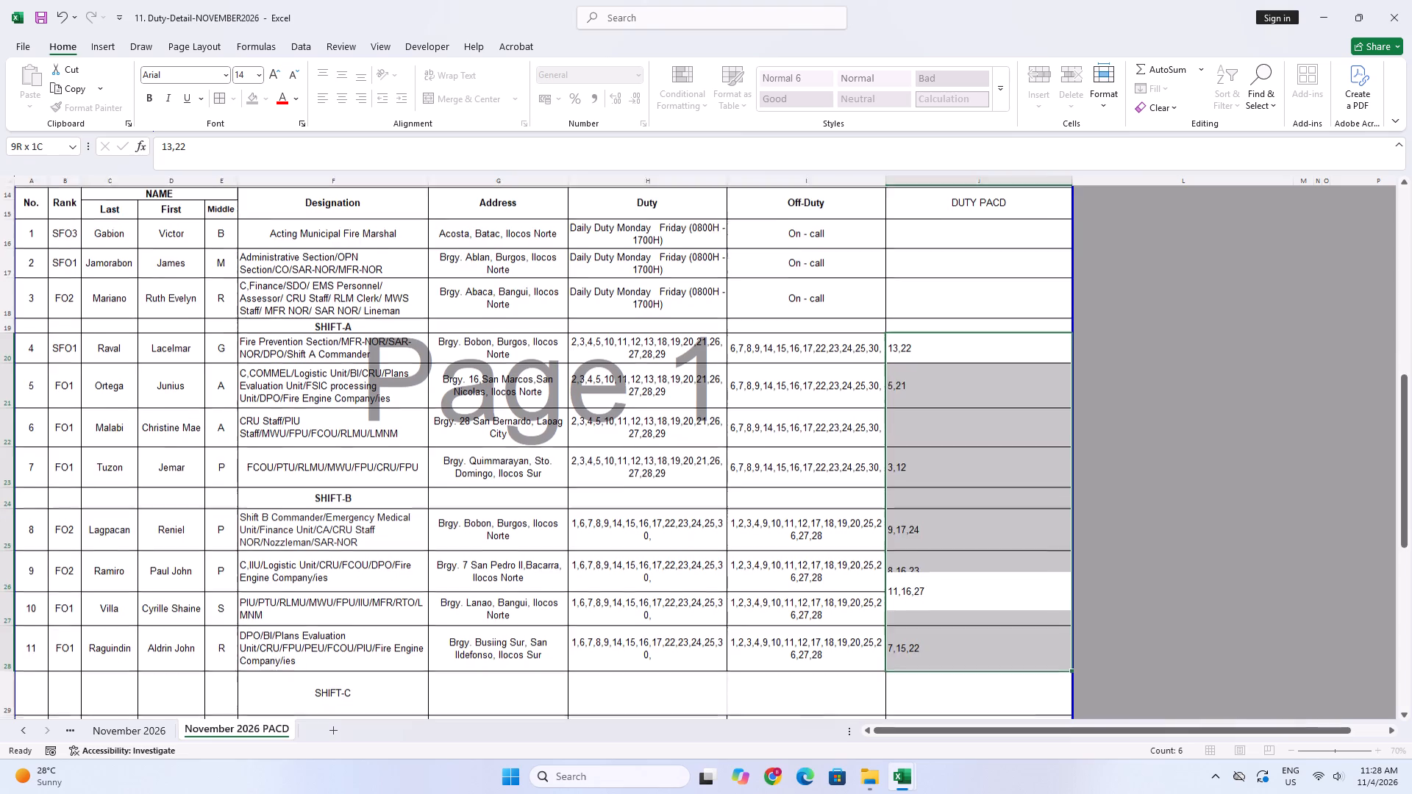
drag(992, 752, 1023, 707)
click(969, 563)
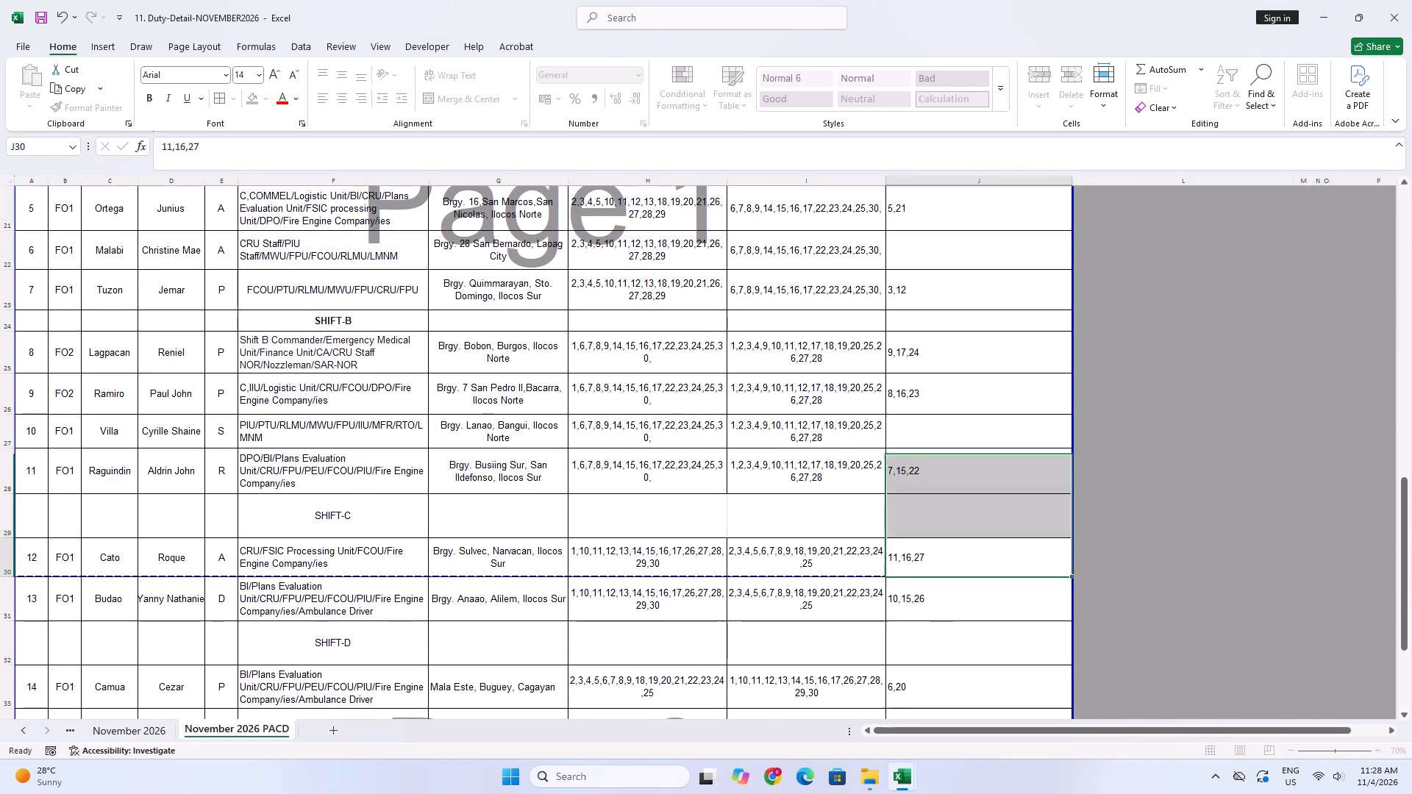
drag(974, 559, 984, 557)
click(1016, 615)
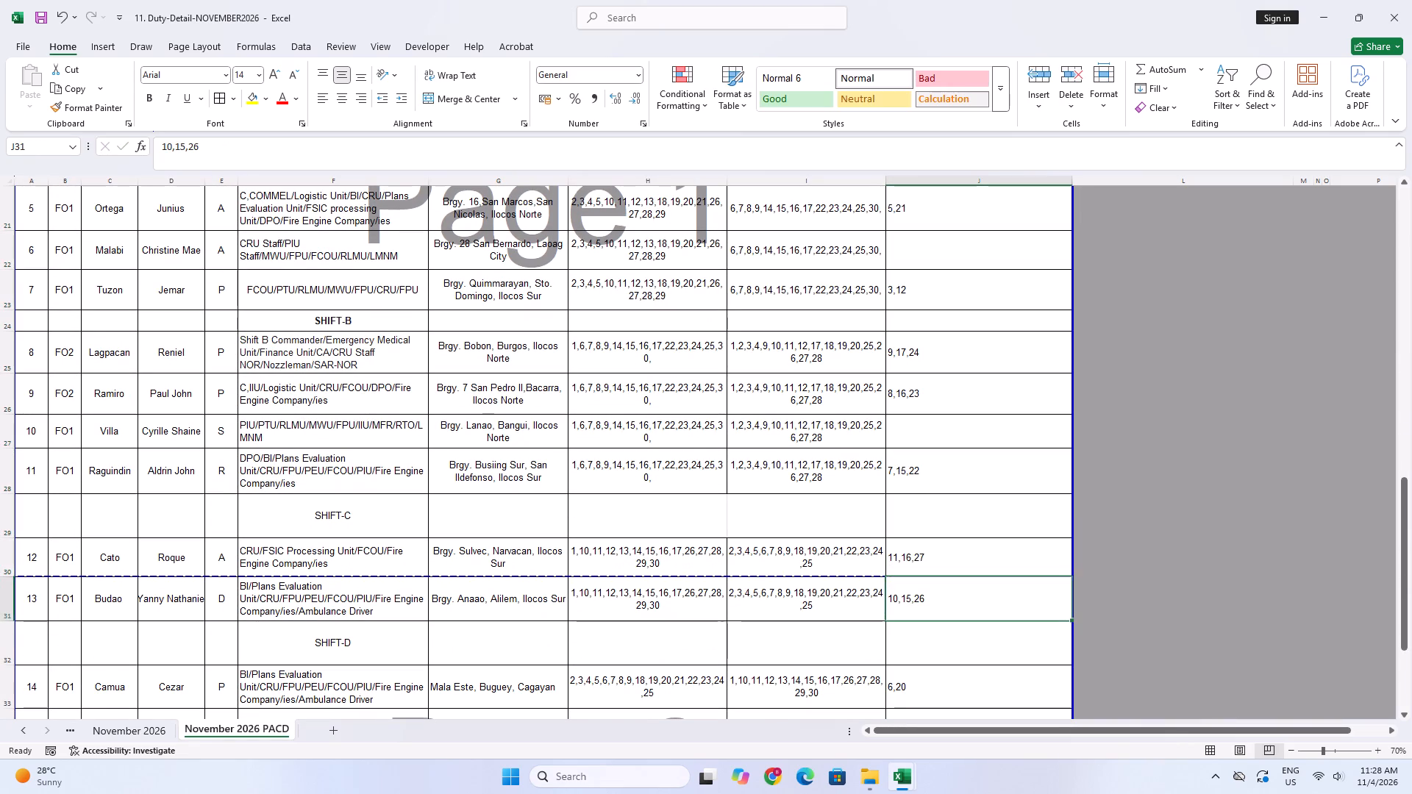
scroll(1023, 612, down, 1)
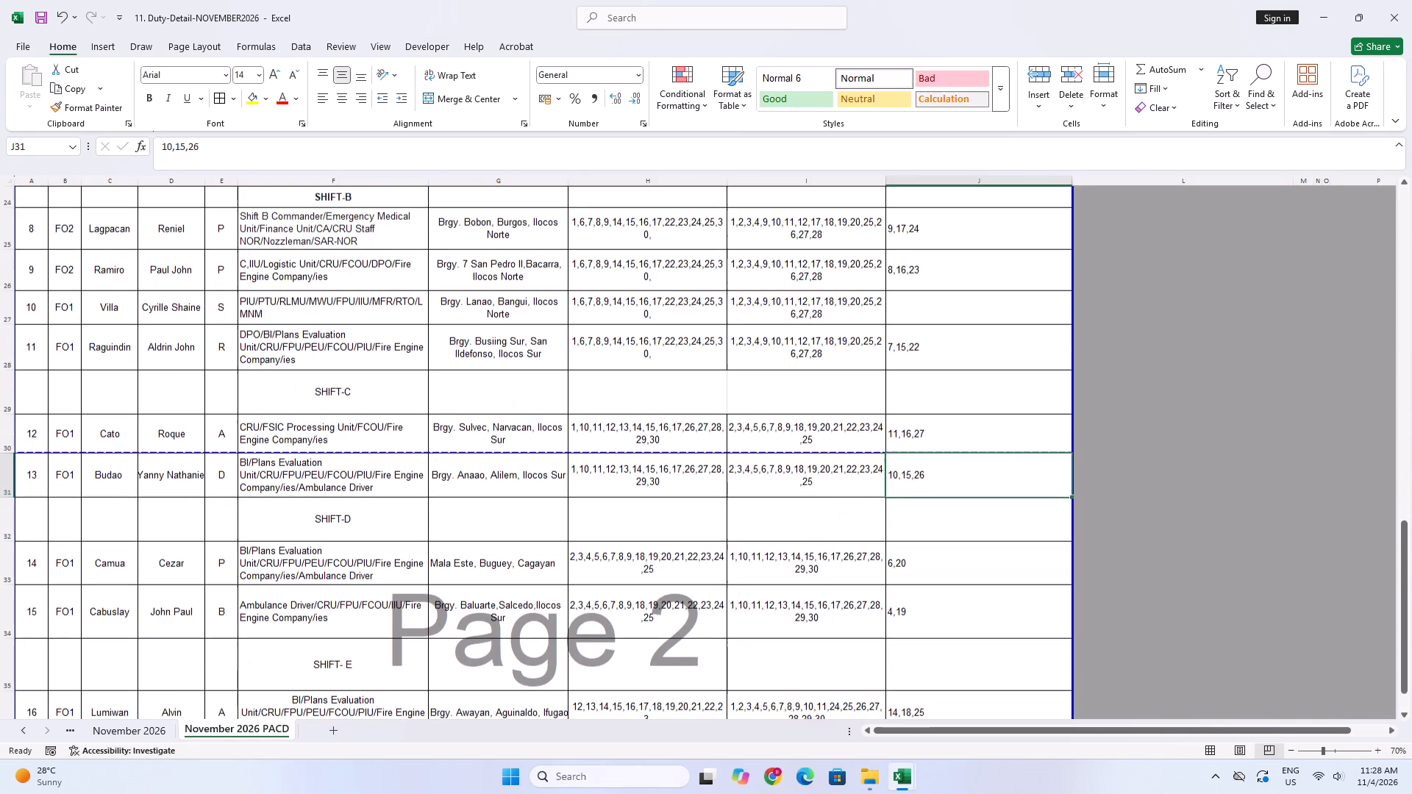
scroll(1023, 612, down, 1)
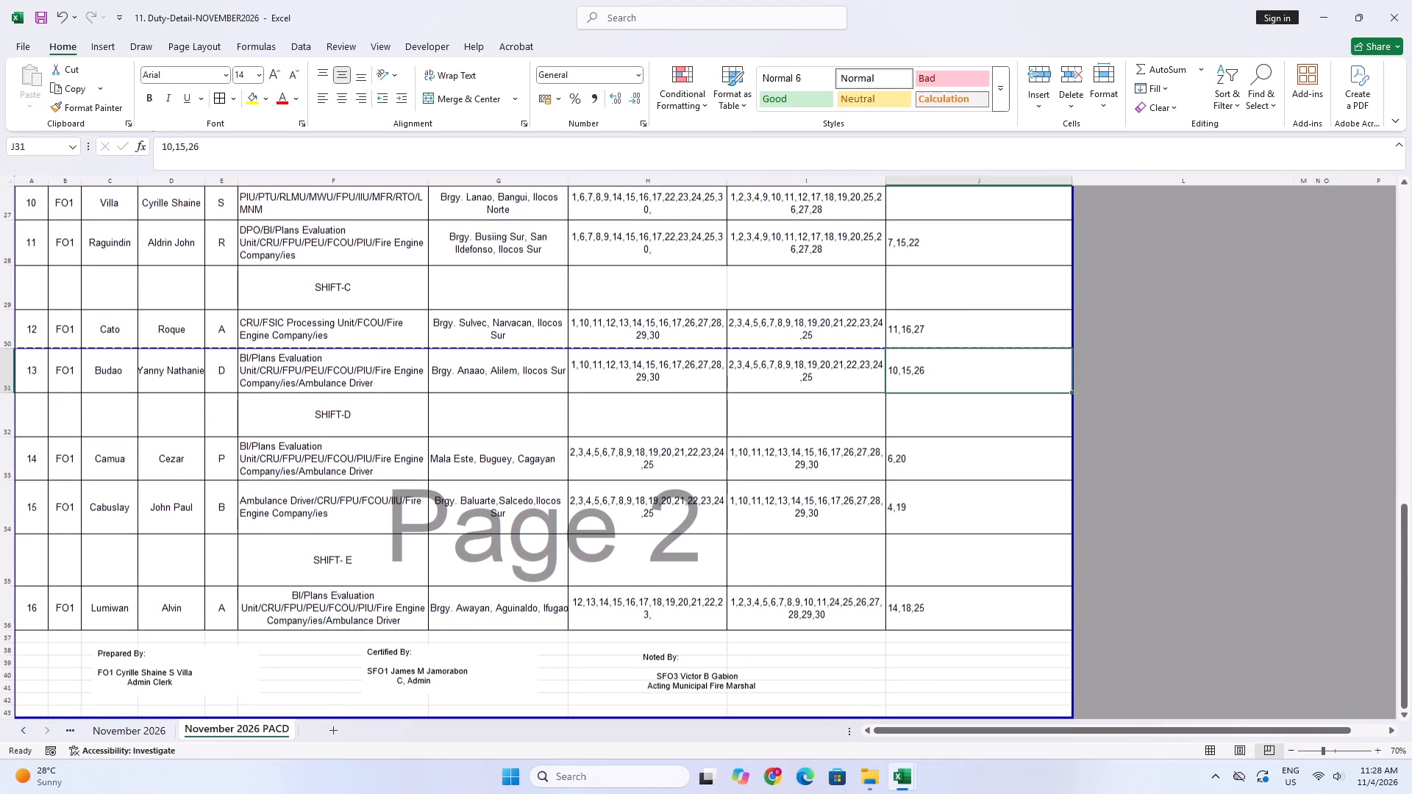
scroll(931, 423, up, 1)
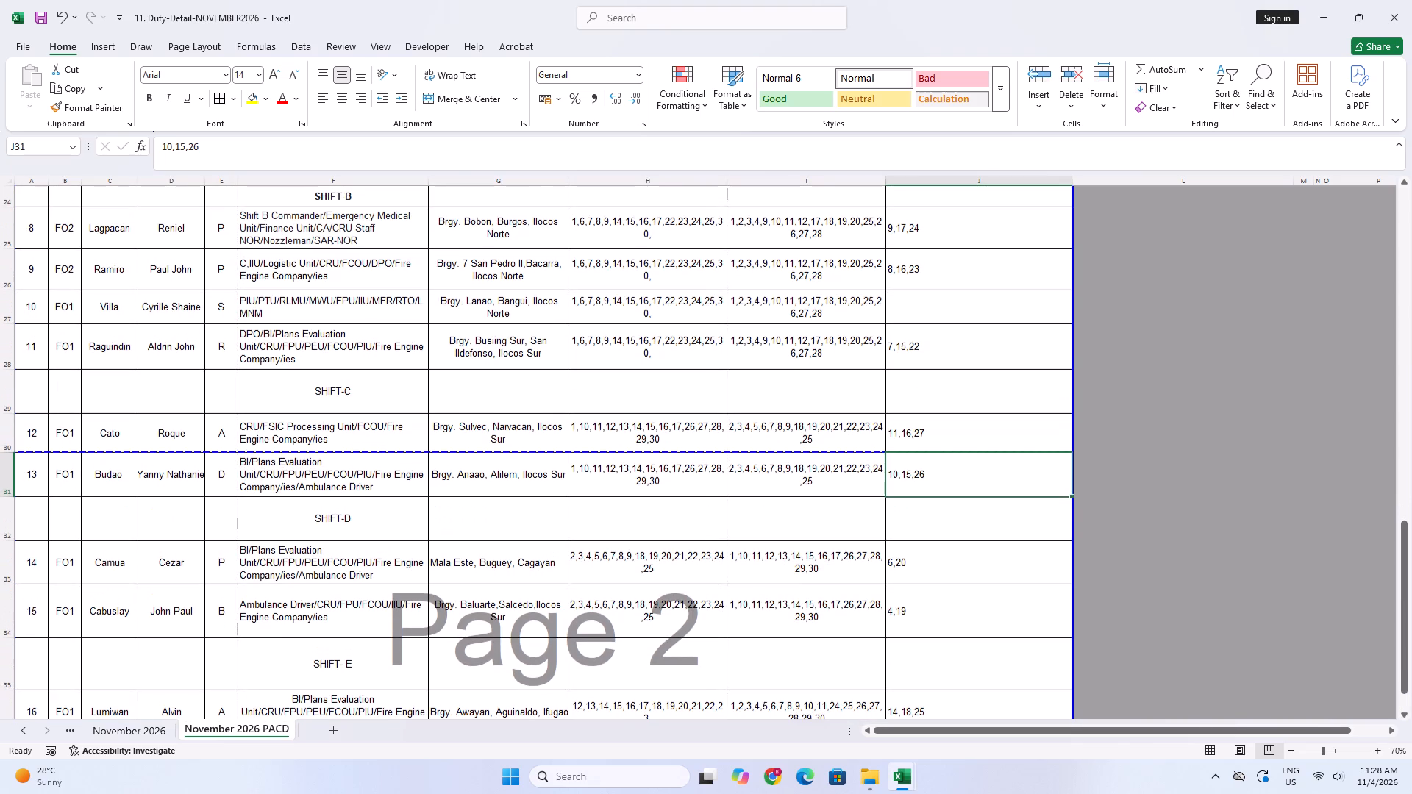
scroll(956, 452, up, 1)
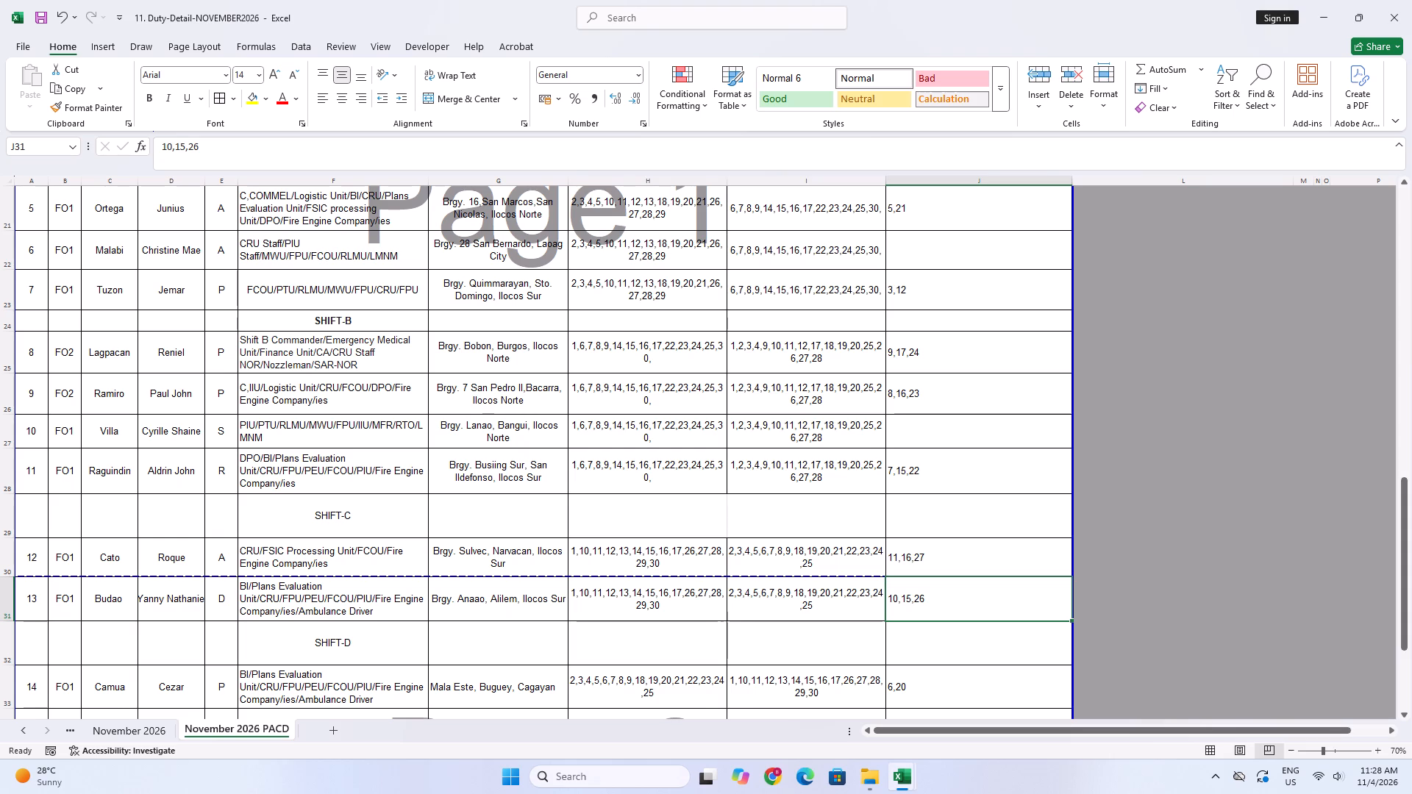
Change the second DUTY PACD date of No. 11 in Shift-B to 17, making the entry 7,17,22.
double_click(904, 471)
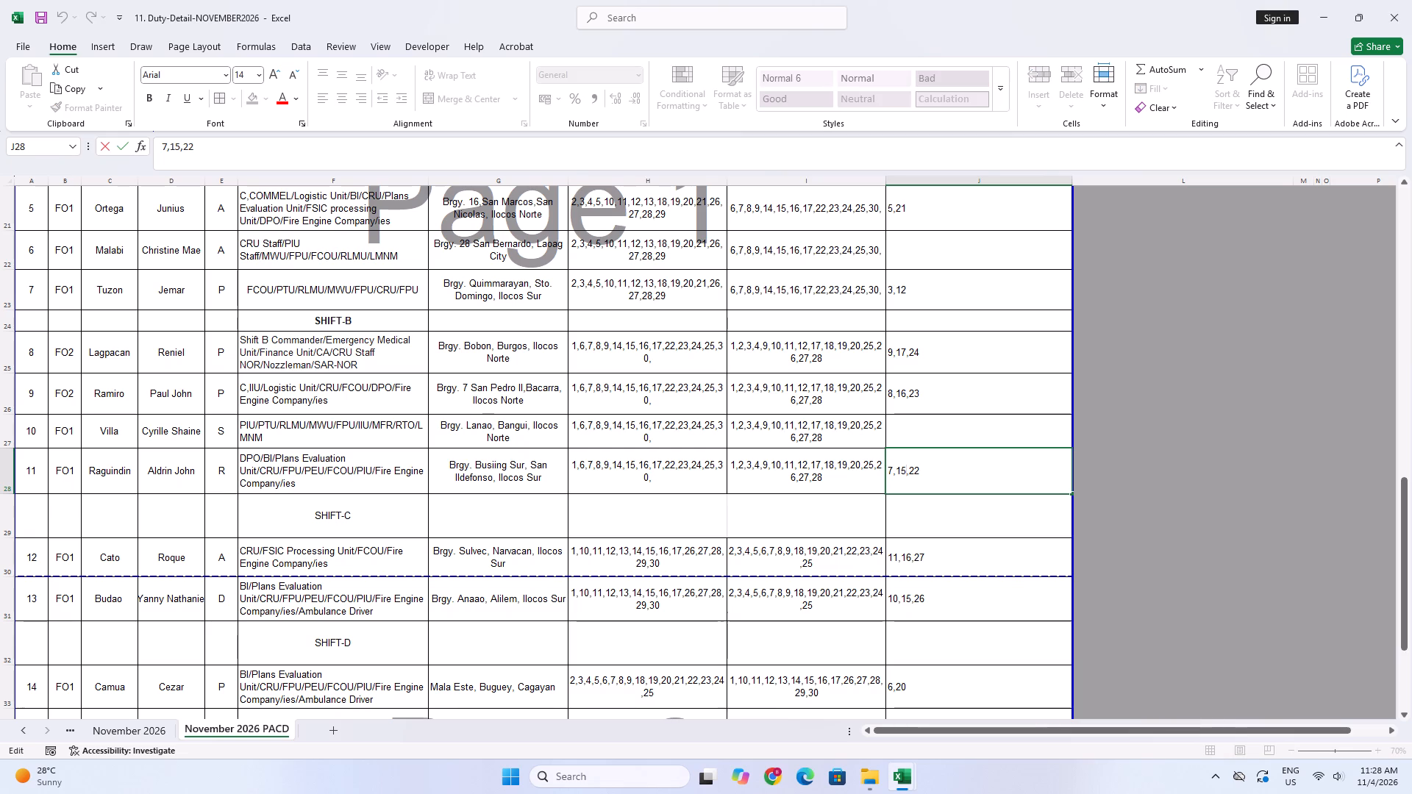
key(BackSpace)
key(7)
Remove trailing DUTY PACD dates in Shift-B, leaving "9," for No. 8, "8," for No. 9 and "7,17," for No. 11.
double_click(927, 354)
key(BackSpace)
key(BackSpace)
key(BackSpace)
key(BackSpace)
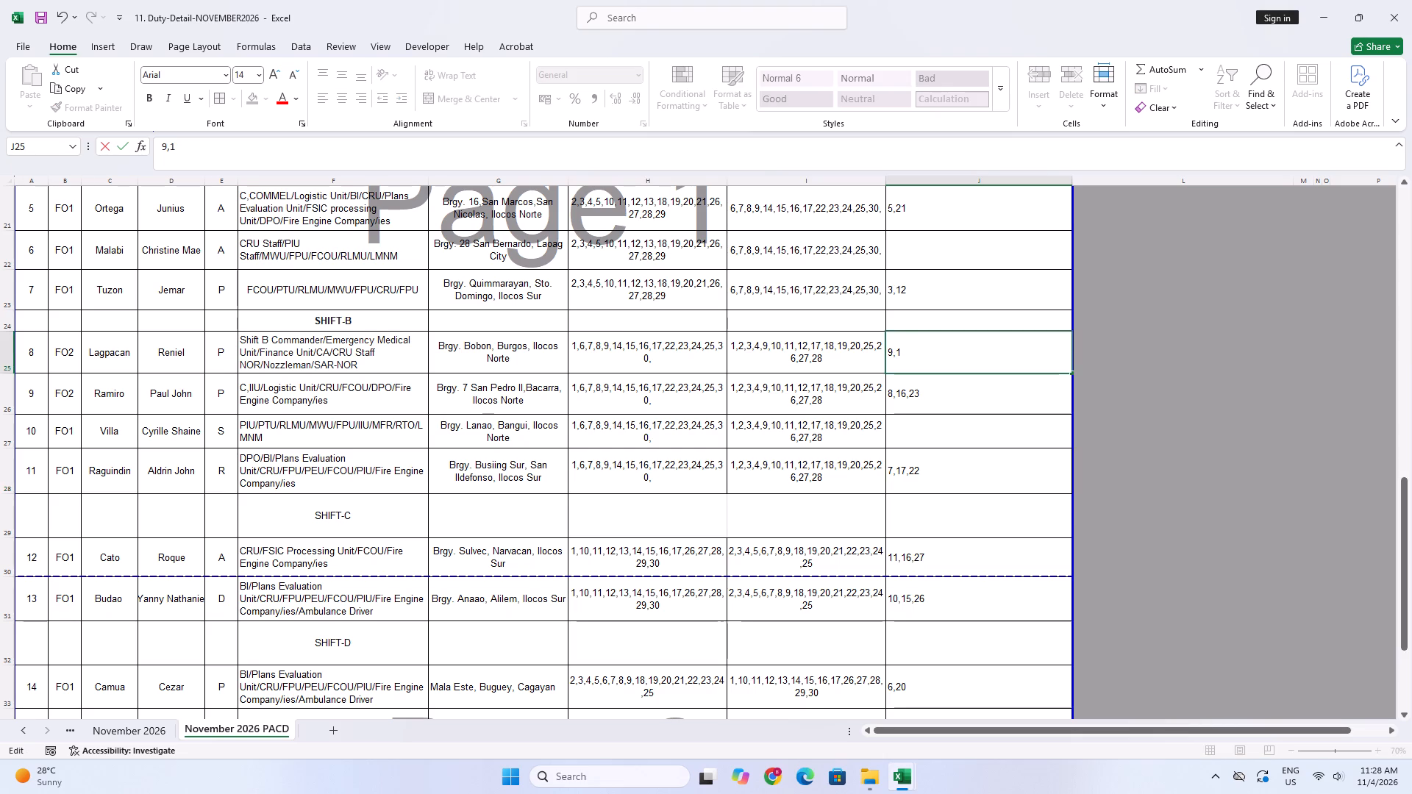
key(BackSpace)
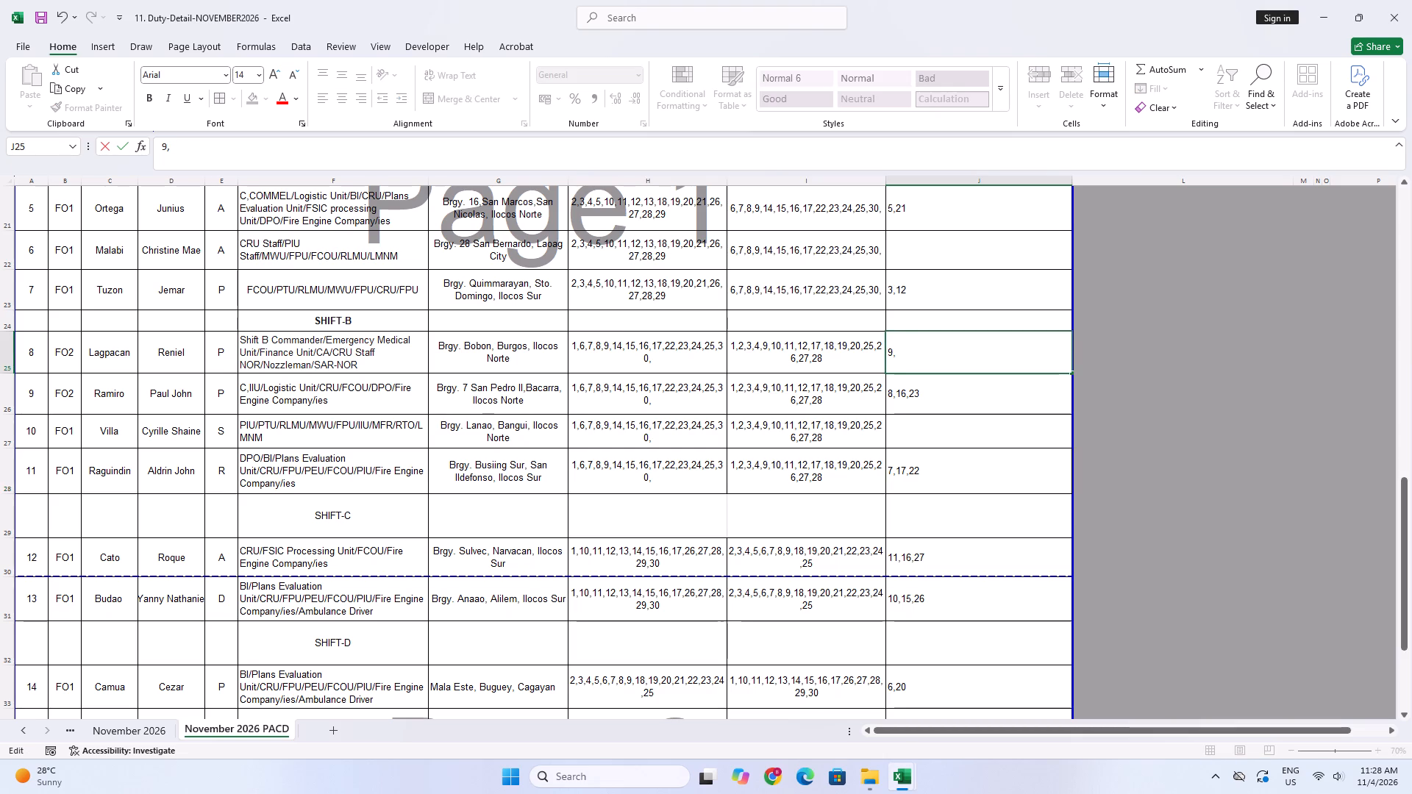
double_click(934, 400)
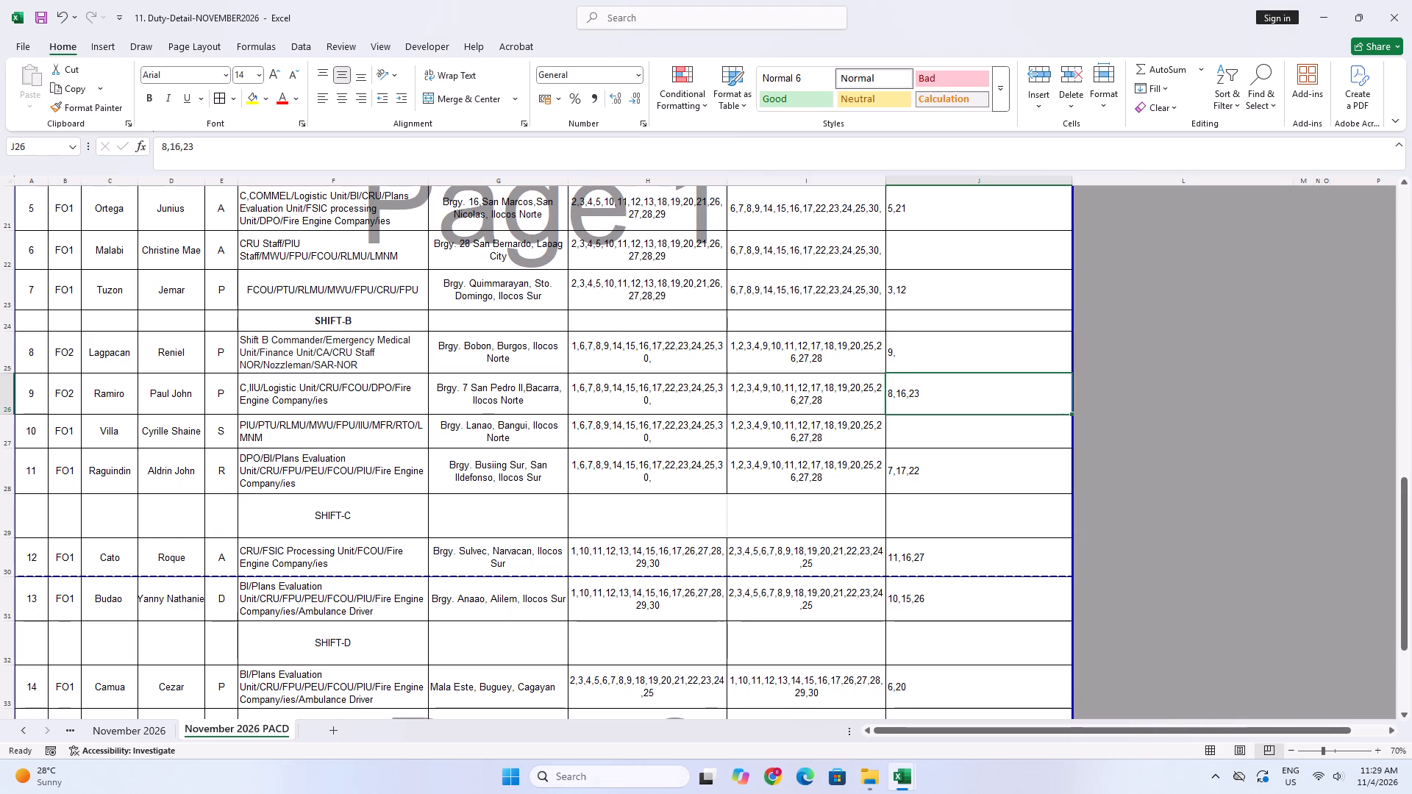
double_click(927, 396)
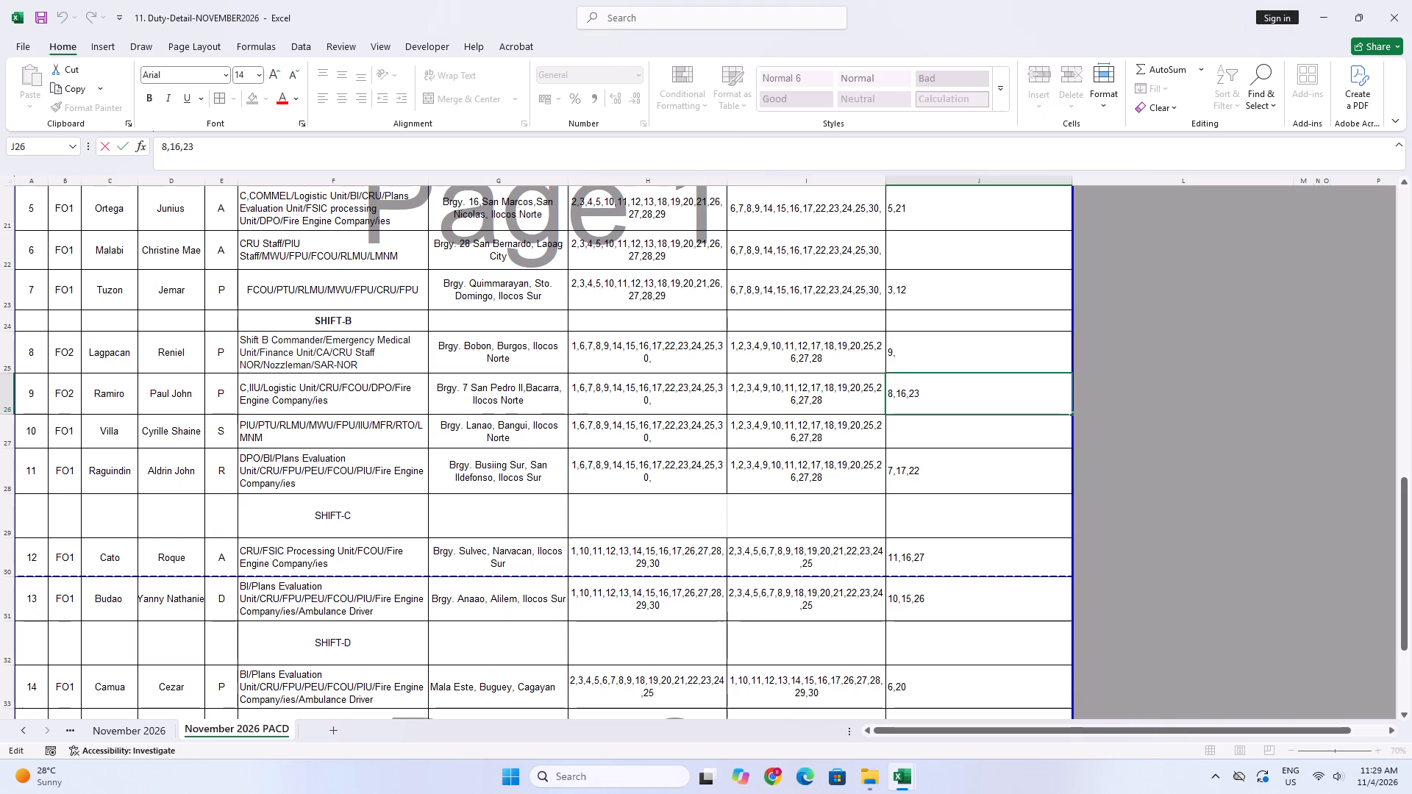
key(BackSpace)
key(BackSpace)
key(BackSpace)
key(BackSpace)
key(BackSpace)
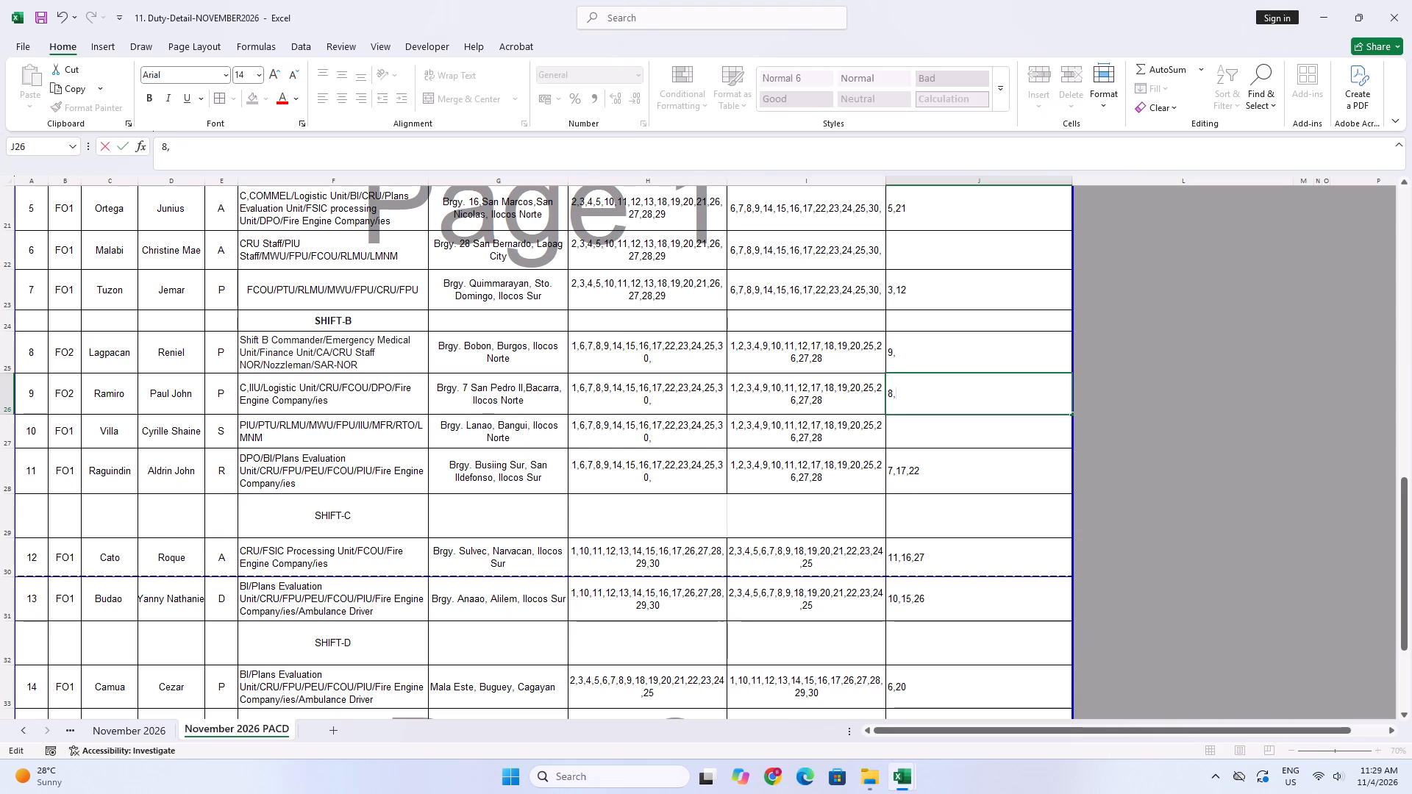
double_click(949, 463)
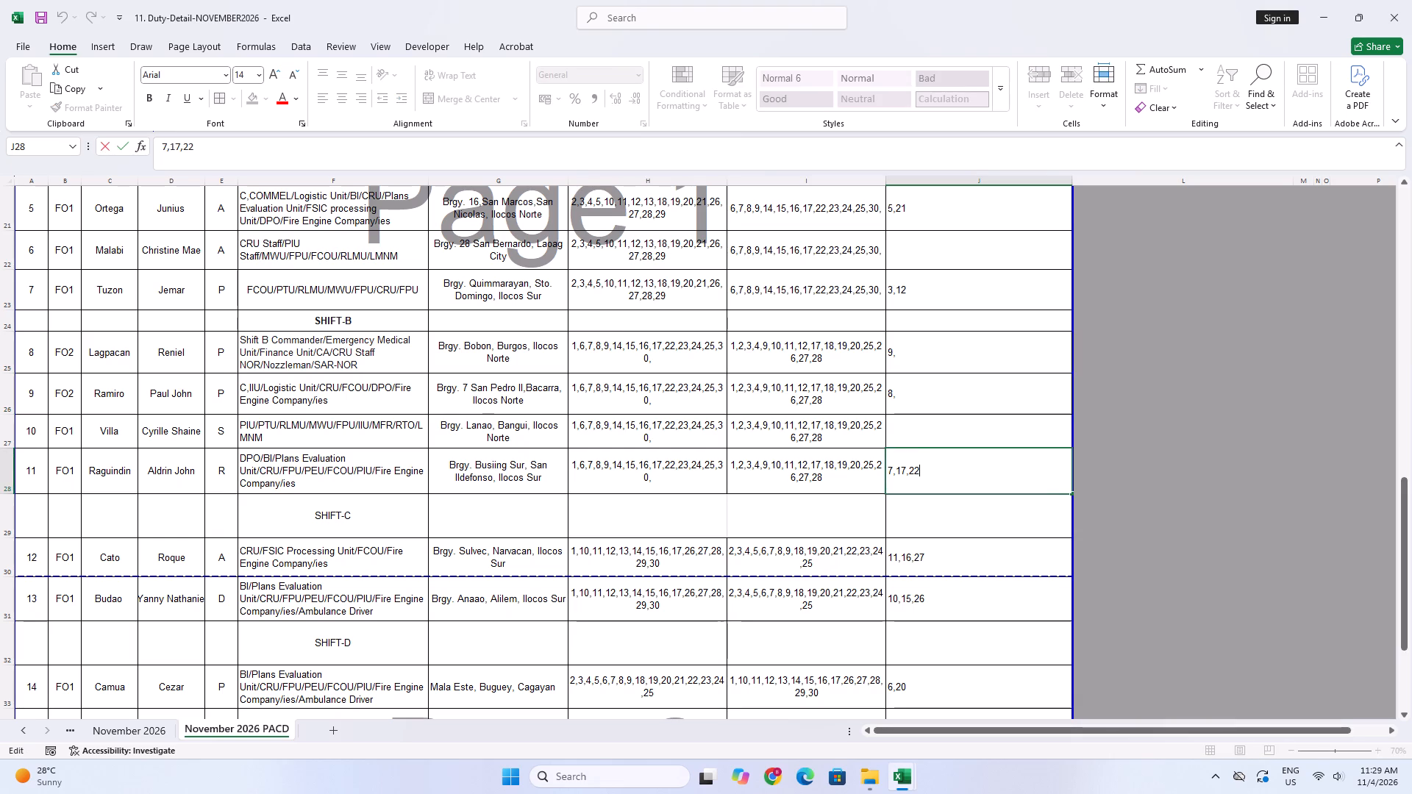
key(BackSpace)
key(BackSpace)
Remove the third DUTY PACD date in Shift-C, leaving "11,16," for No. 12 and "10,15," for No. 13.
double_click(964, 559)
key(BackSpace)
key(BackSpace)
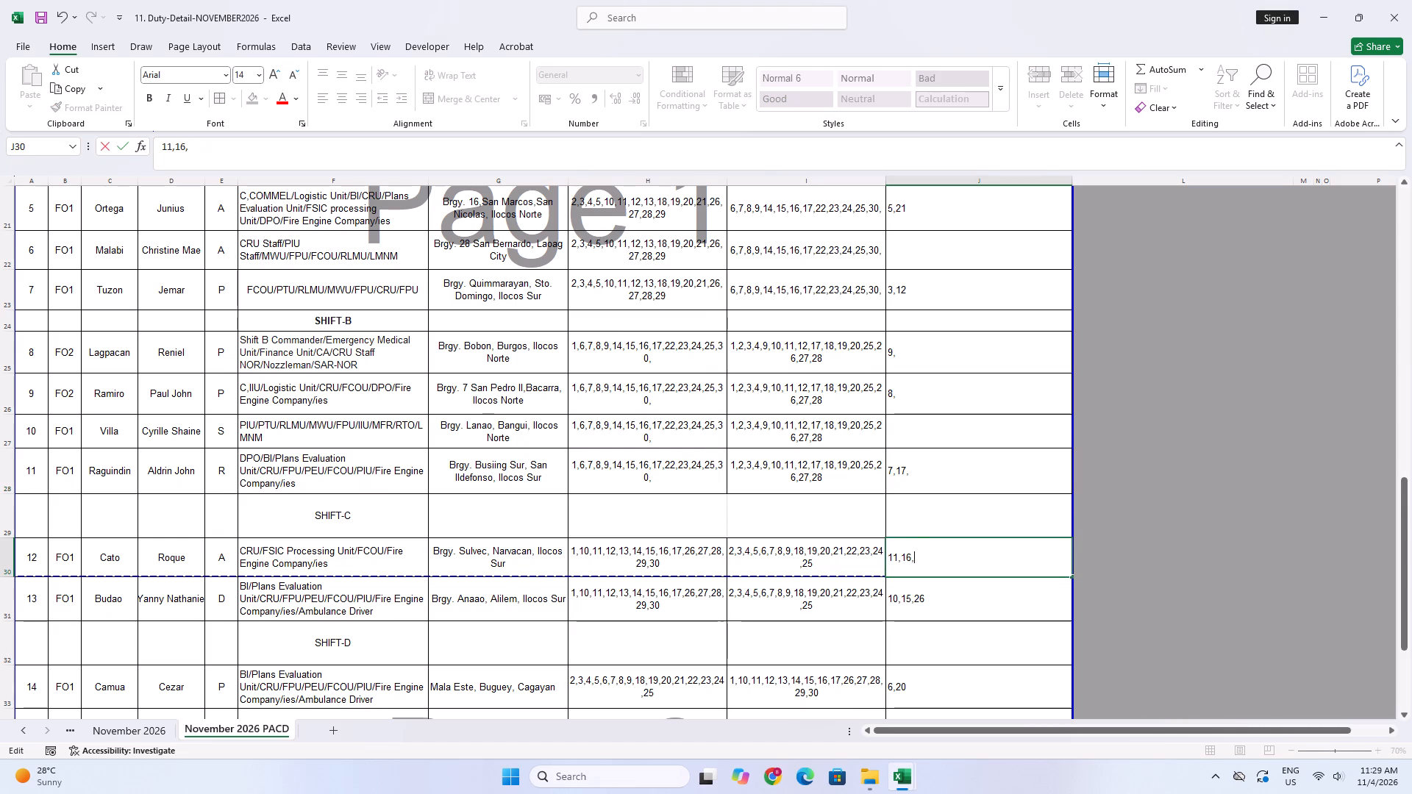
double_click(1000, 598)
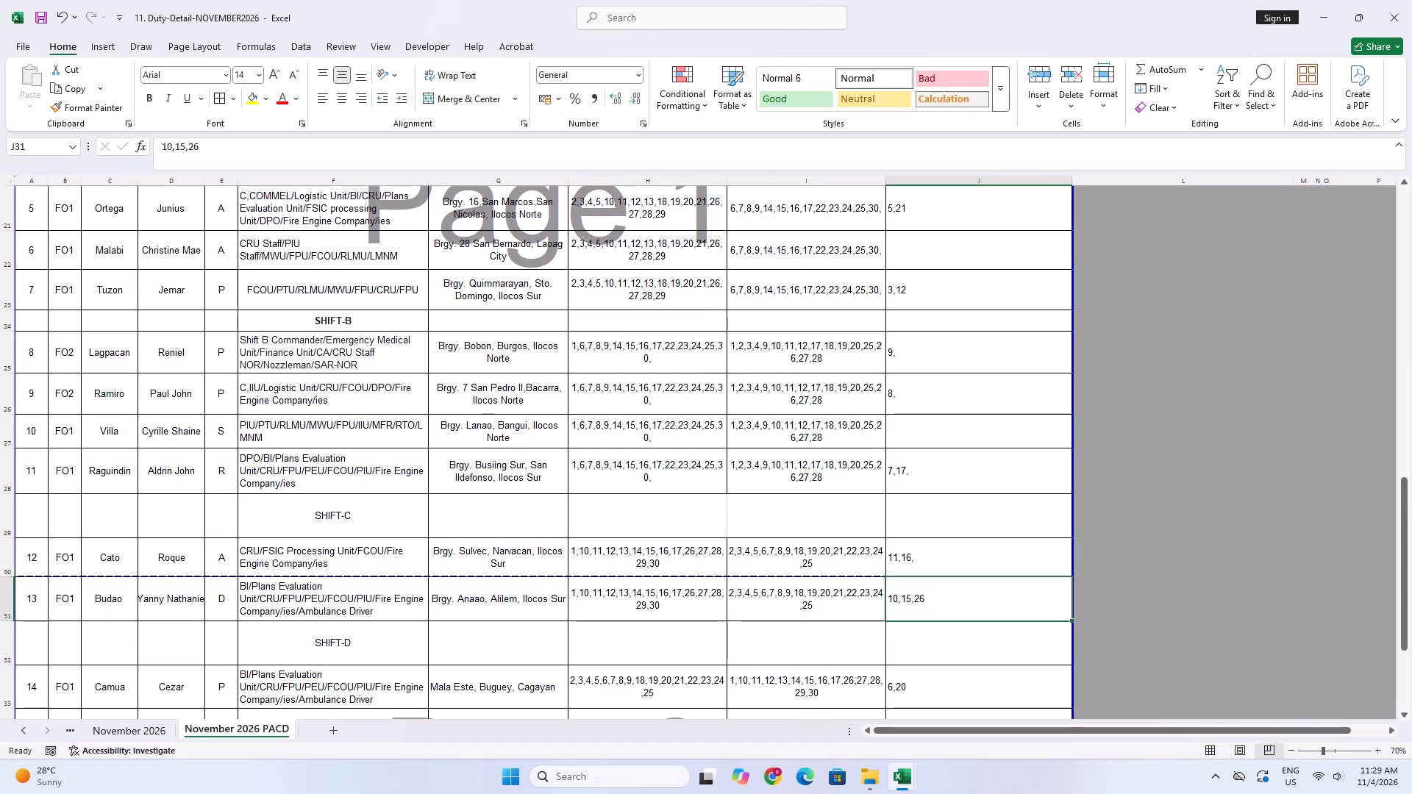
click(950, 602)
click(946, 600)
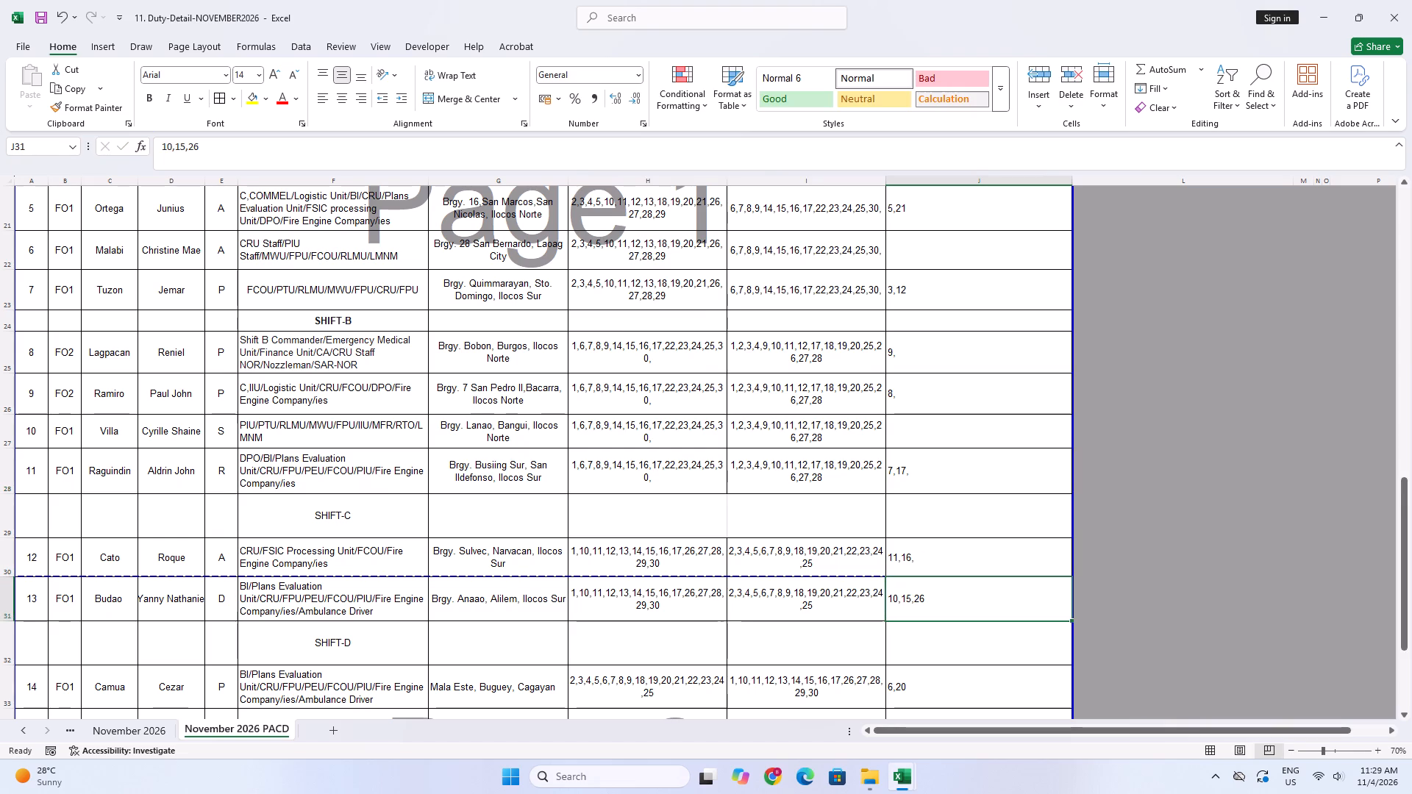
double_click(947, 600)
key(BackSpace)
key(BackSpace)
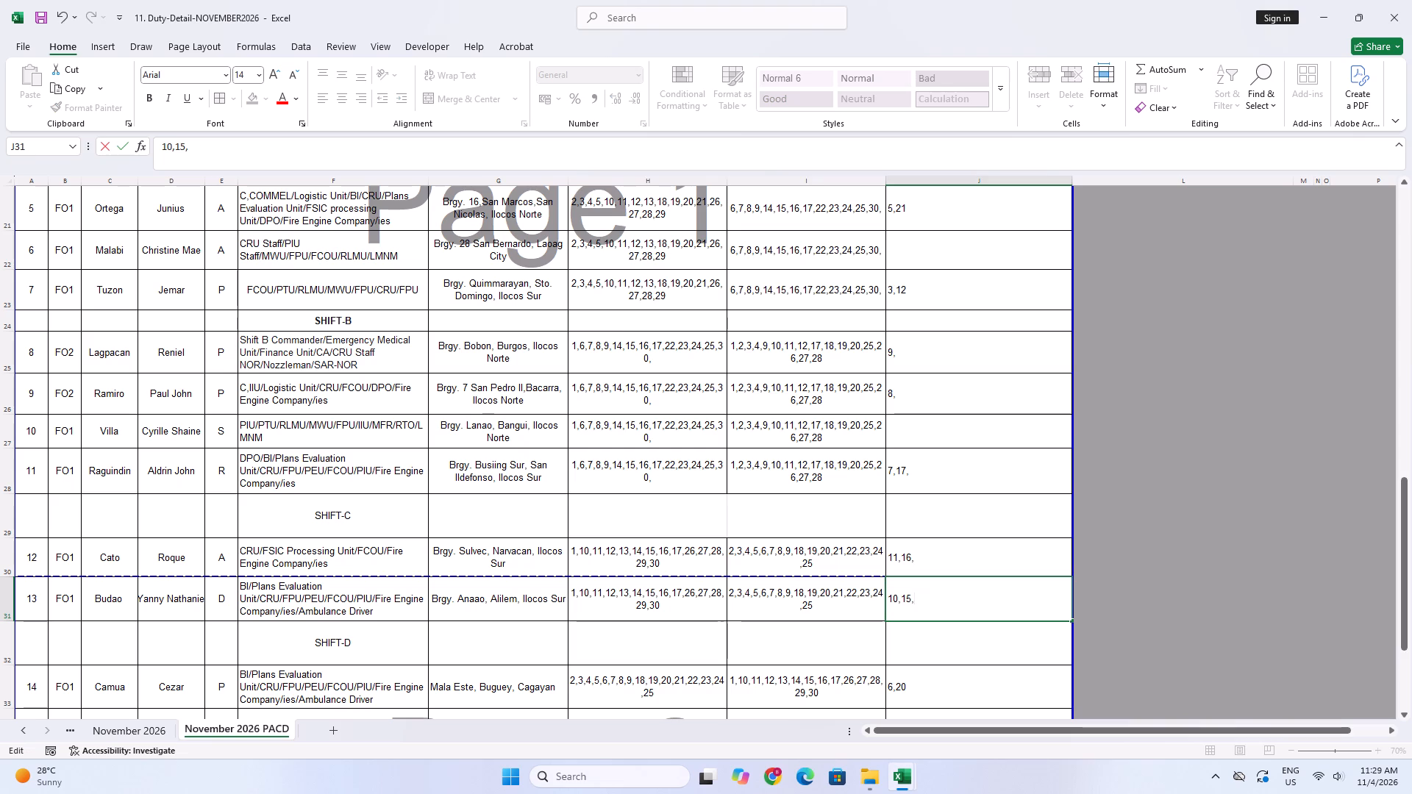
Remove the second DUTY PACD date in Shift-D, leaving "6," for No. 14 and "4," for No. 15.
triple_click(932, 687)
key(BackSpace)
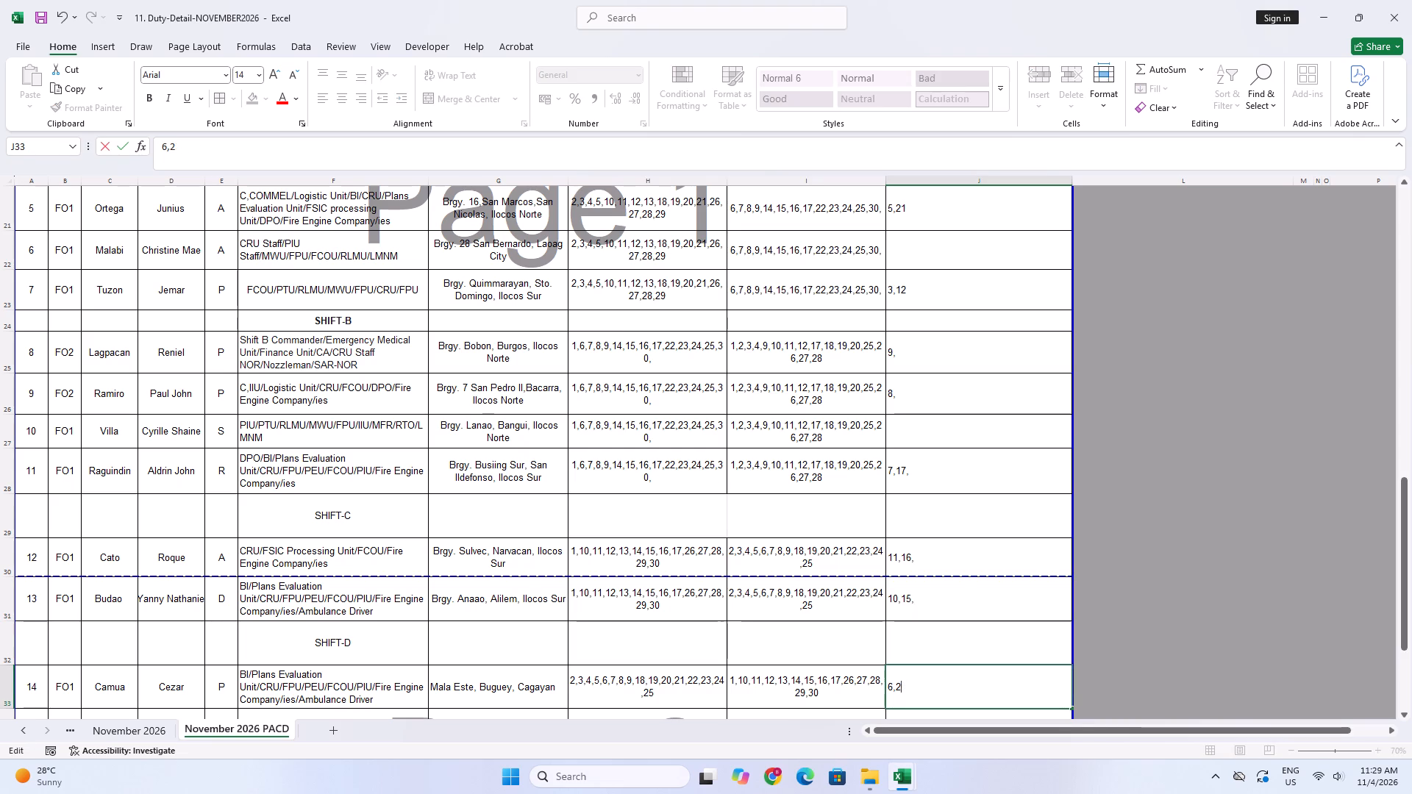
key(BackSpace)
scroll(936, 664, down, 1)
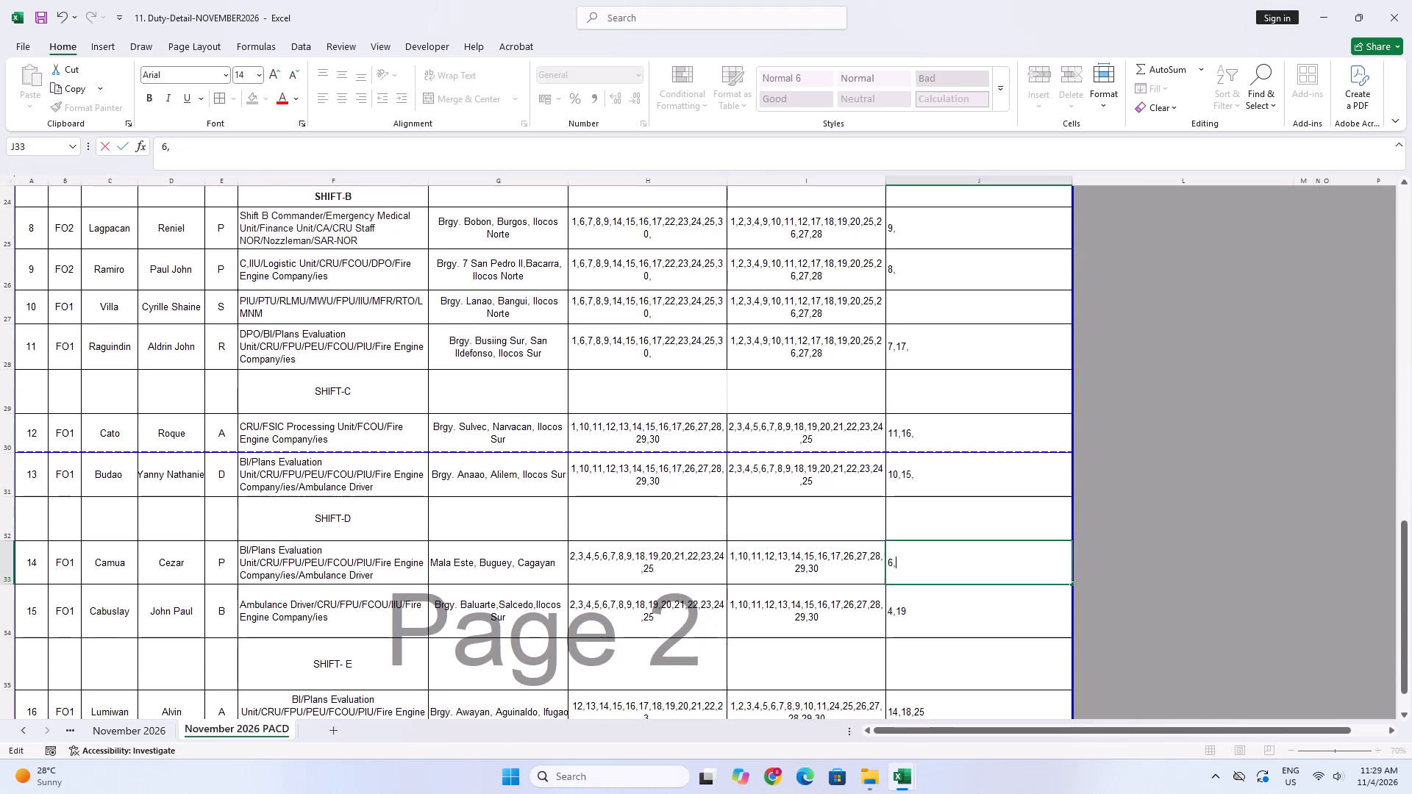
scroll(944, 654, down, 1)
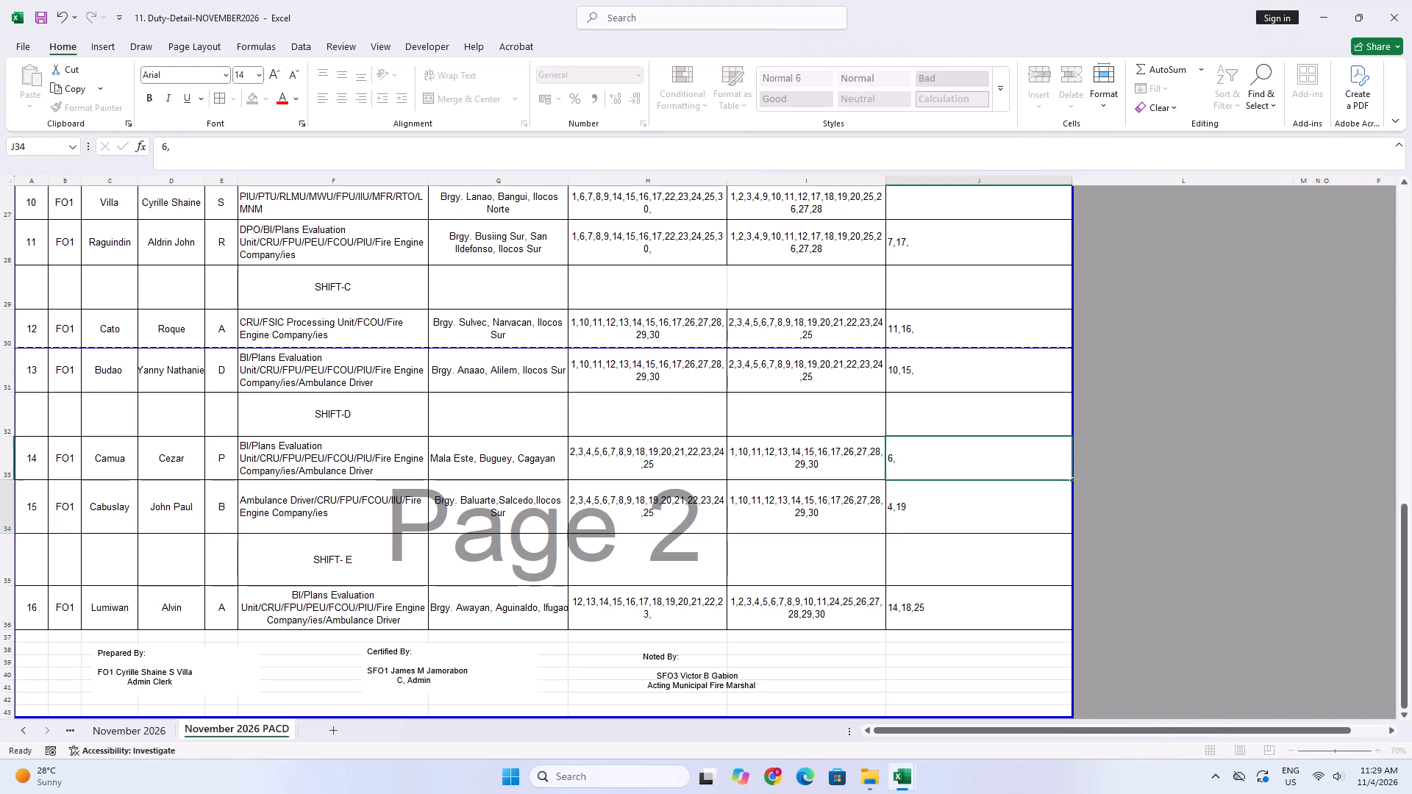
double_click(934, 514)
key(BackSpace)
key(BackSpace)
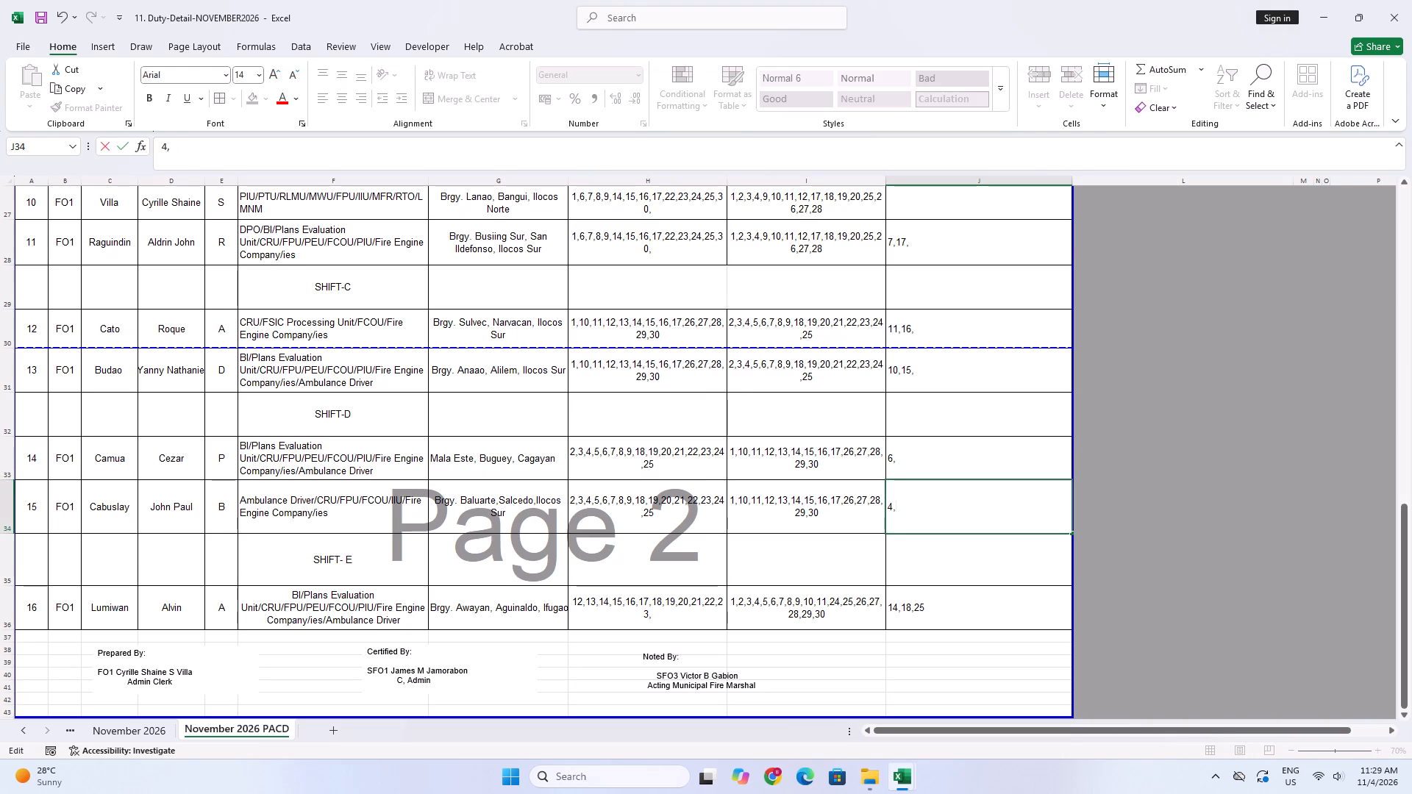
Remove the last two DUTY PACD dates of No. 16 in Shift-E, leaving "14,".
double_click(944, 607)
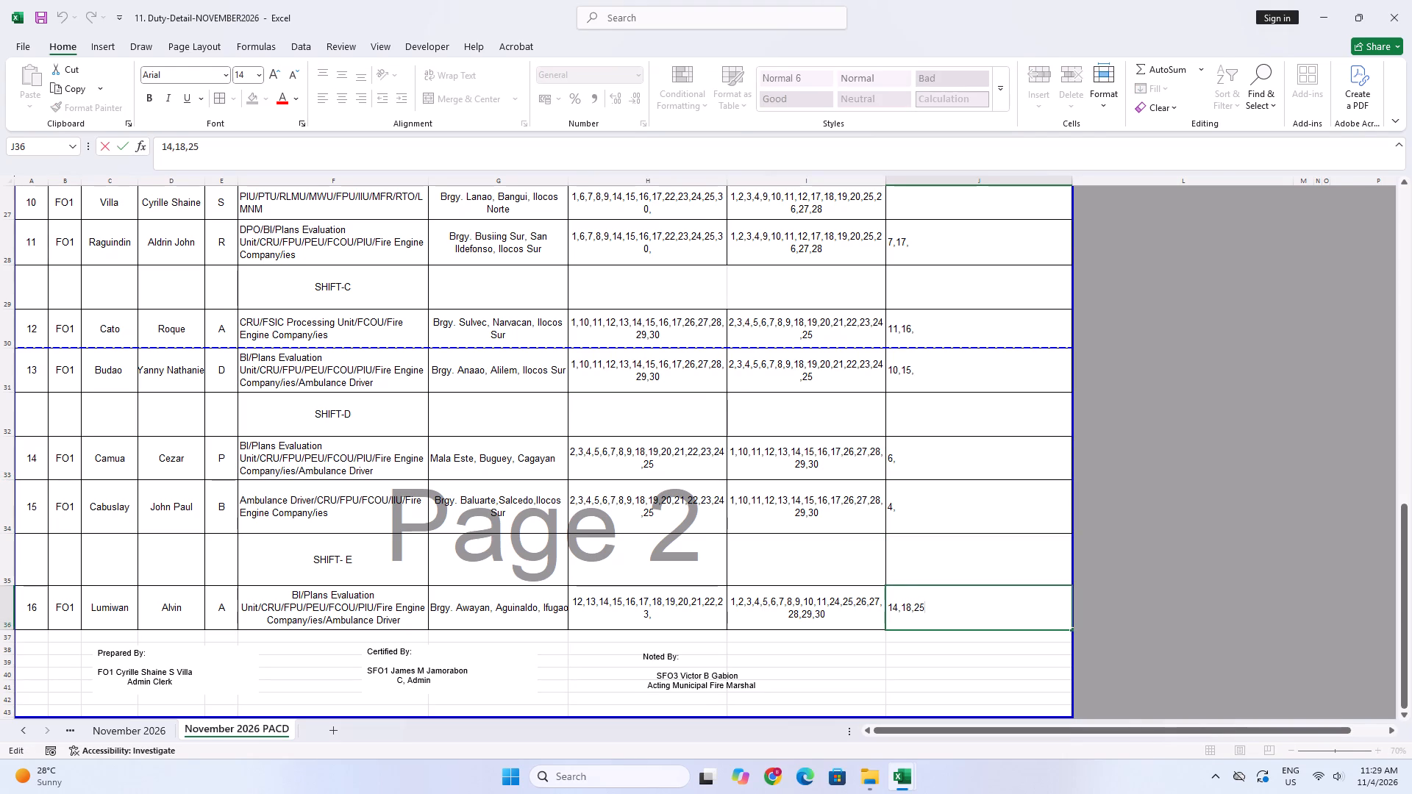
key(BackSpace)
key(BackSpace)
key(BackSpace)
key(BackSpace)
key(BackSpace)
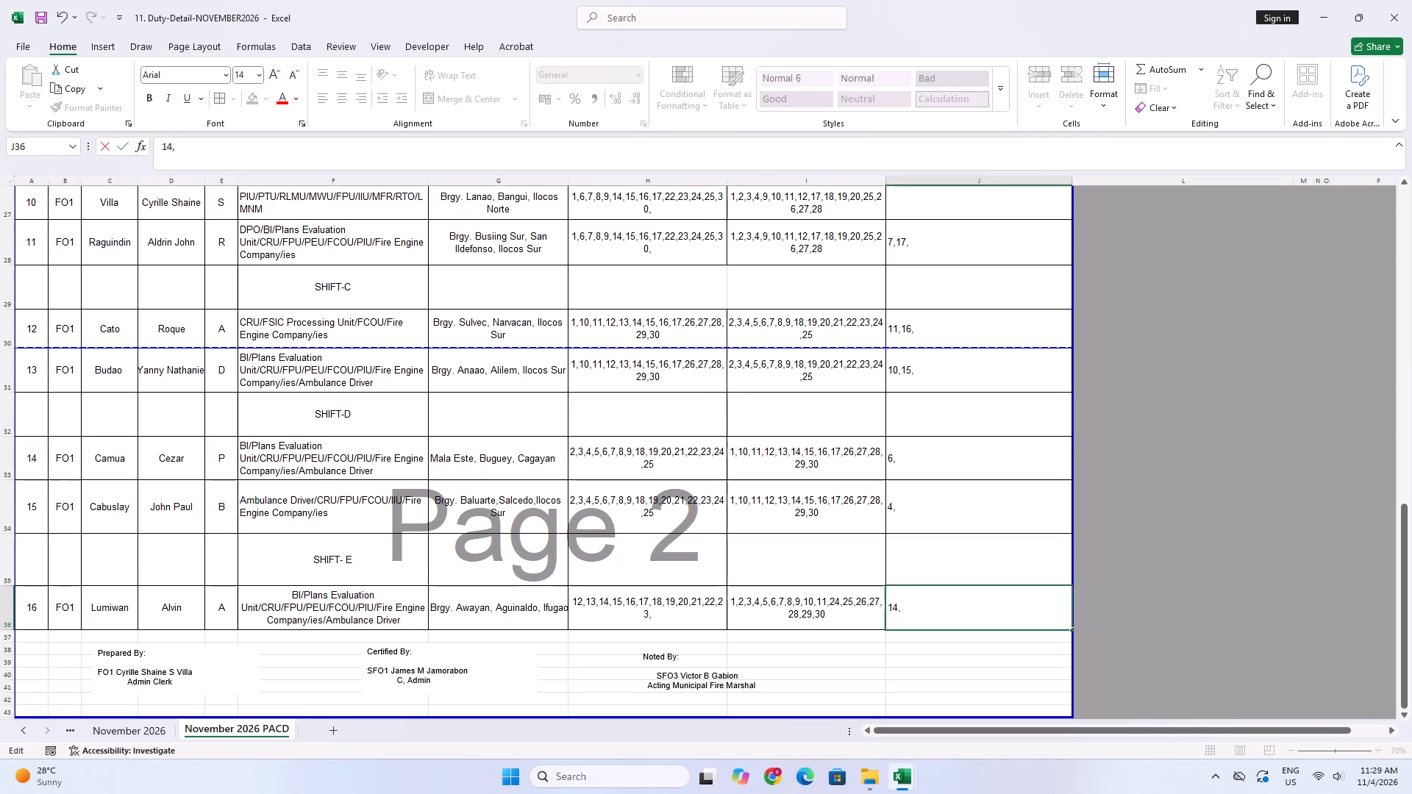
Trim the DUTY PACD entry of No. 4 in Shift-A, leaving only "13,".
scroll(944, 607, up, 4)
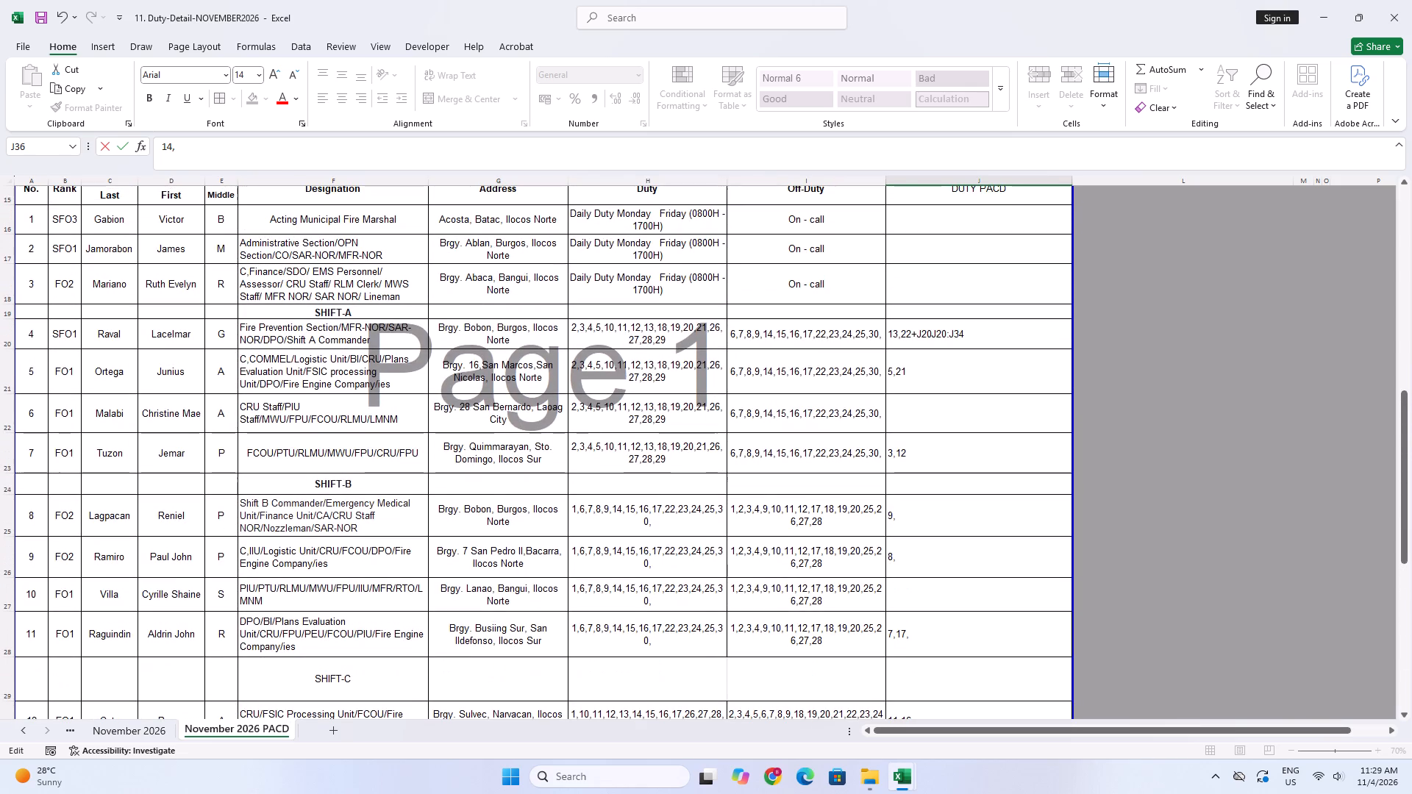
click(978, 330)
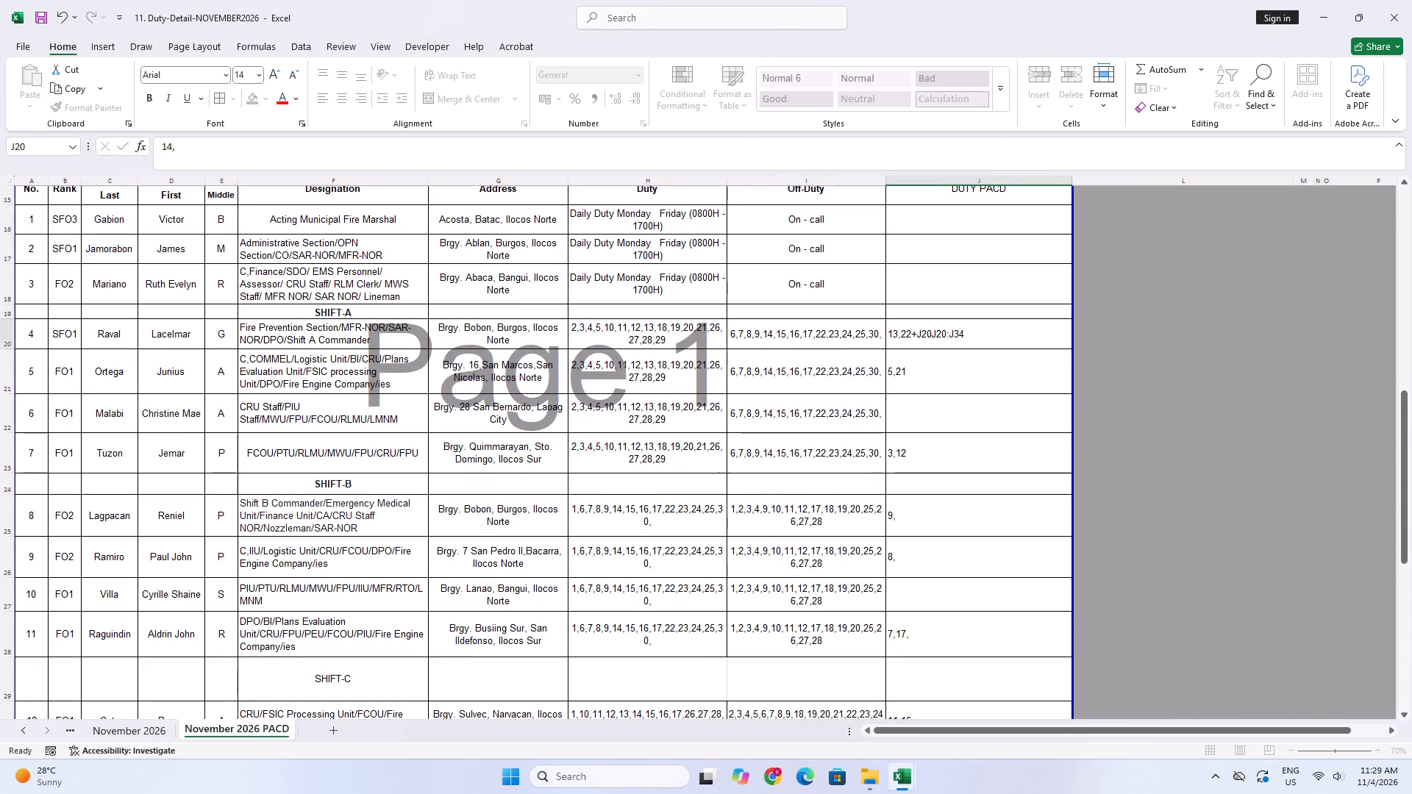
triple_click(970, 329)
key(BackSpace)
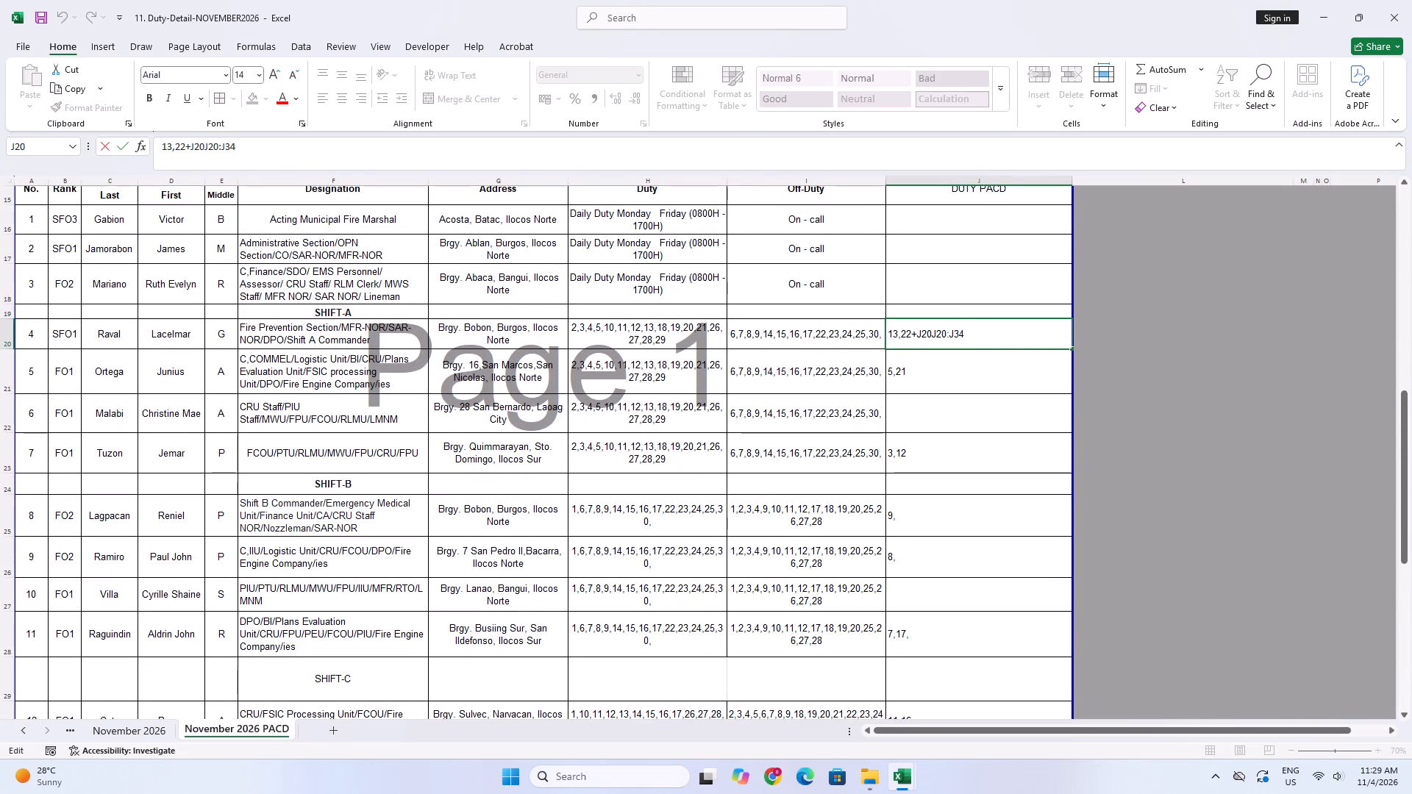
key(BackSpace)
key(BackSpace)
key(BackSpace)
key(BackSpace)
key(BackSpace)
key(BackSpace)
key(BackSpace)
key(BackSpace)
key(BackSpace)
key(BackSpace)
key(BackSpace)
key(BackSpace)
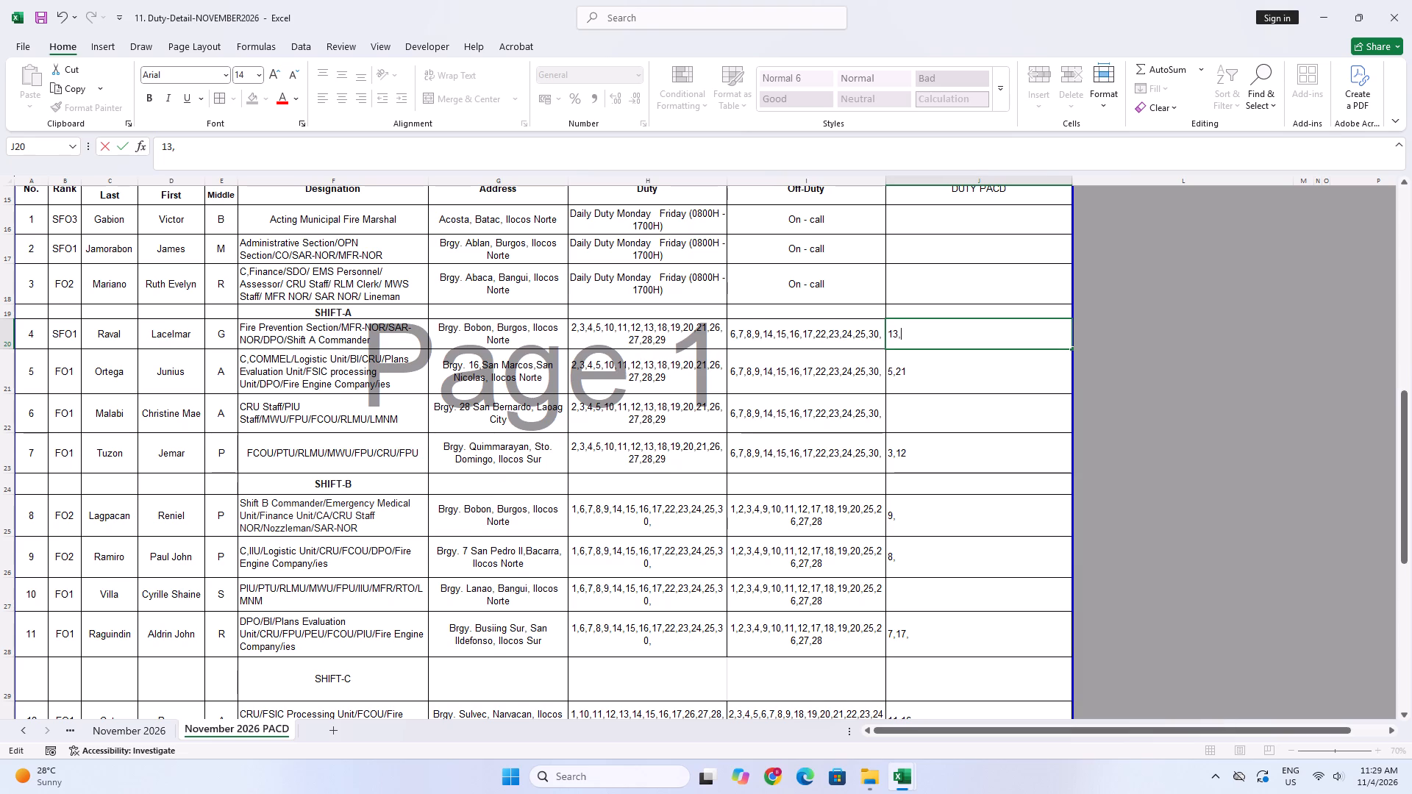
Replace the second DUTY PACD date of No. 5 in Shift-A with 18, making the entry "5,18".
scroll(1020, 403, down, 4)
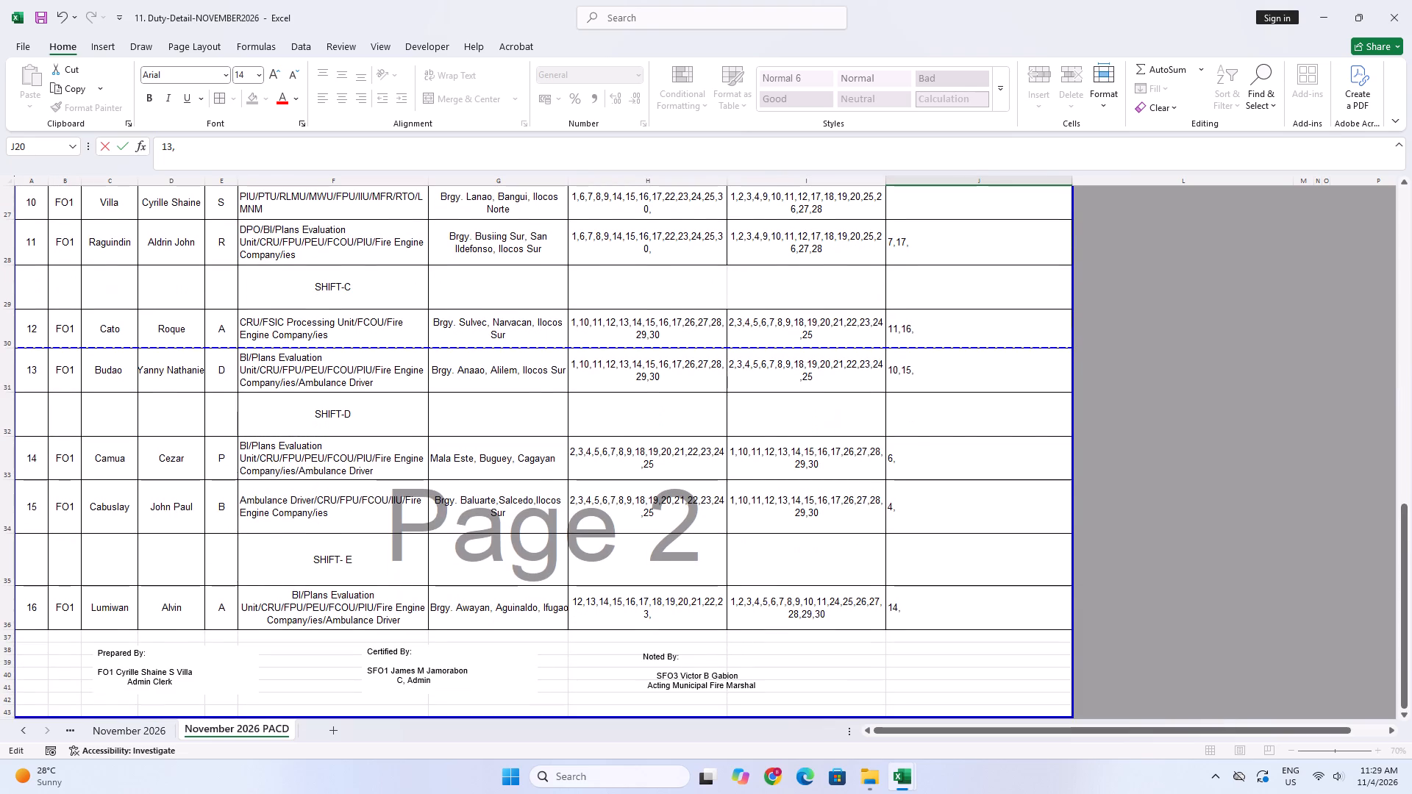
scroll(1020, 407, up, 1)
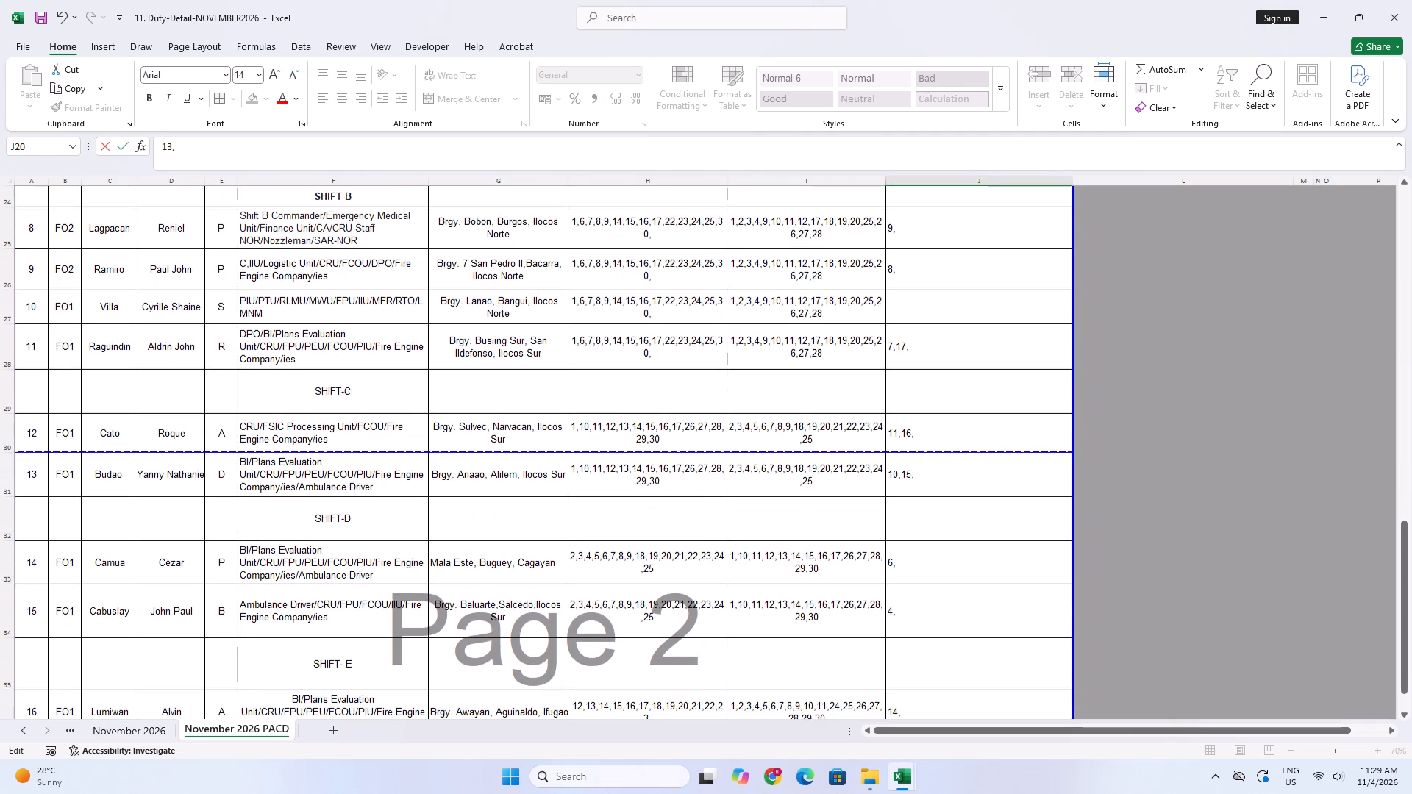
scroll(1021, 409, up, 1)
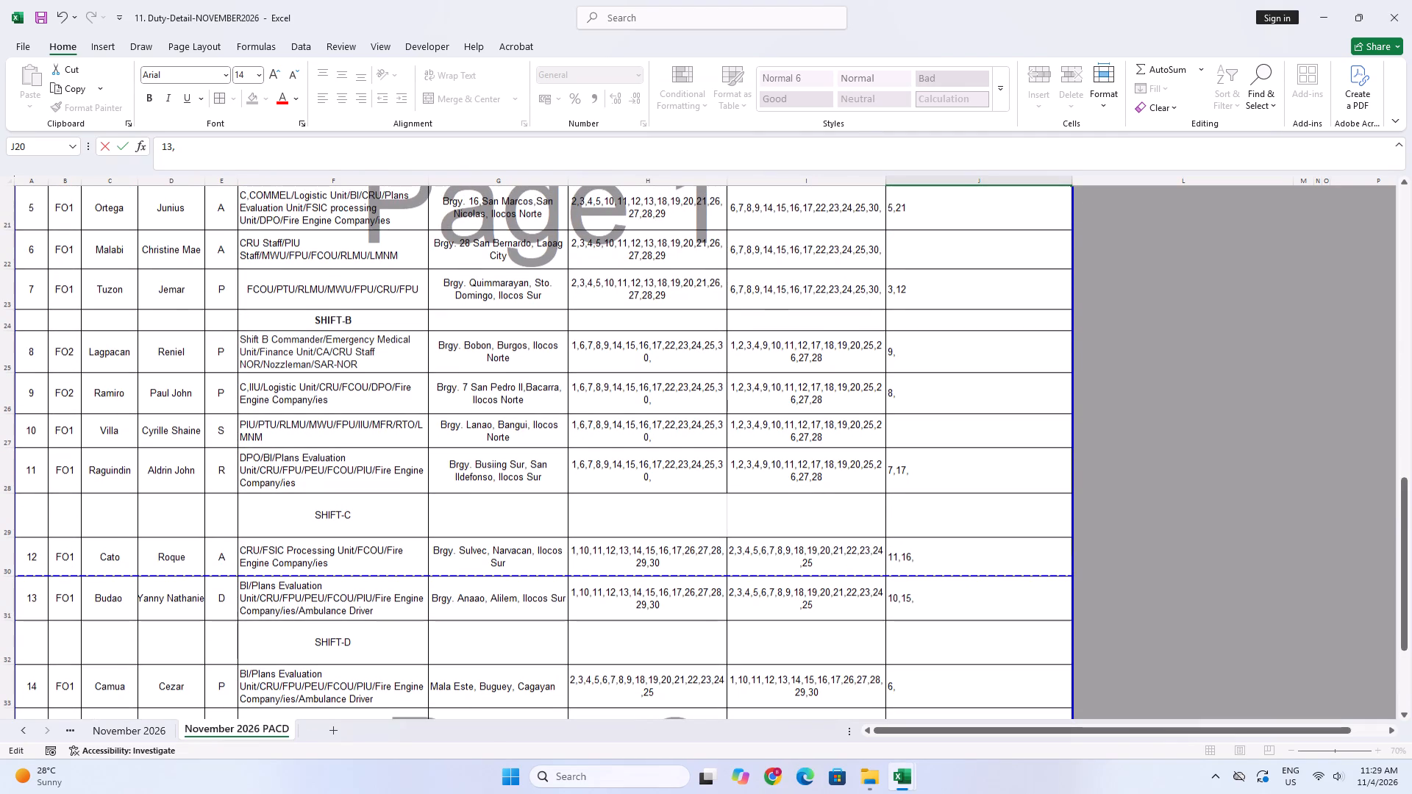
scroll(1024, 412, up, 1)
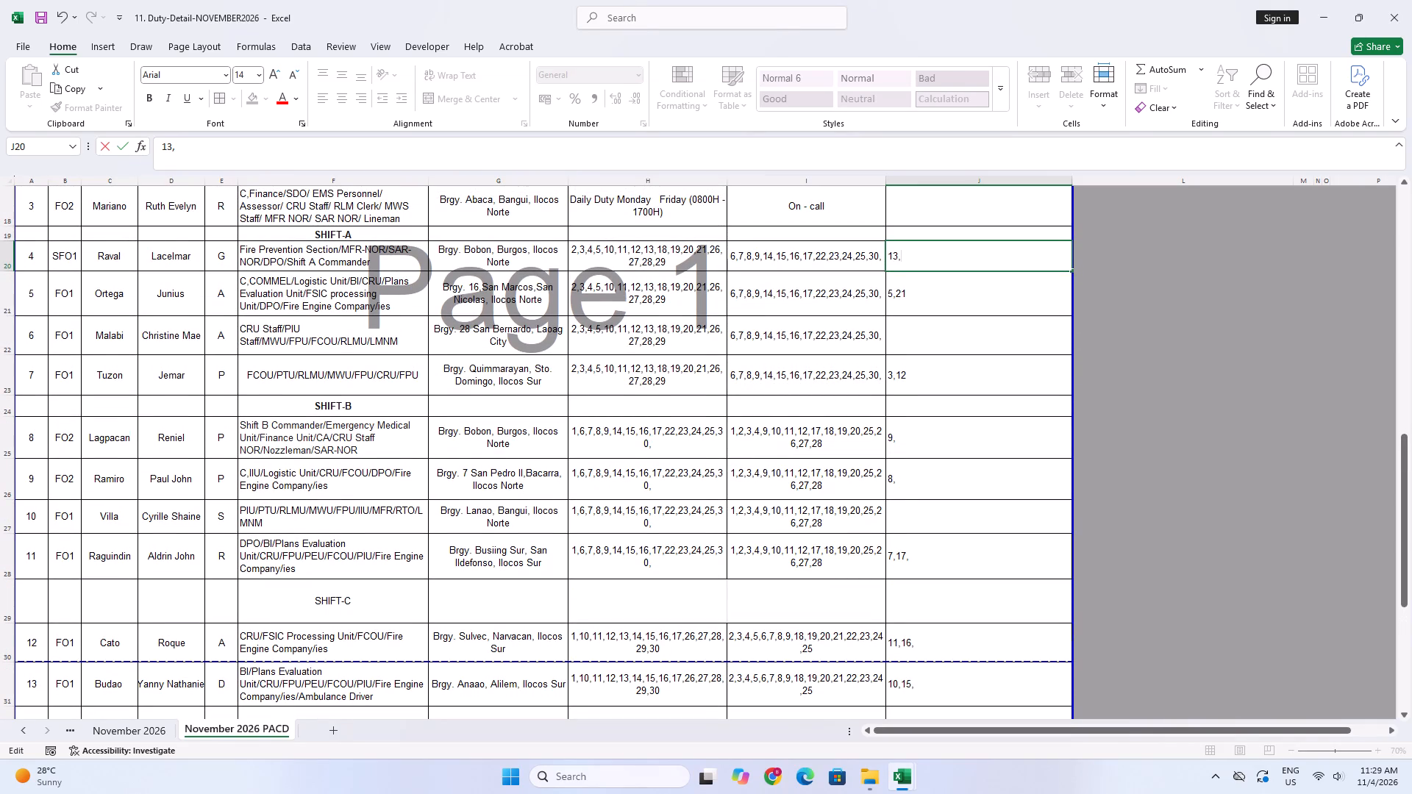
double_click(951, 296)
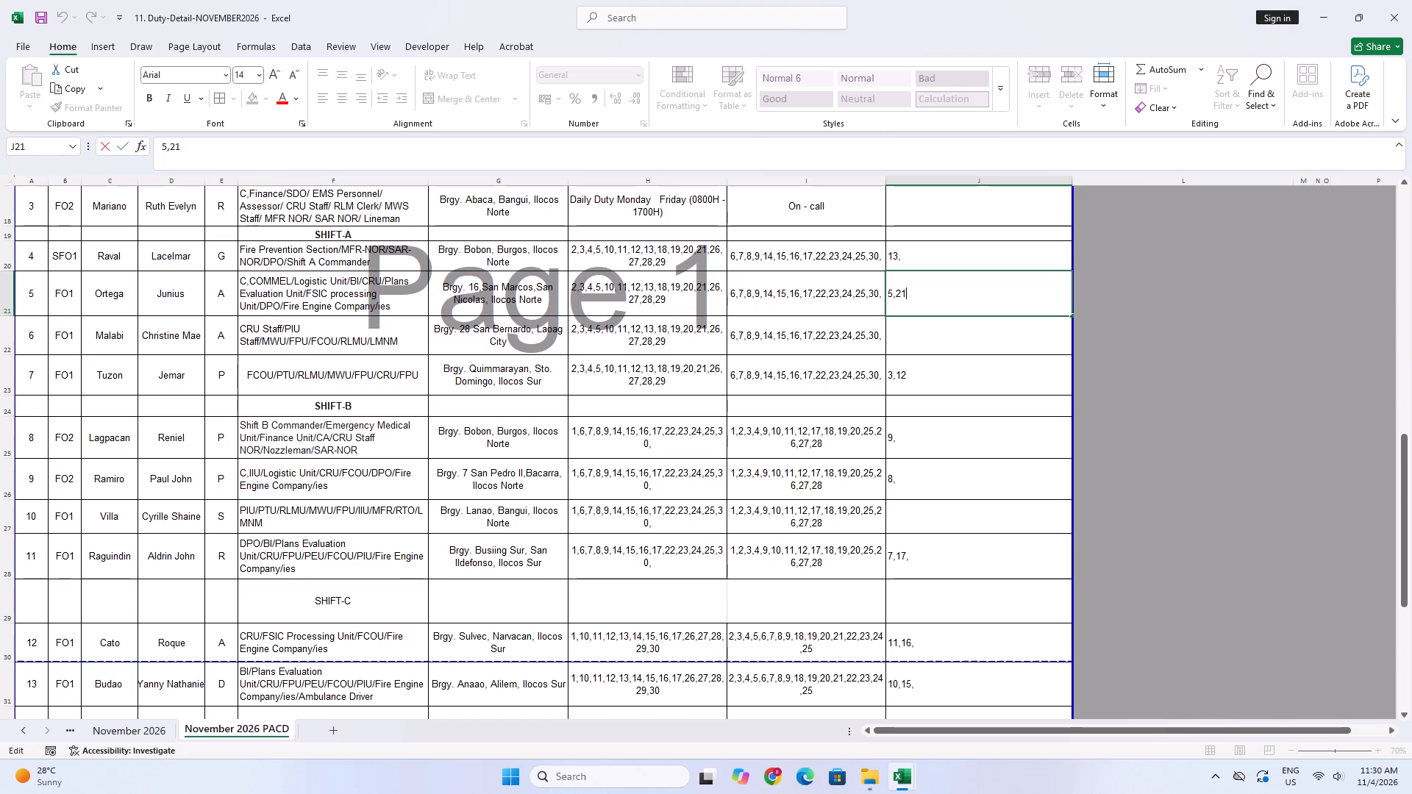
key(BackSpace)
key(BackSpace)
scroll(946, 301, down, 5)
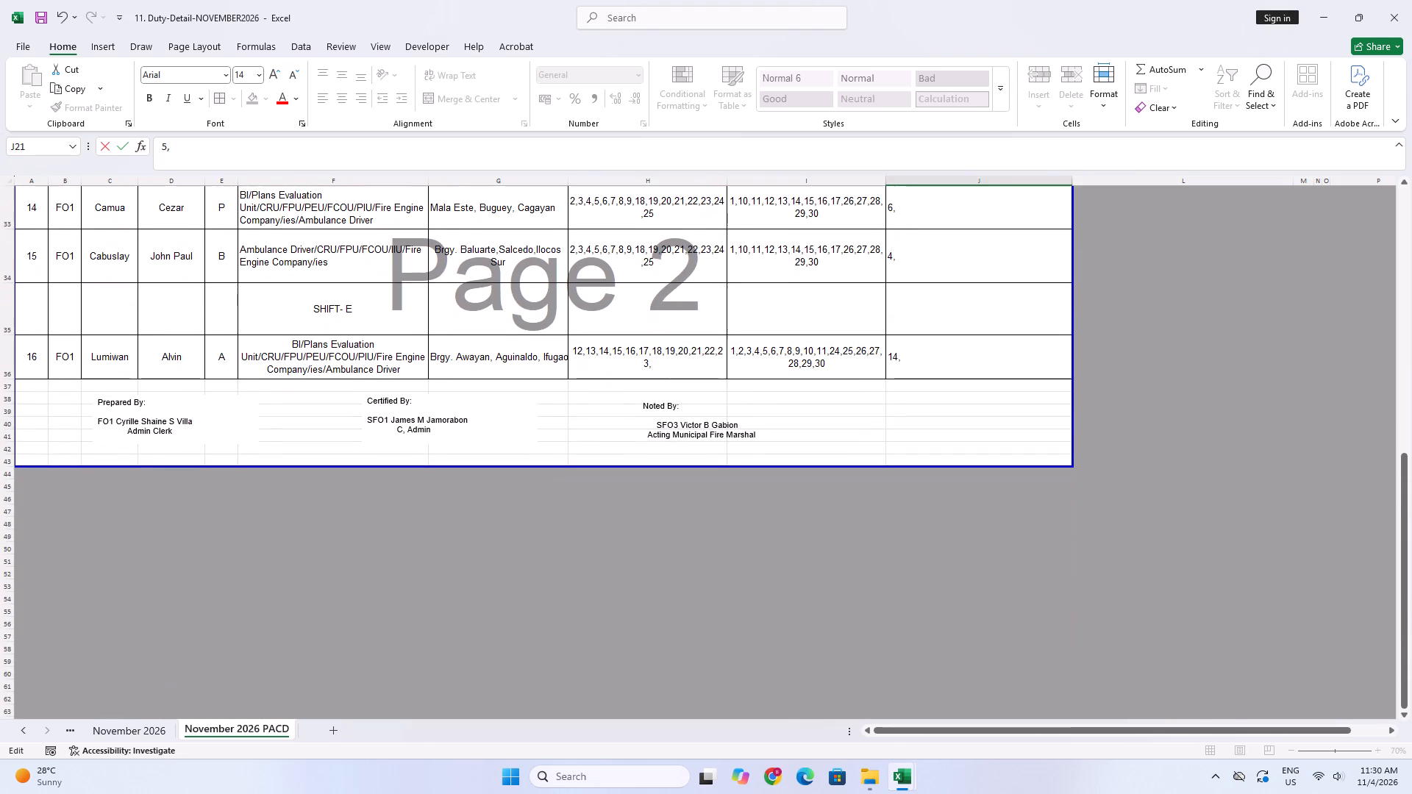
scroll(946, 301, up, 5)
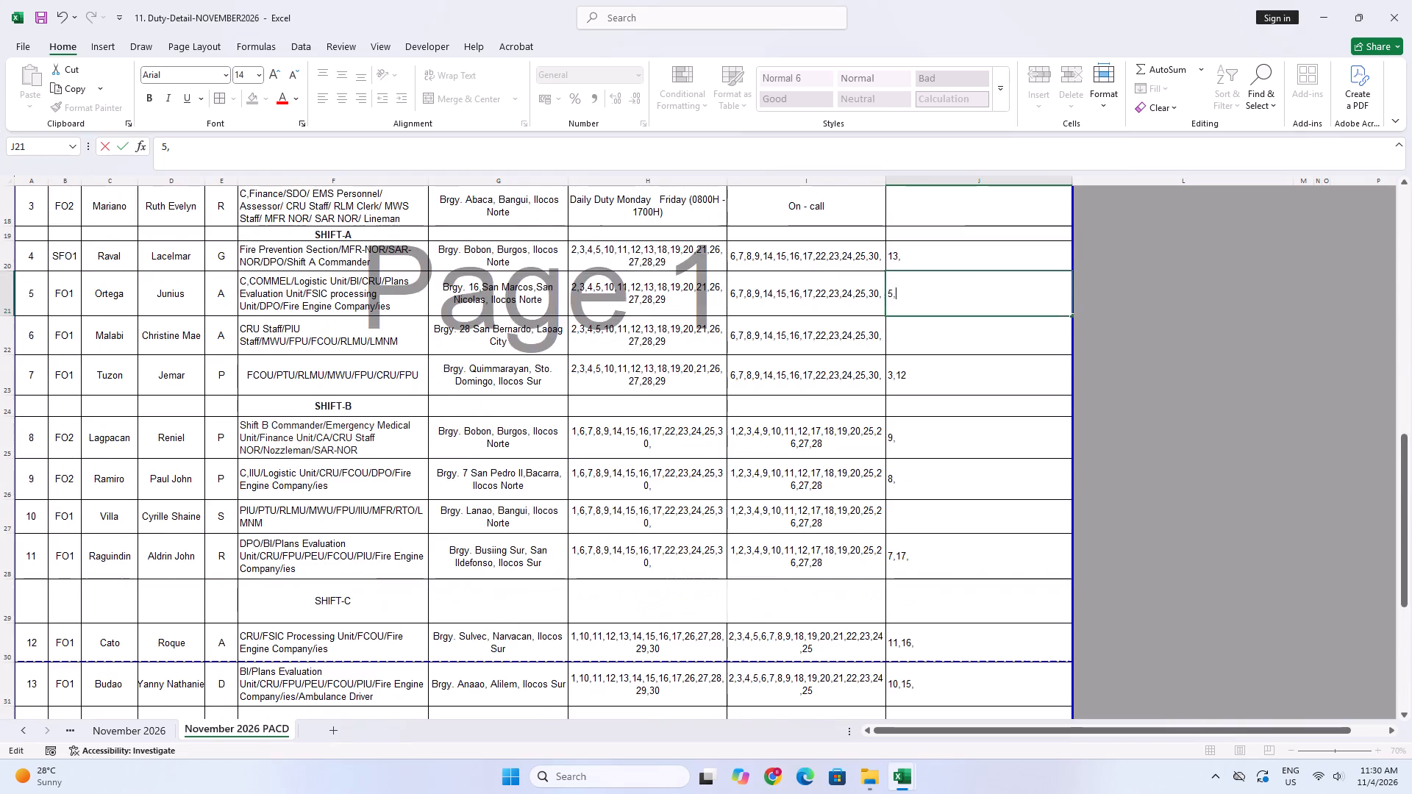
scroll(946, 301, up, 6)
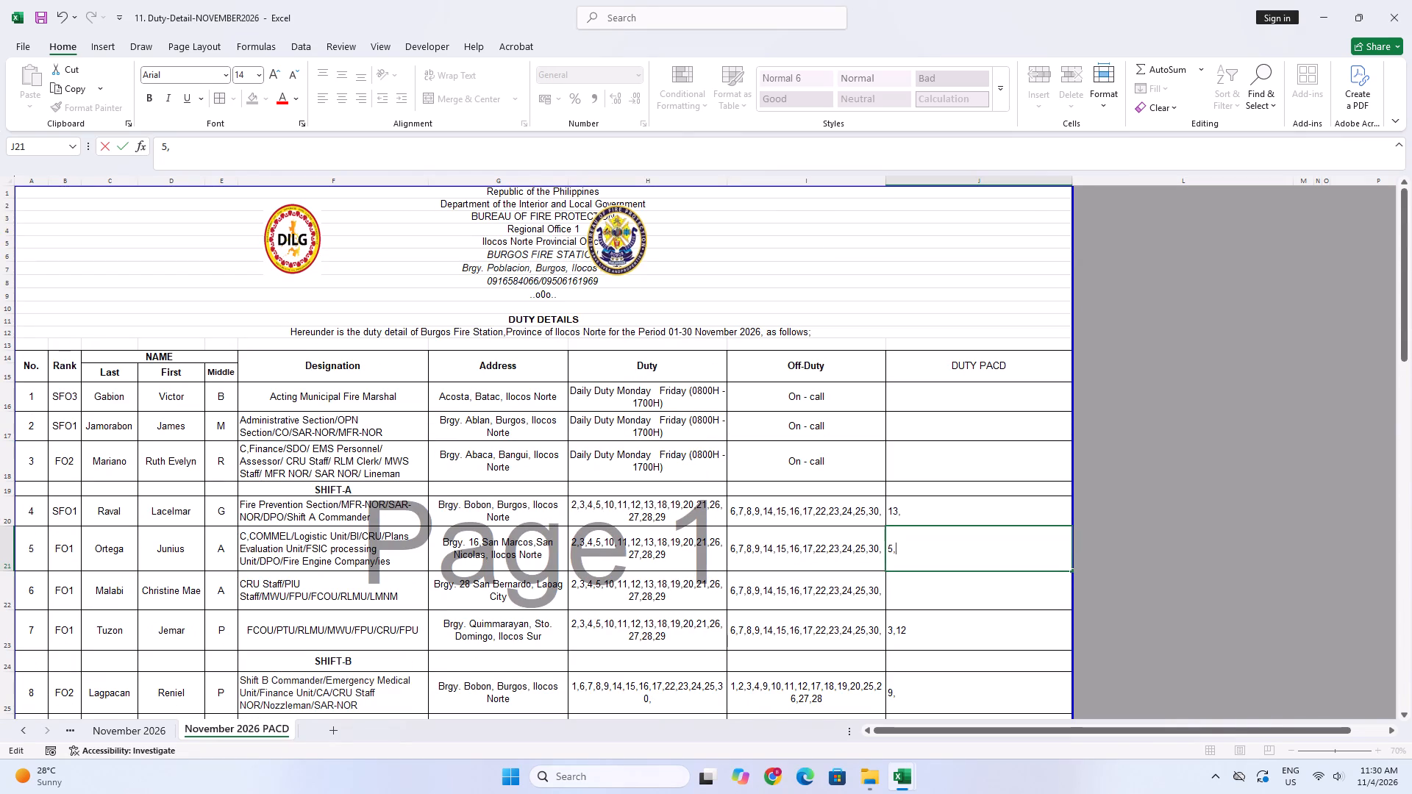
key(1)
key(8)
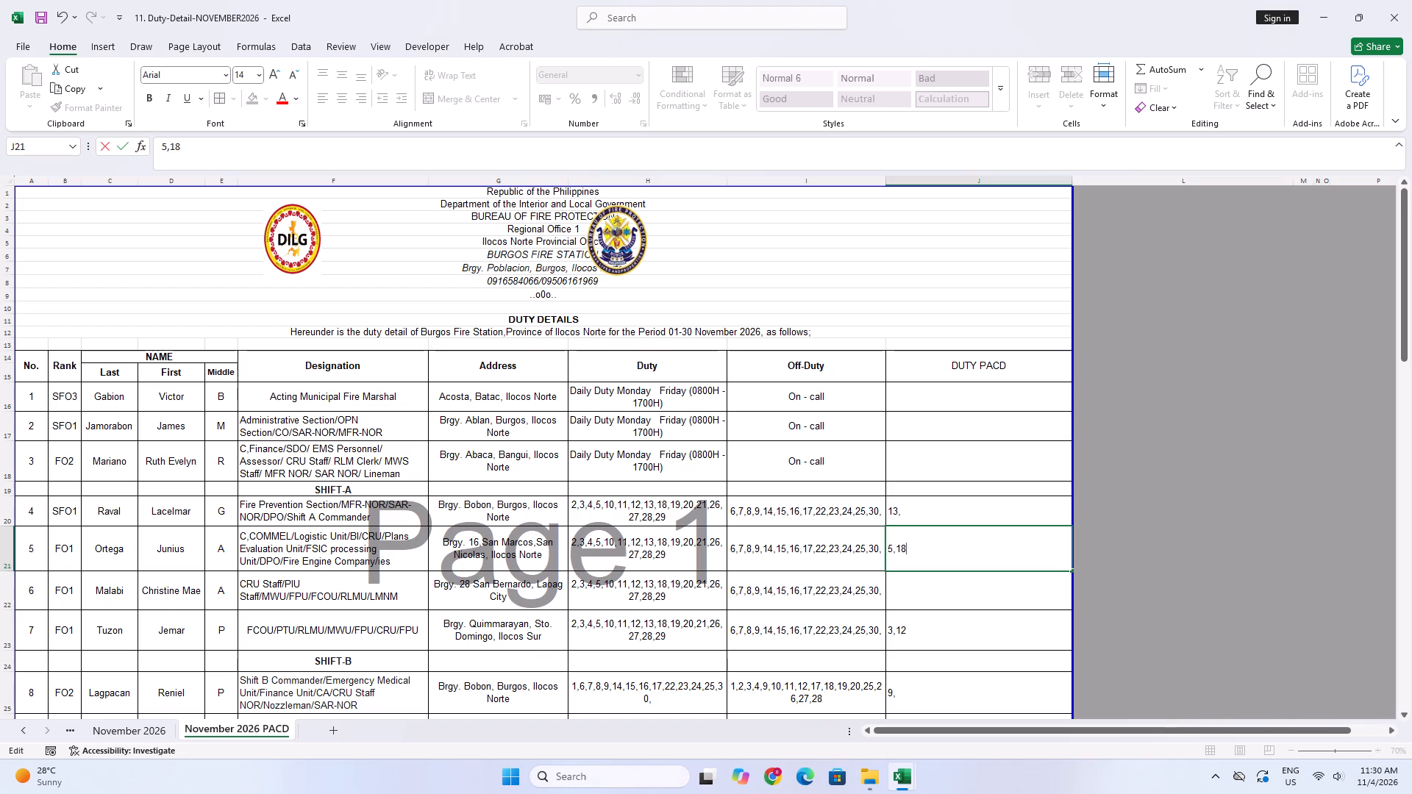
Add a second DUTY PACD date in Shift-D, making "4,19" for No. 15 and "6,20" for No. 14.
scroll(988, 585, down, 3)
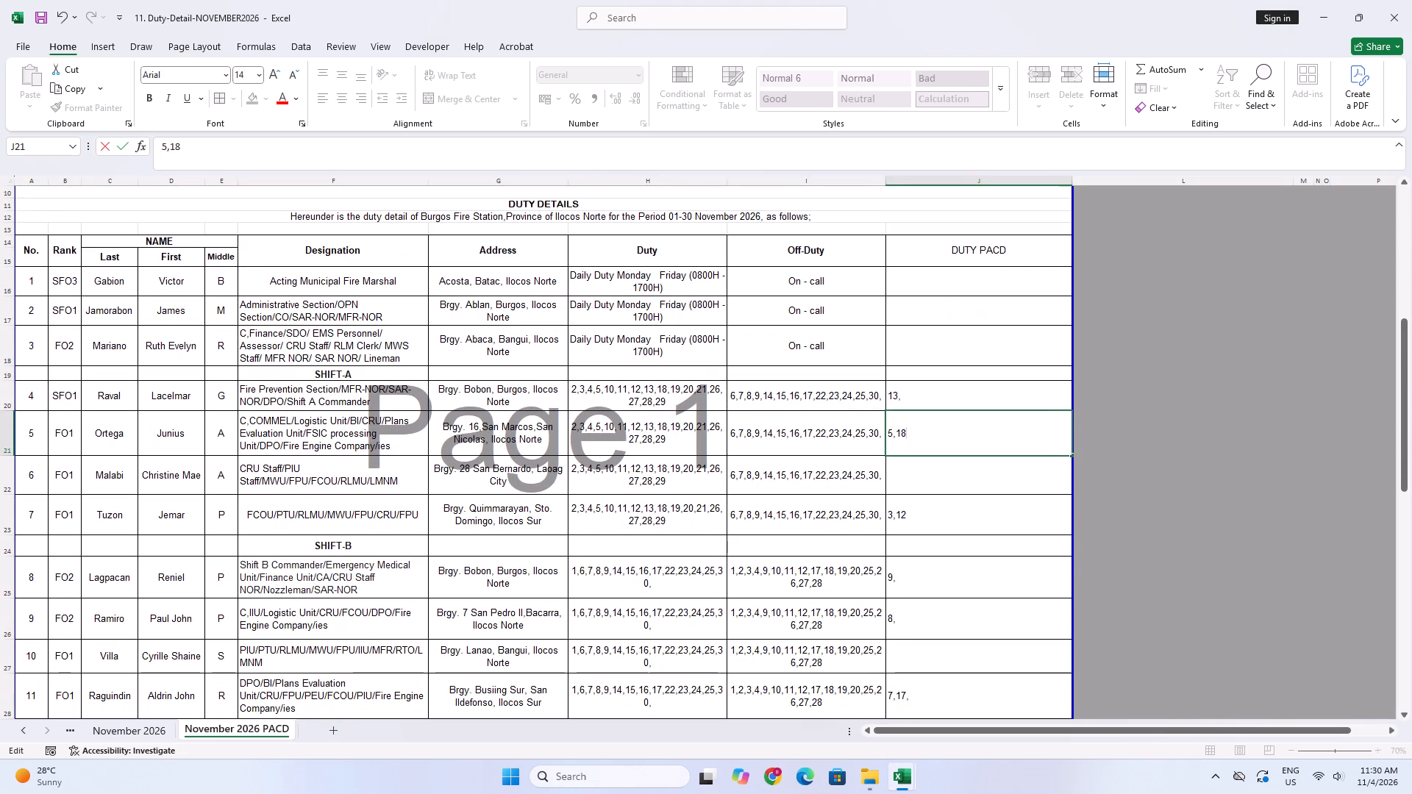
scroll(989, 592, down, 2)
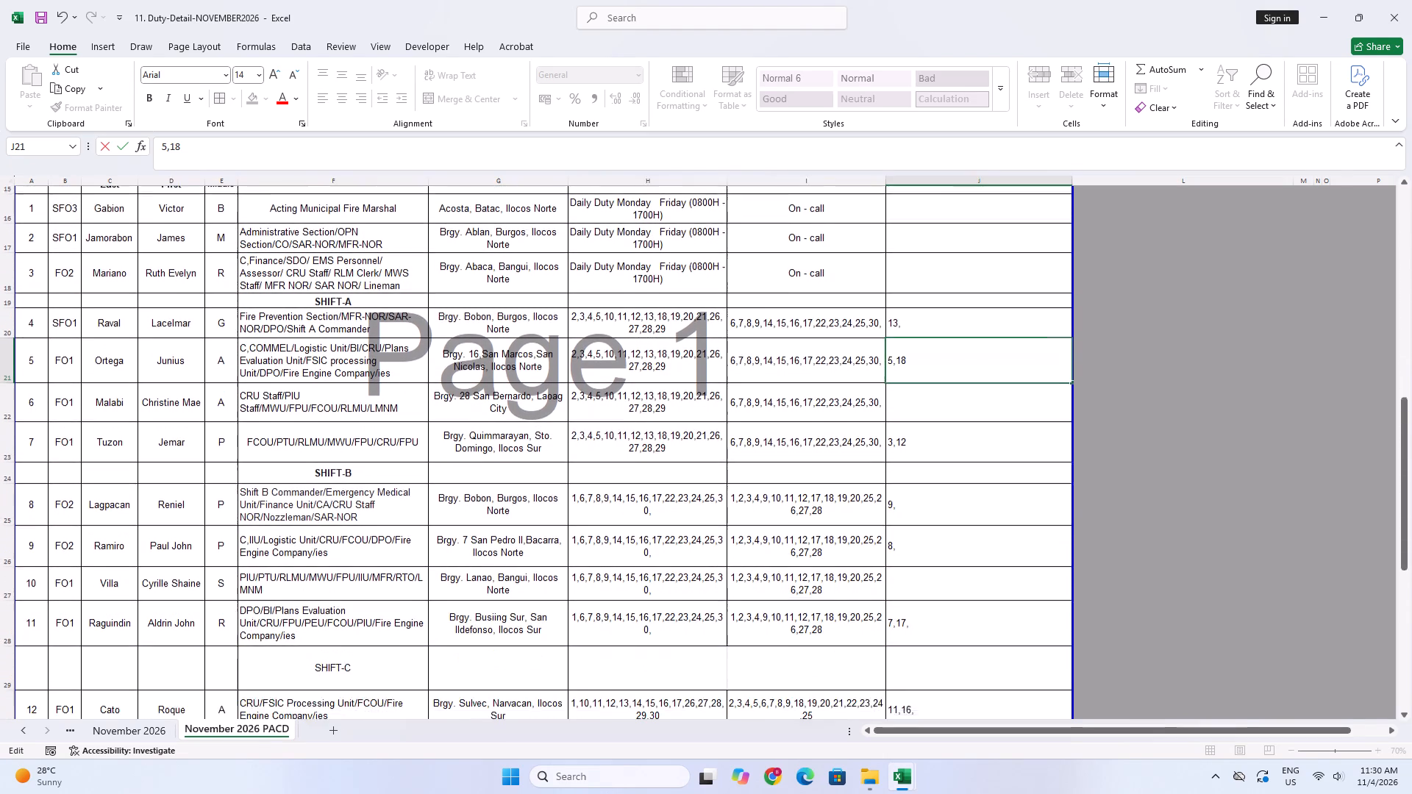
scroll(990, 595, down, 4)
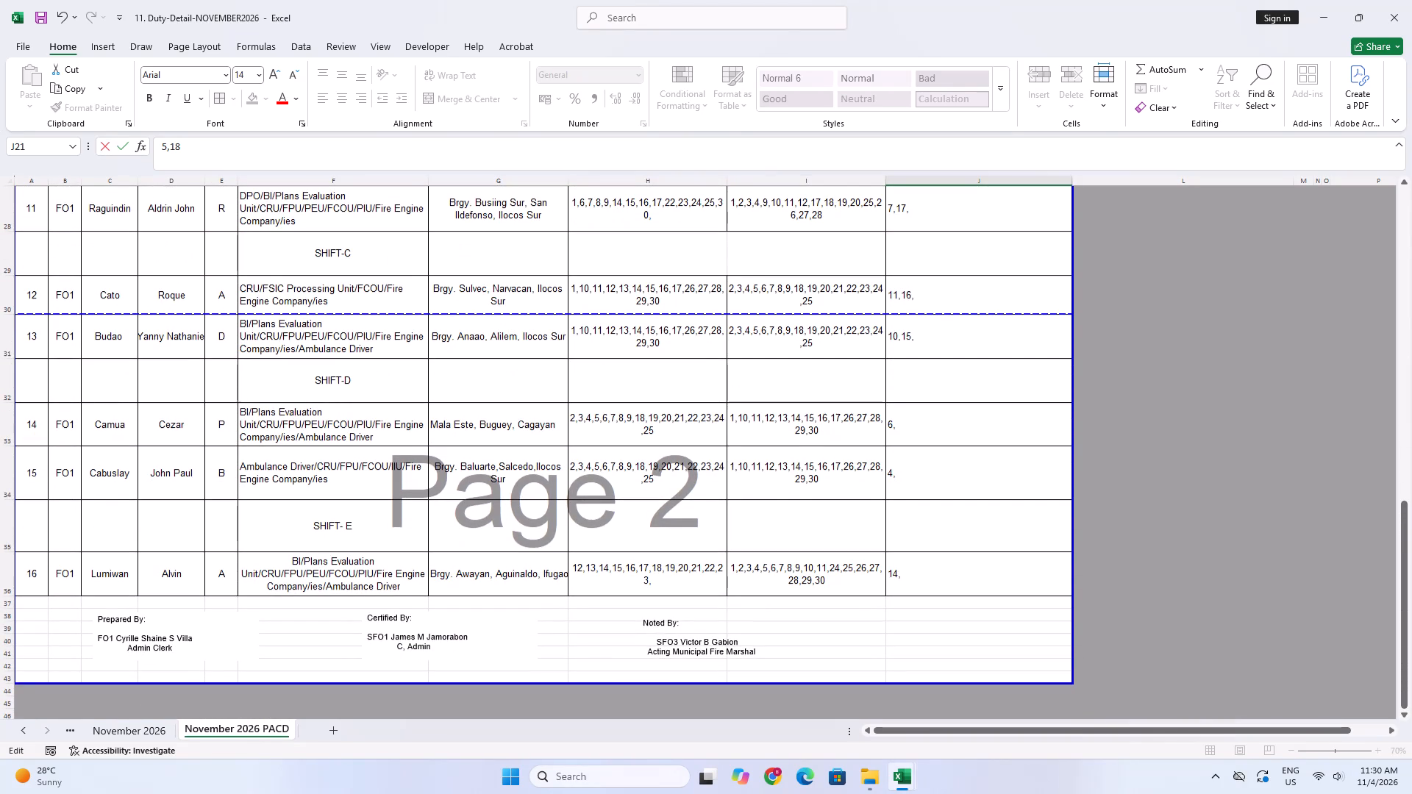
scroll(942, 582, up, 3)
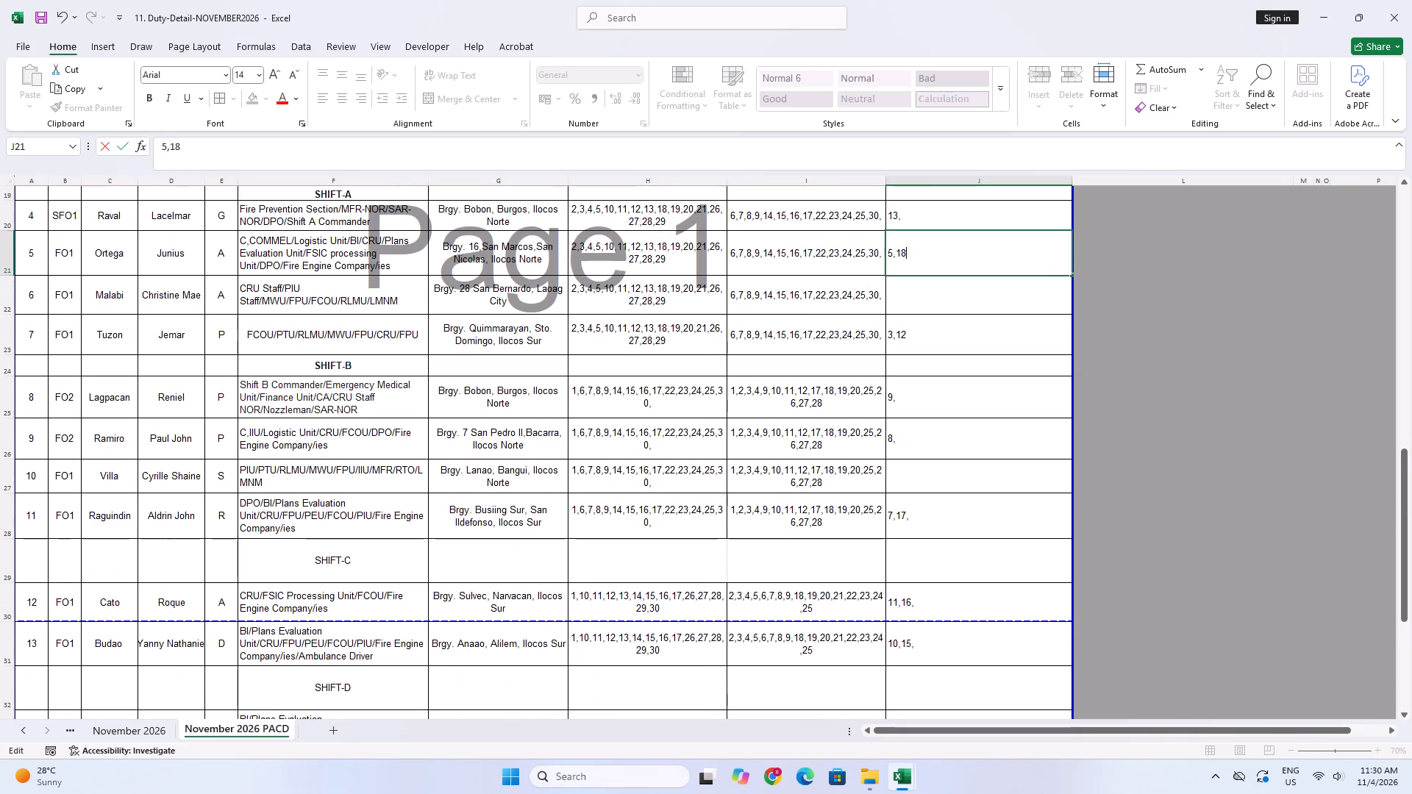
scroll(942, 582, down, 2)
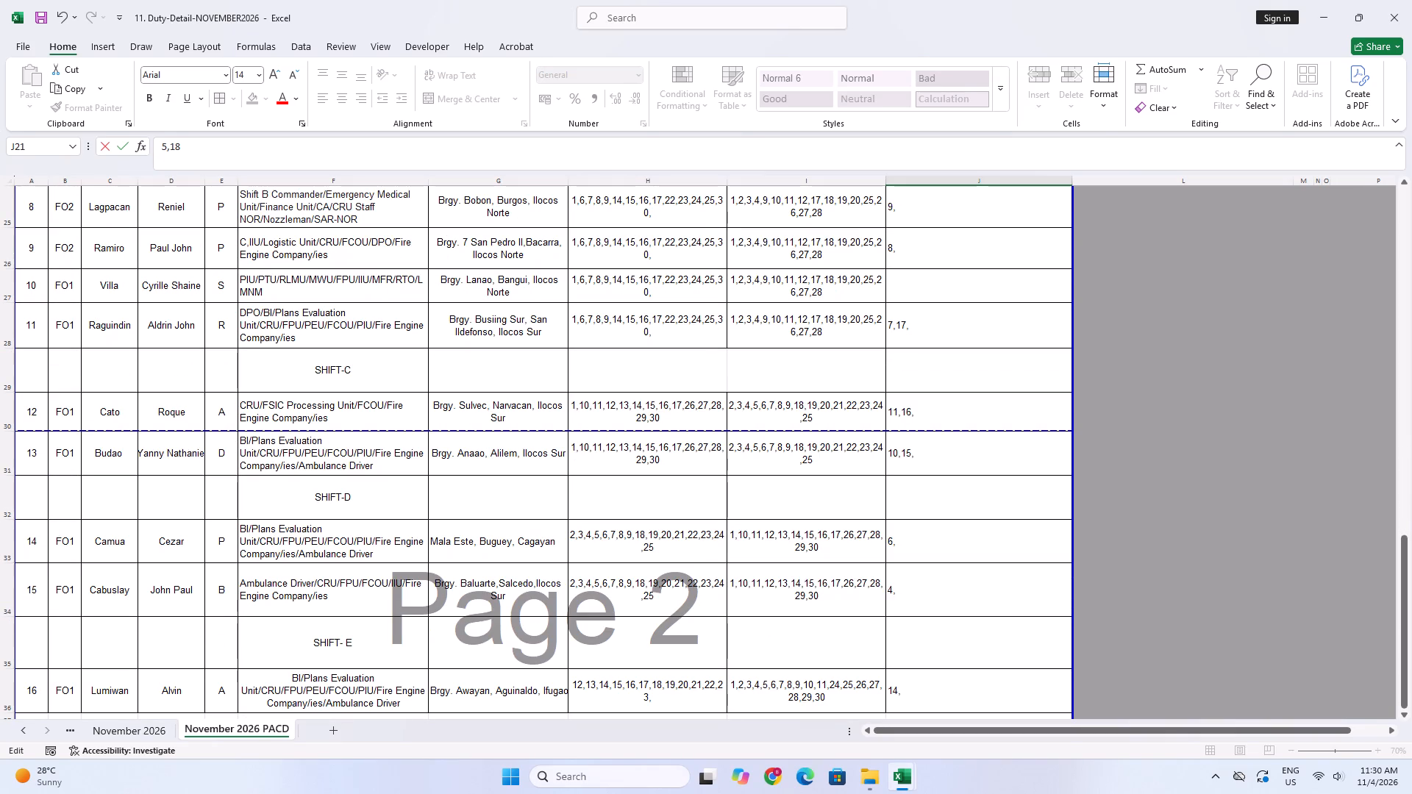
double_click(923, 597)
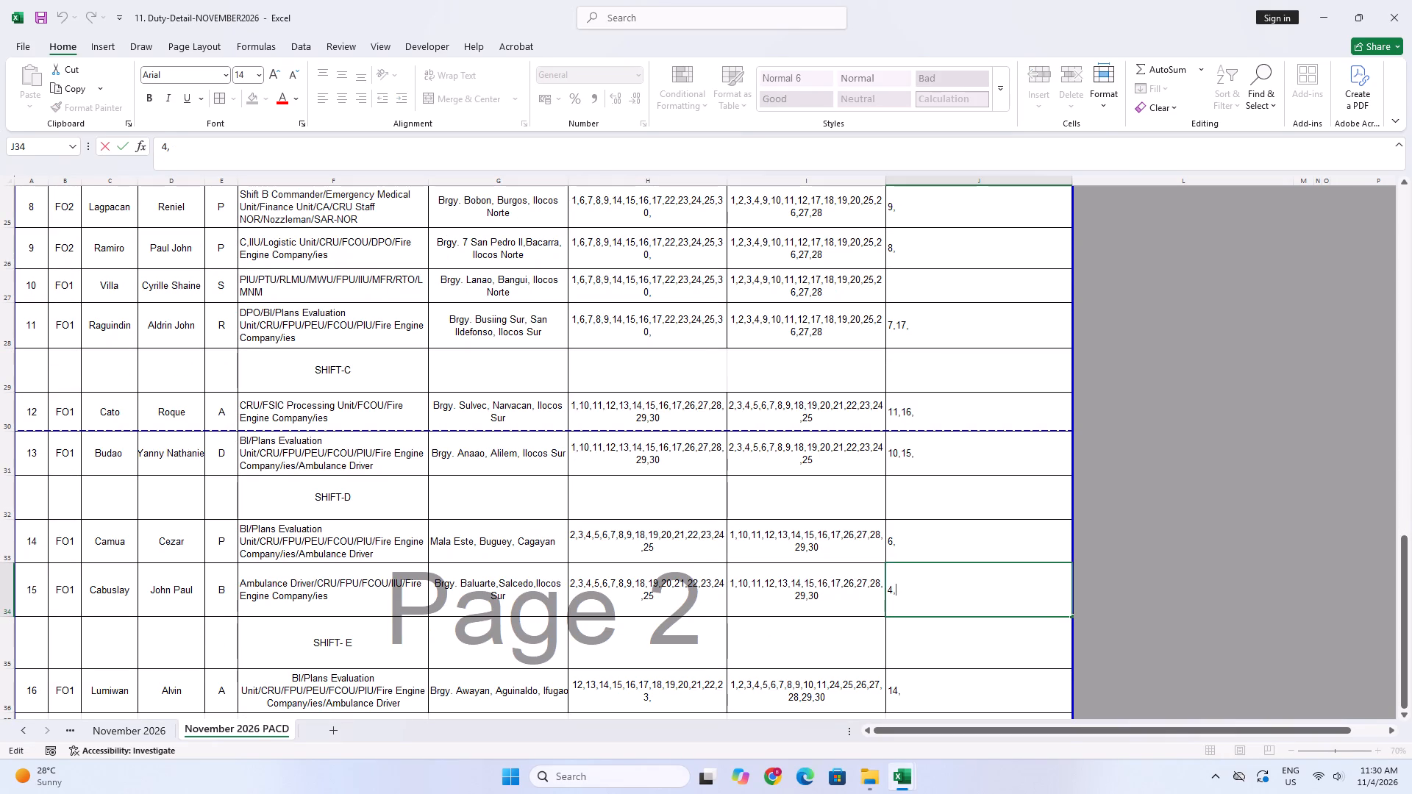
text(19)
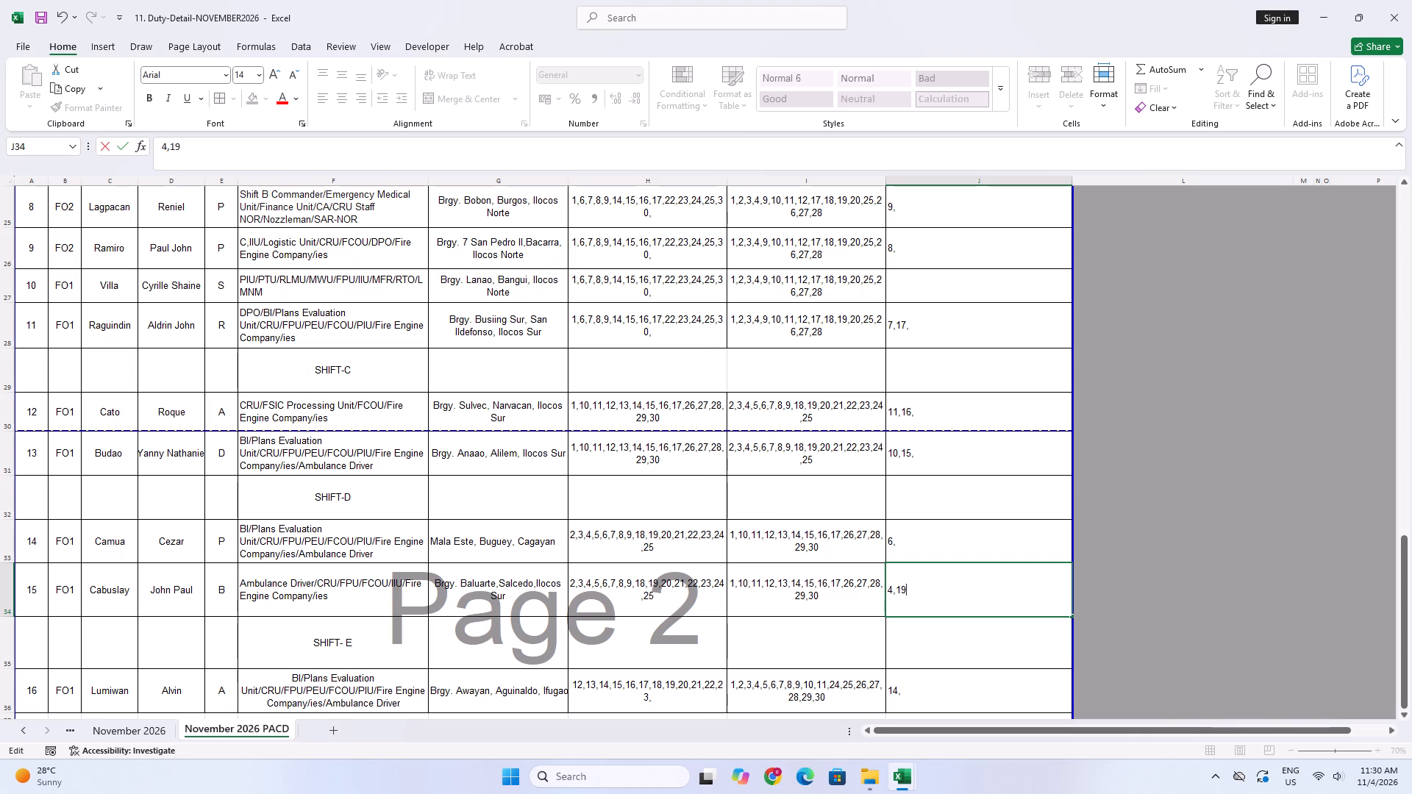
double_click(919, 553)
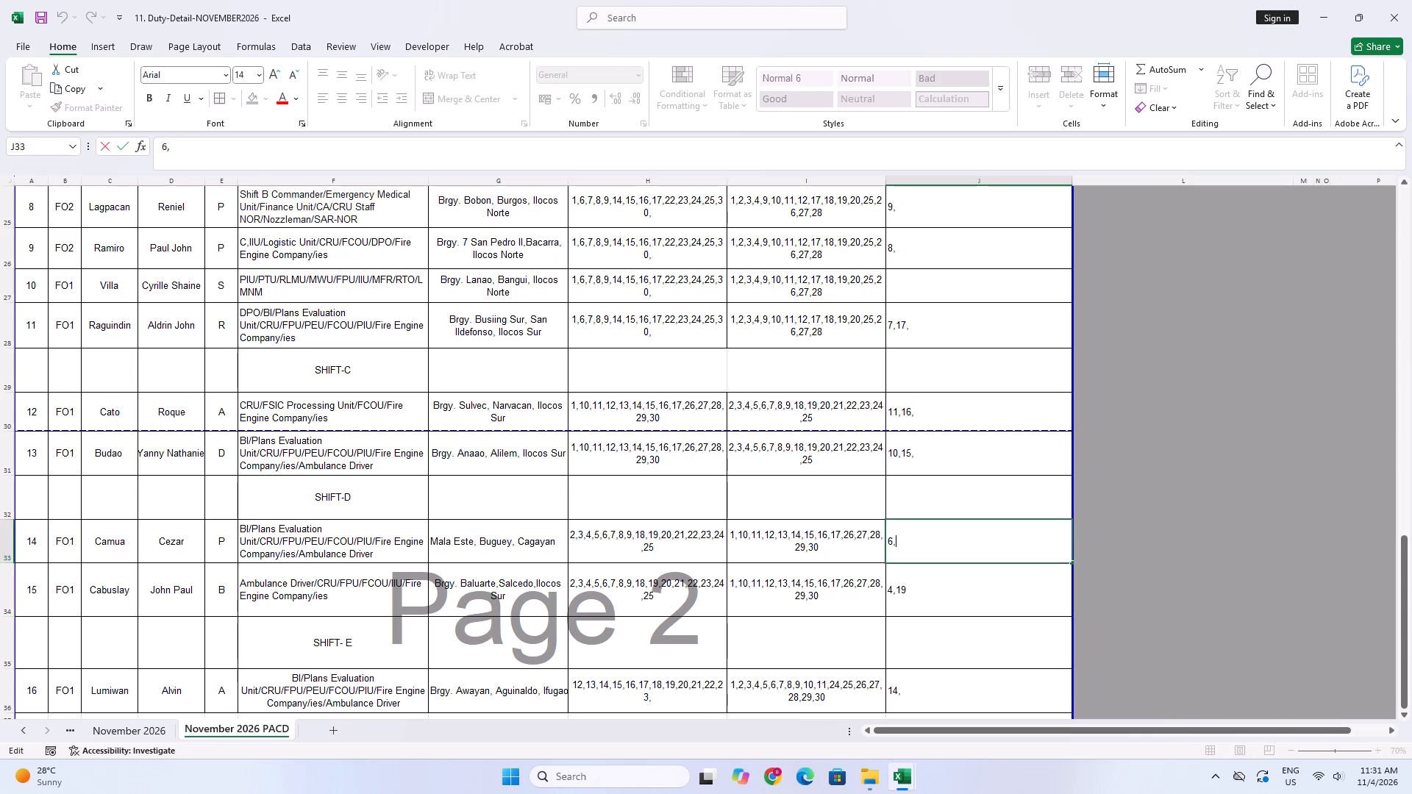
text(20)
Add 21 to the DUTY PACD dates of No. 16 in Shift-E, making the entry "14,21".
scroll(916, 559, down, 1)
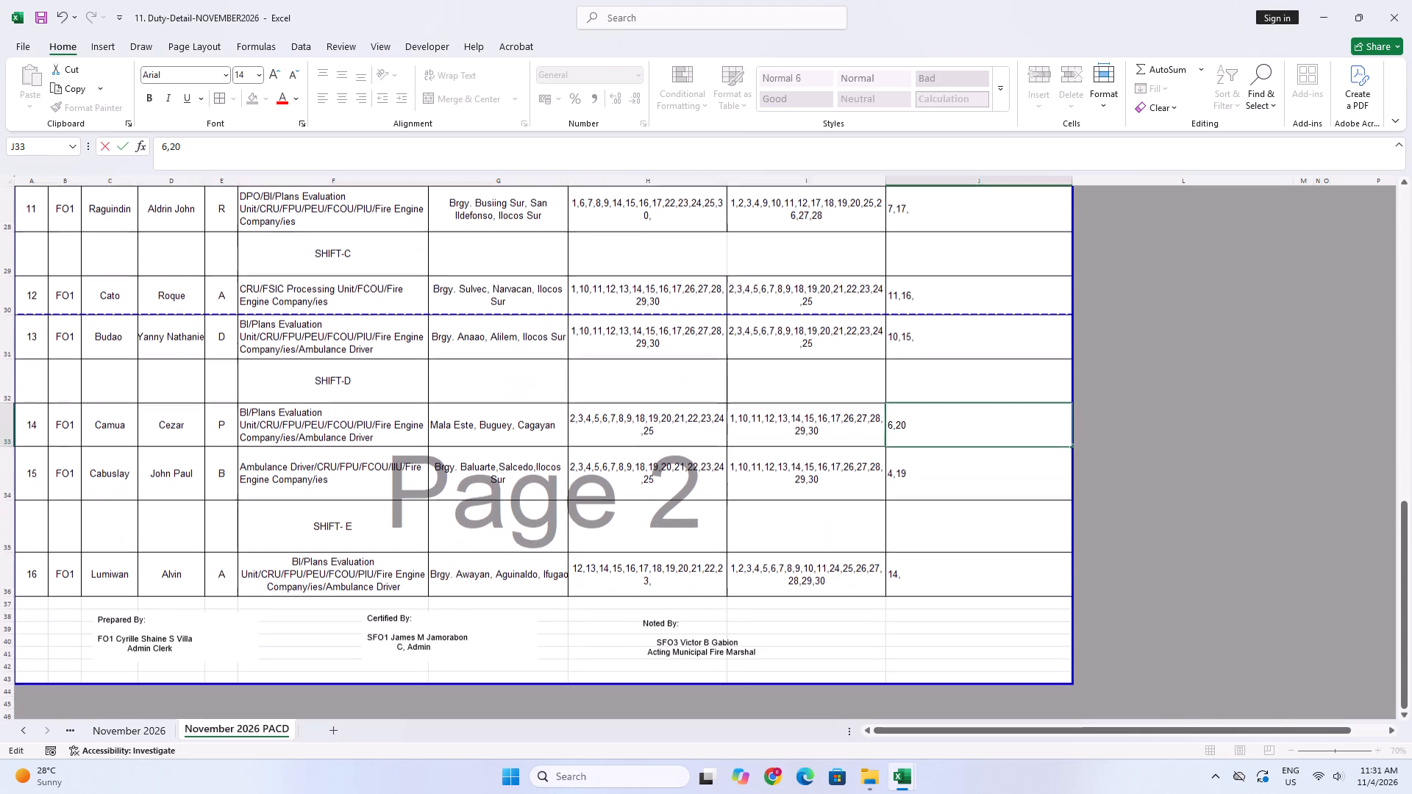
double_click(925, 579)
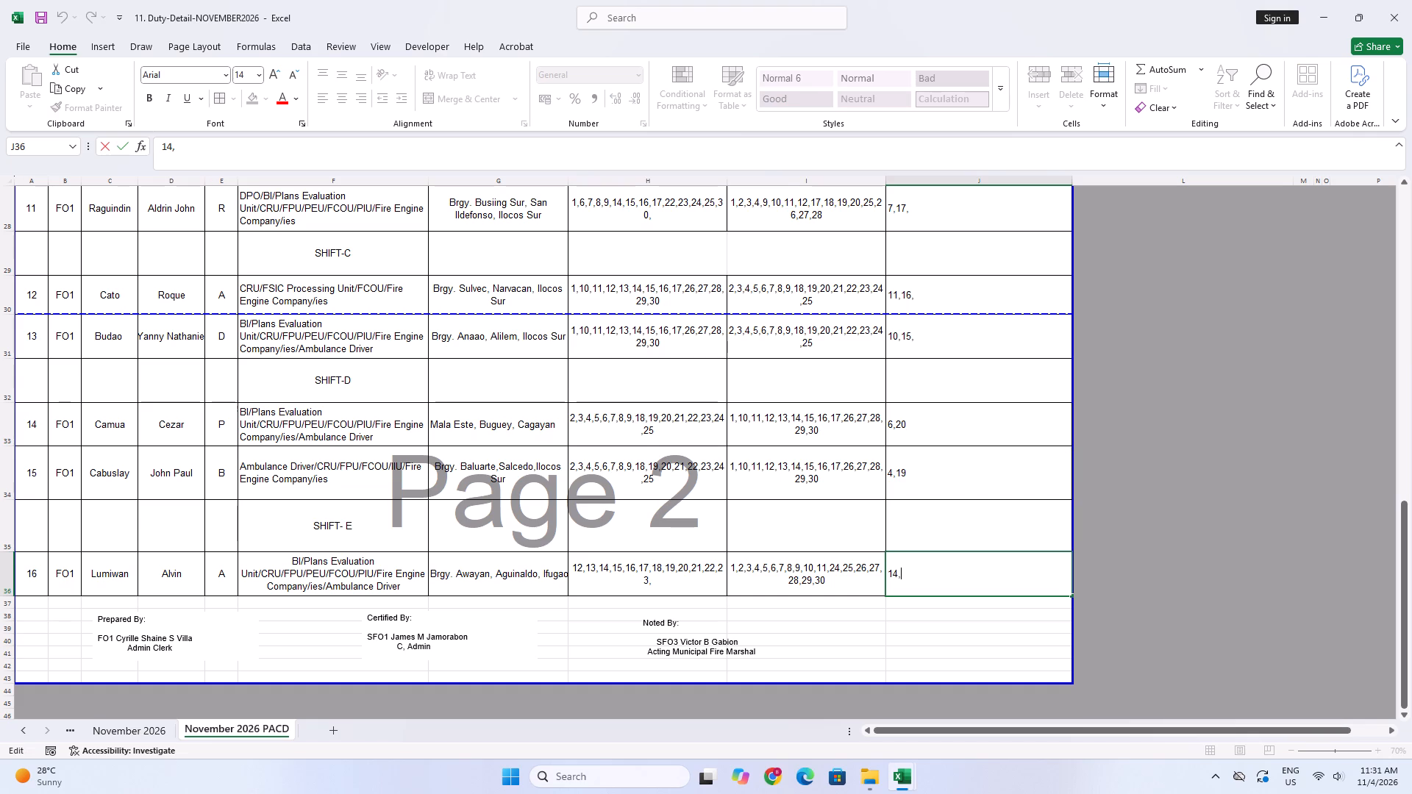
text(21)
Add a second DUTY PACD date in Shift-B, making "8,22" for No. 9 and "9,23" for No. 8.
scroll(924, 580, up, 3)
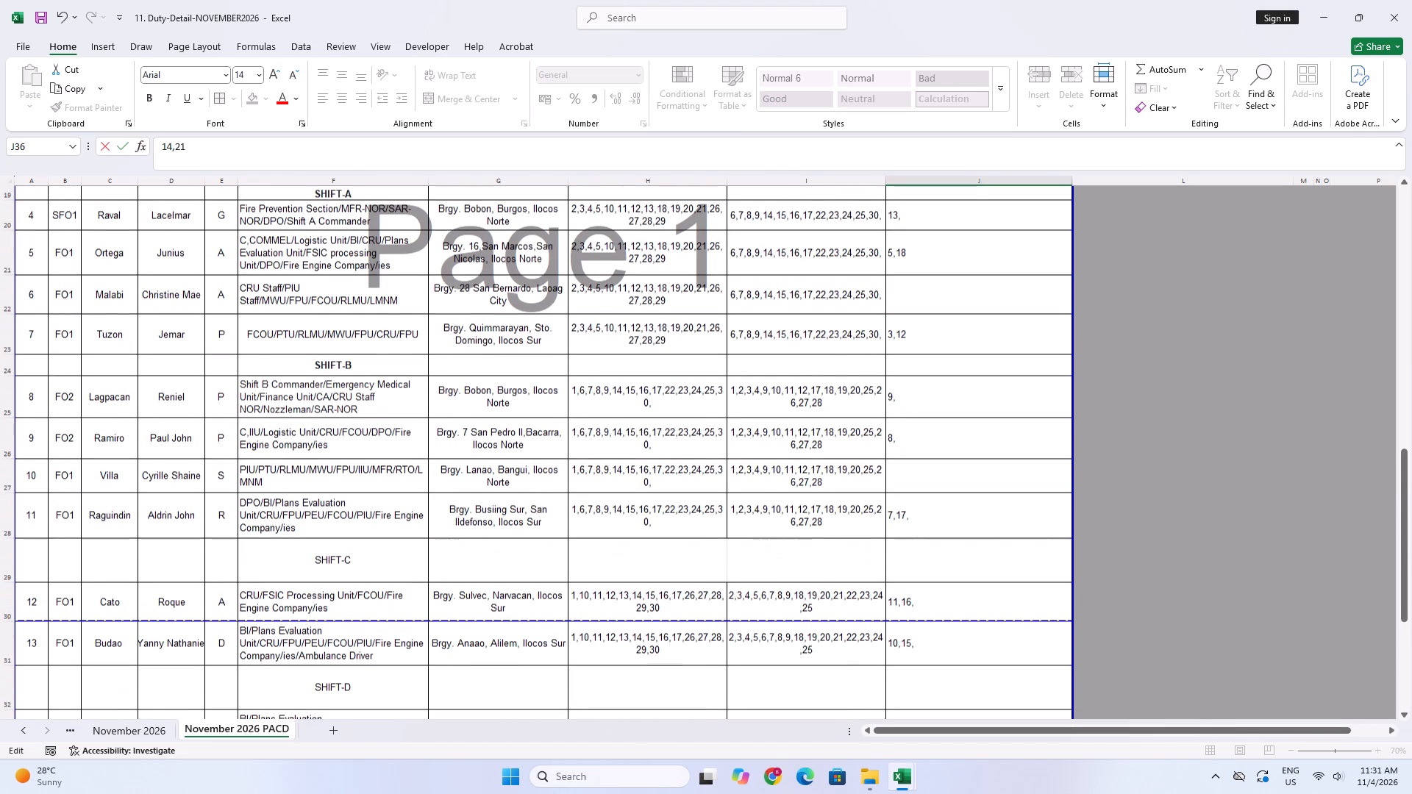
double_click(922, 431)
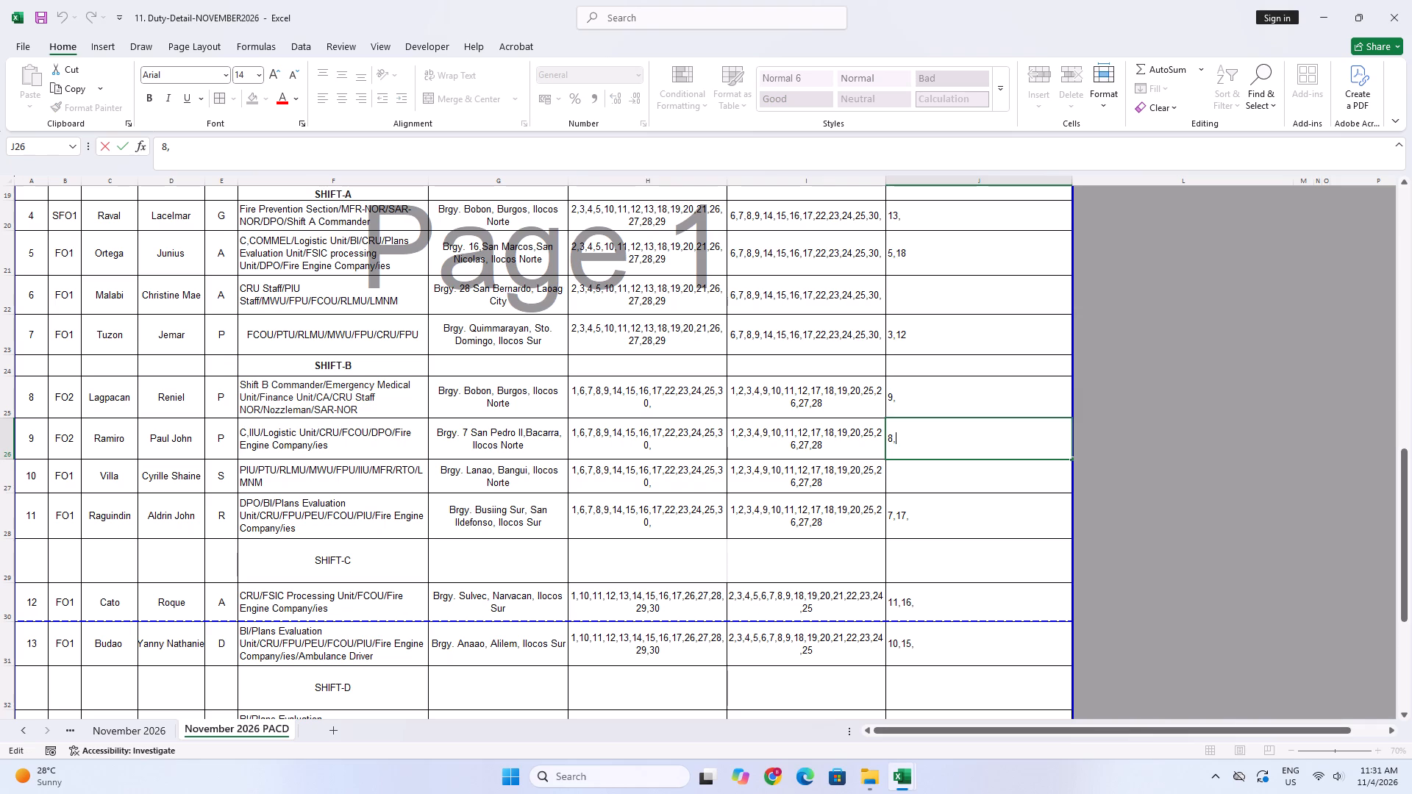
text(22)
double_click(910, 397)
double_click(911, 397)
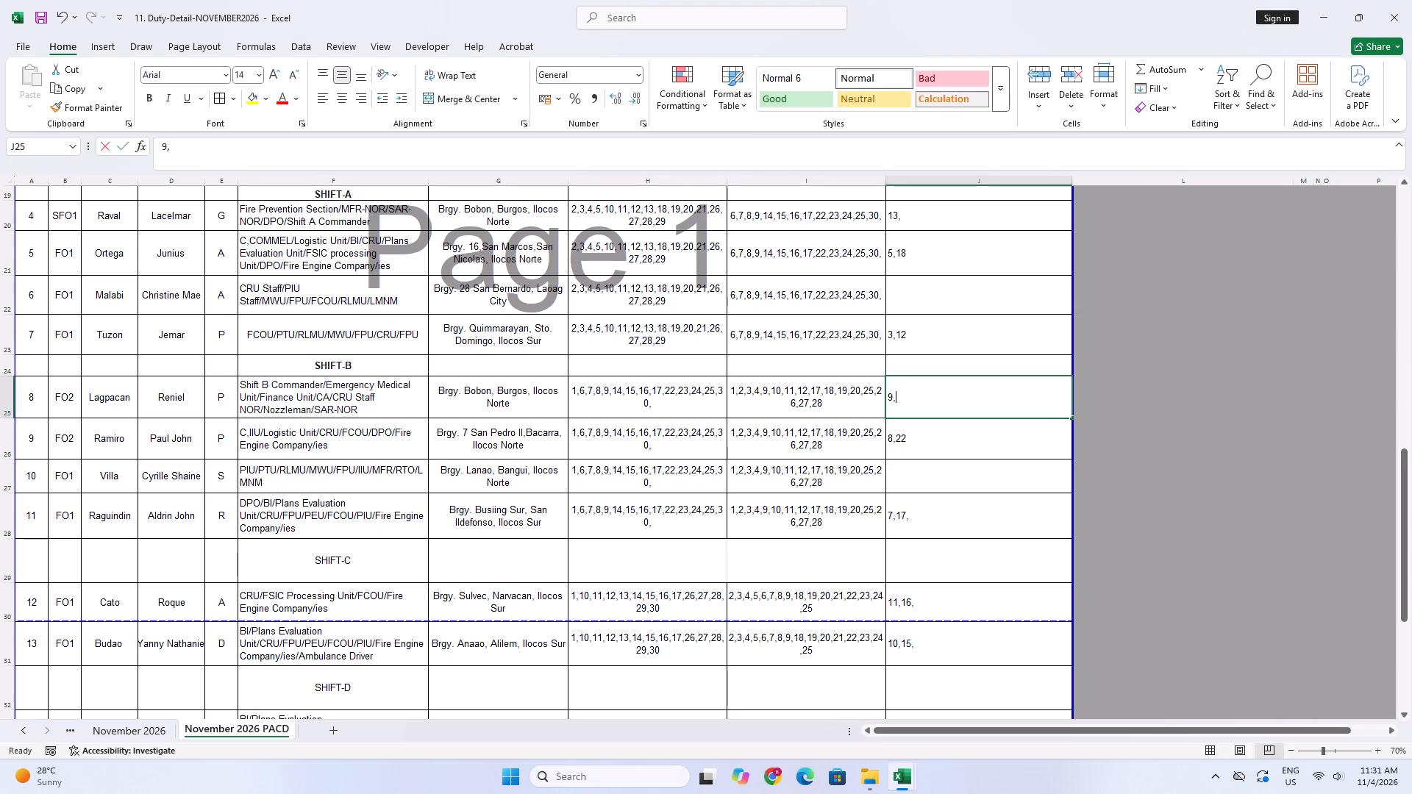
text(23)
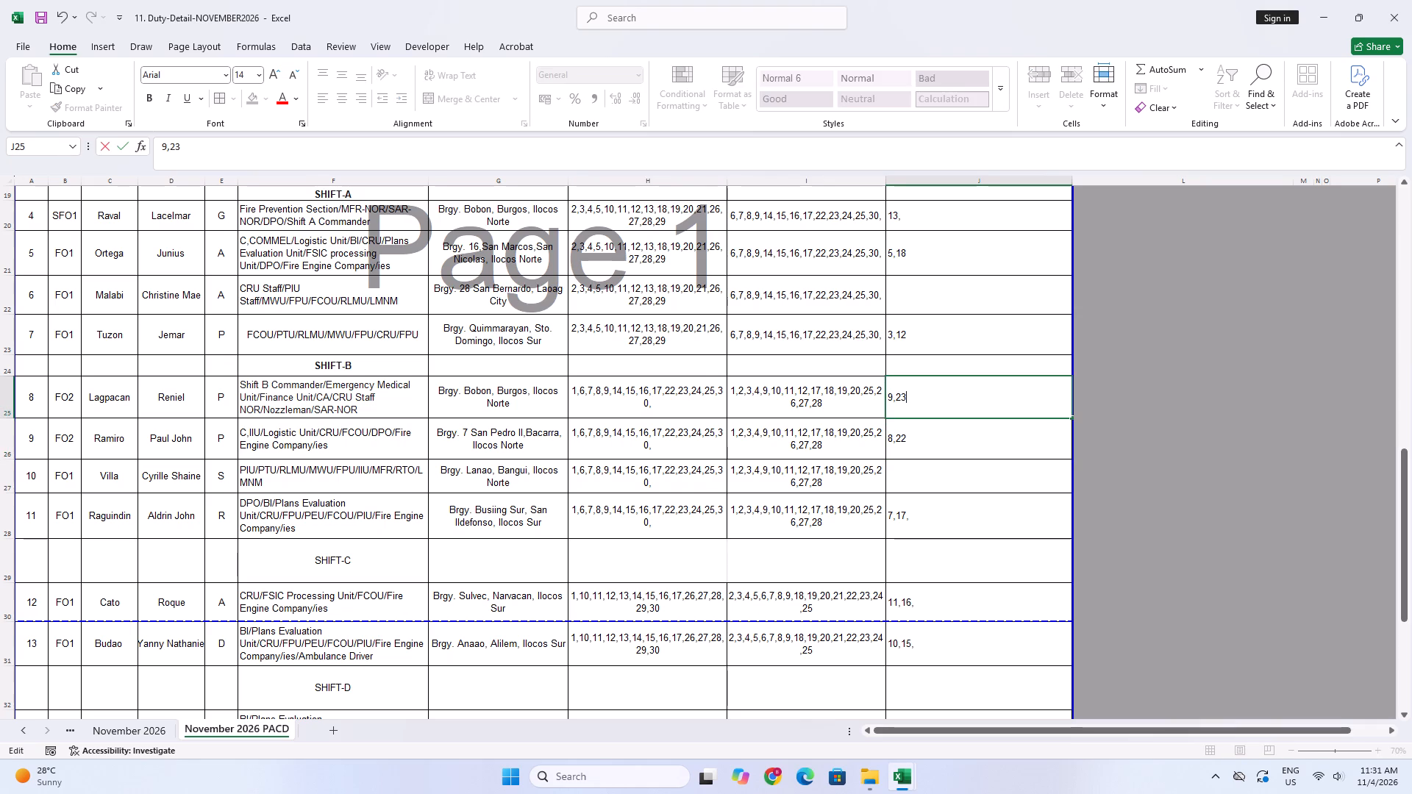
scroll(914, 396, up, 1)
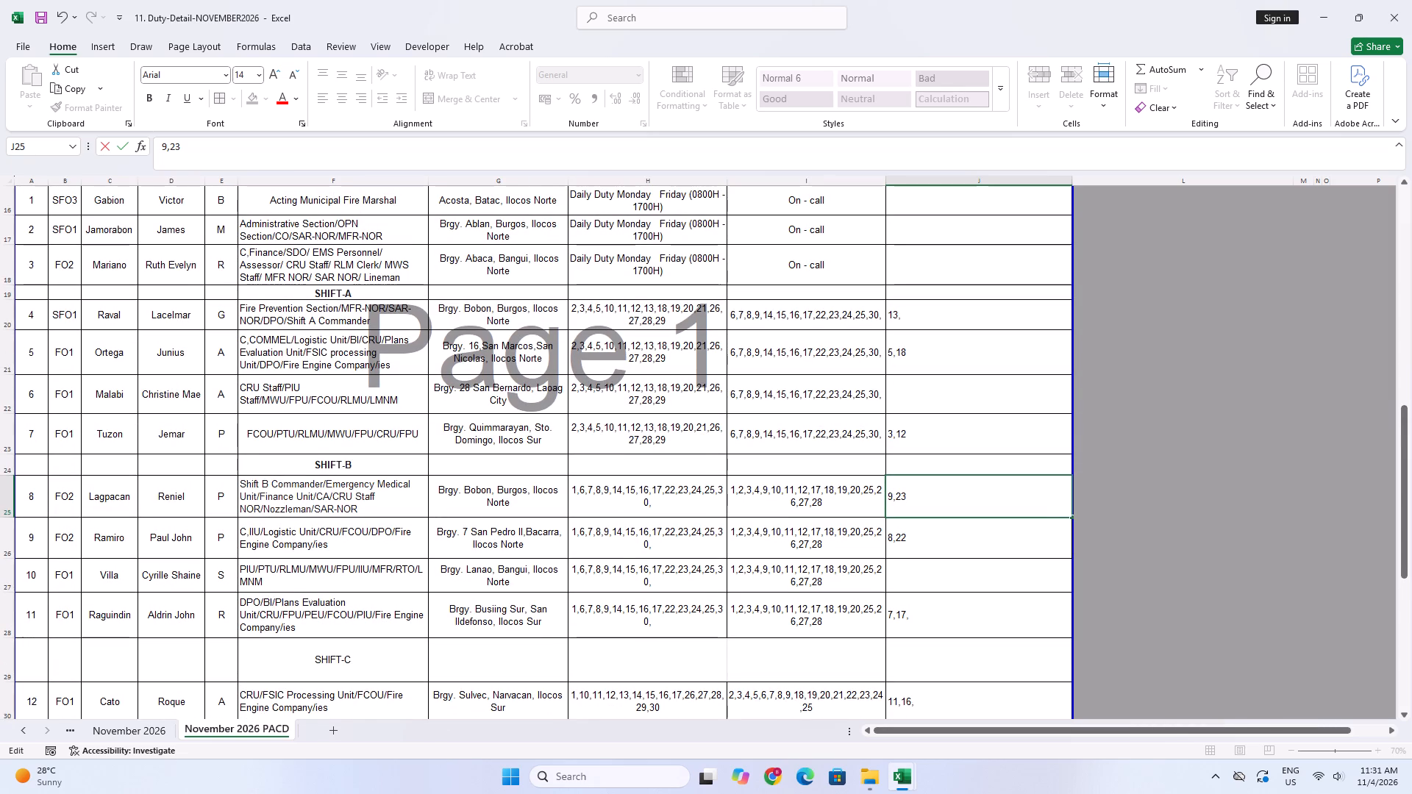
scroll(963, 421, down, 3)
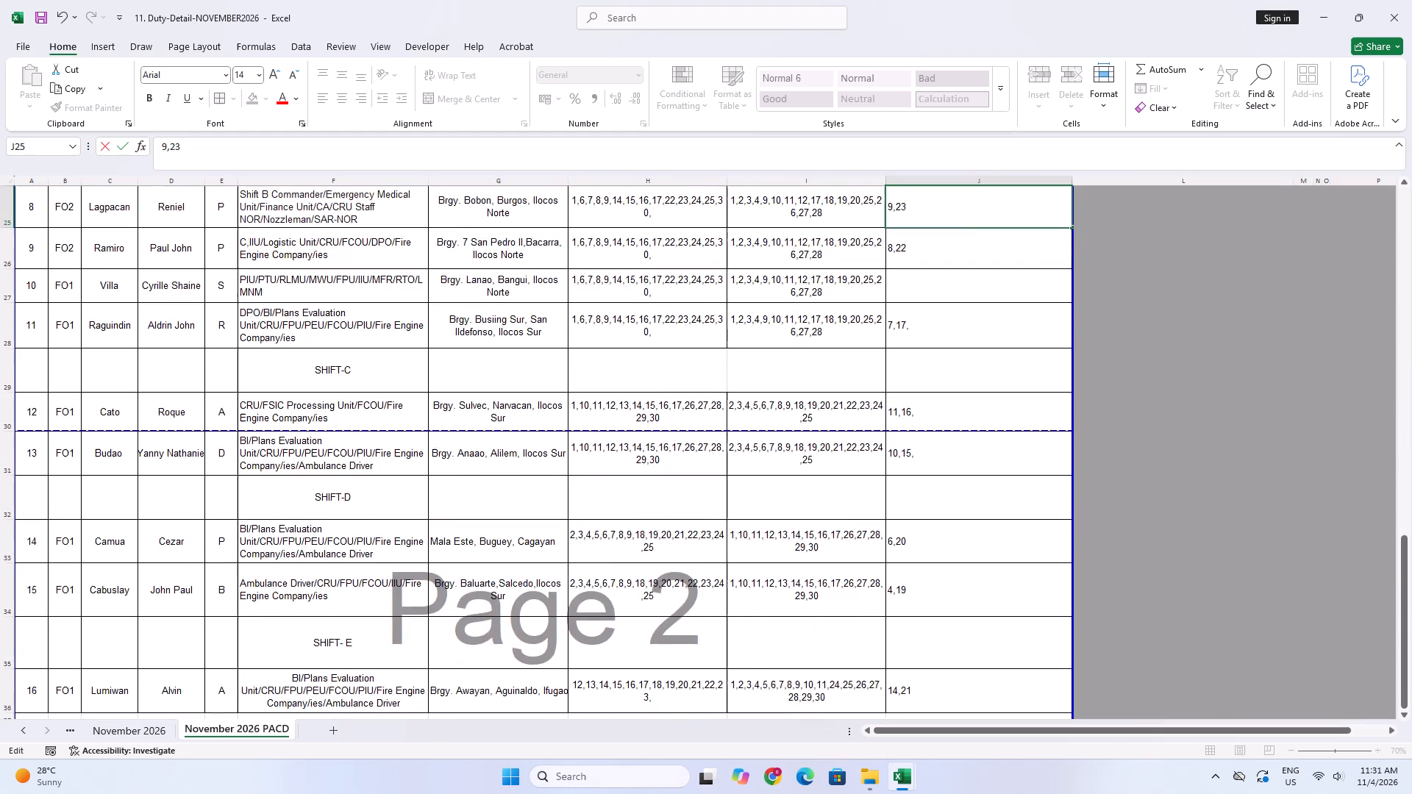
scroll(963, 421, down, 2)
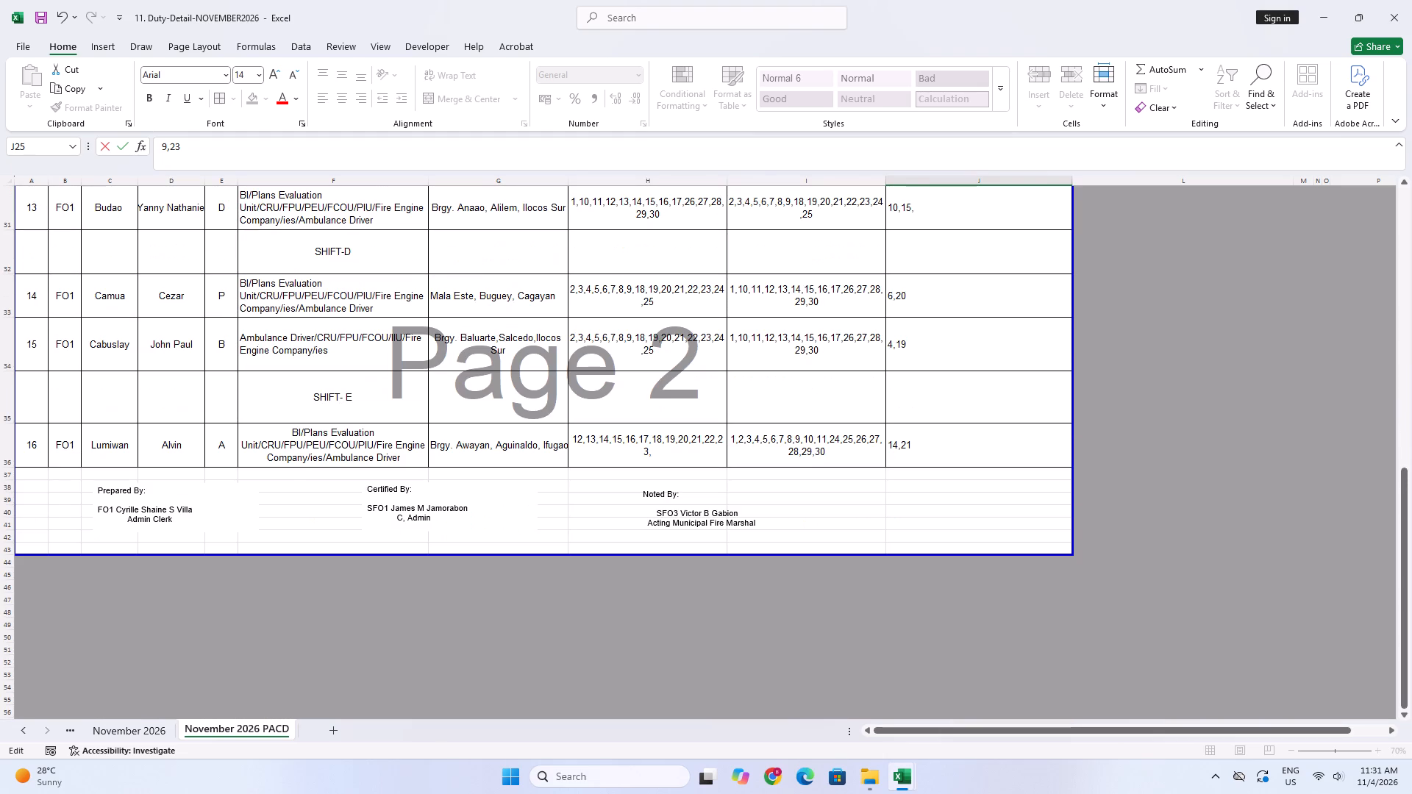
Add 24 to the DUTY PACD dates of No. 11 in Shift-B, making the entry "7,17,24".
scroll(963, 421, up, 1)
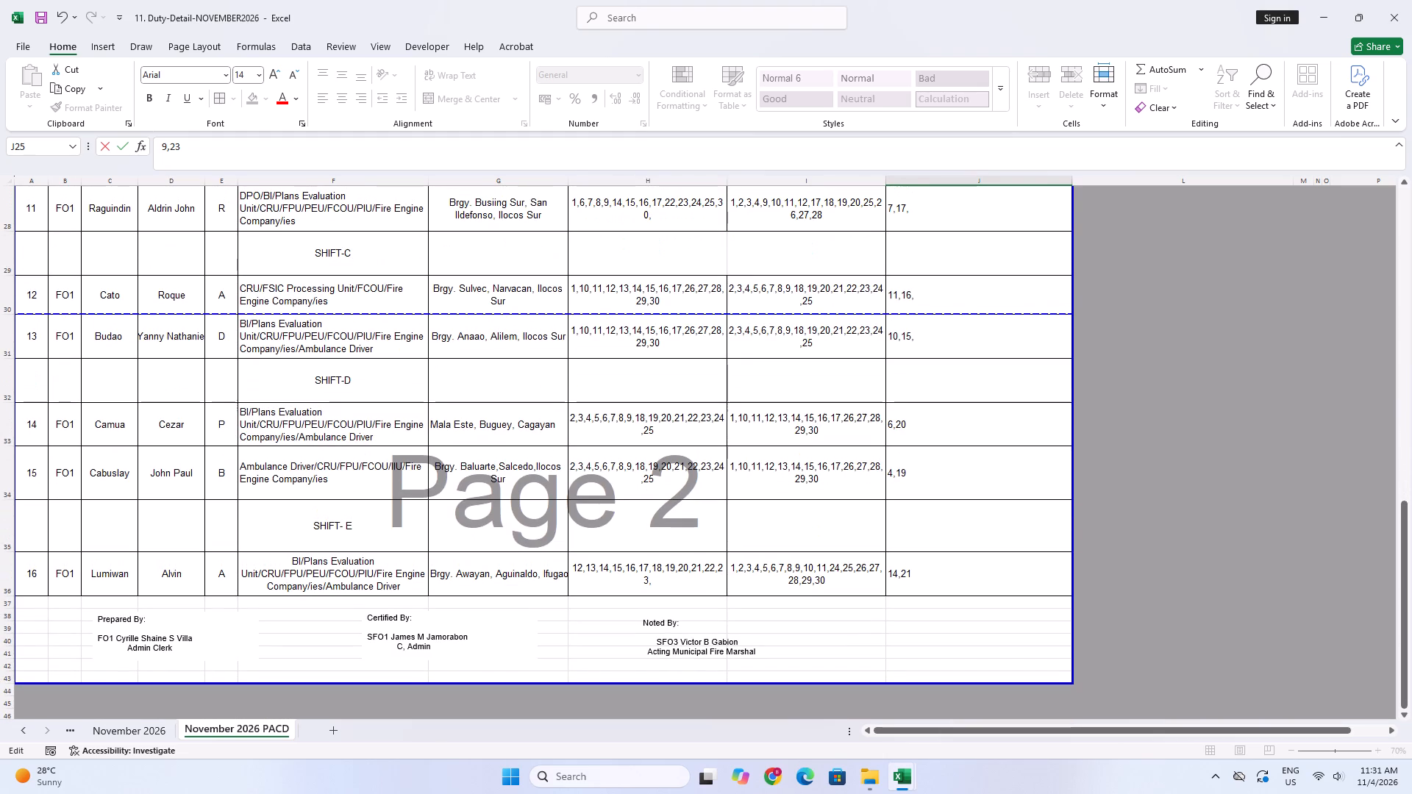
scroll(963, 421, up, 2)
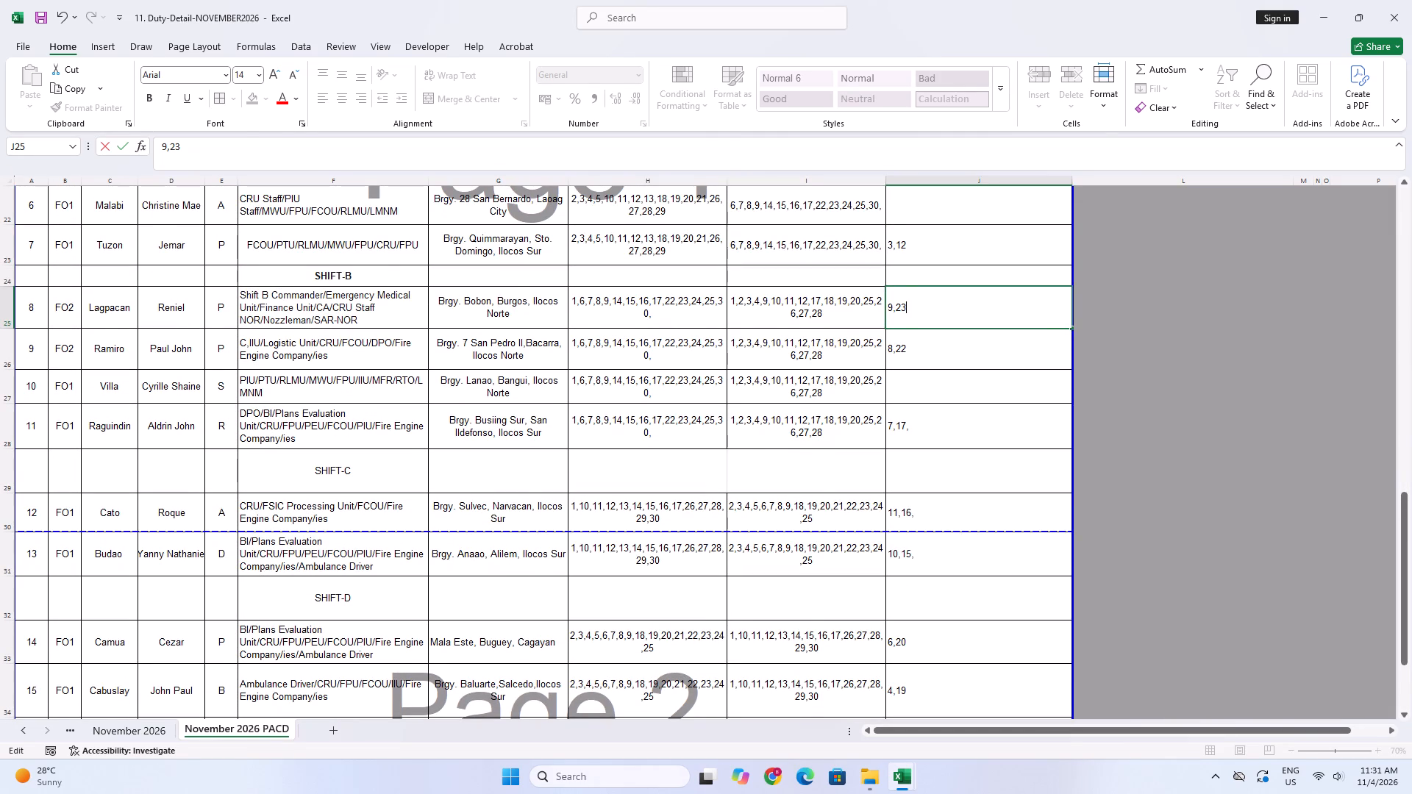
scroll(971, 423, up, 2)
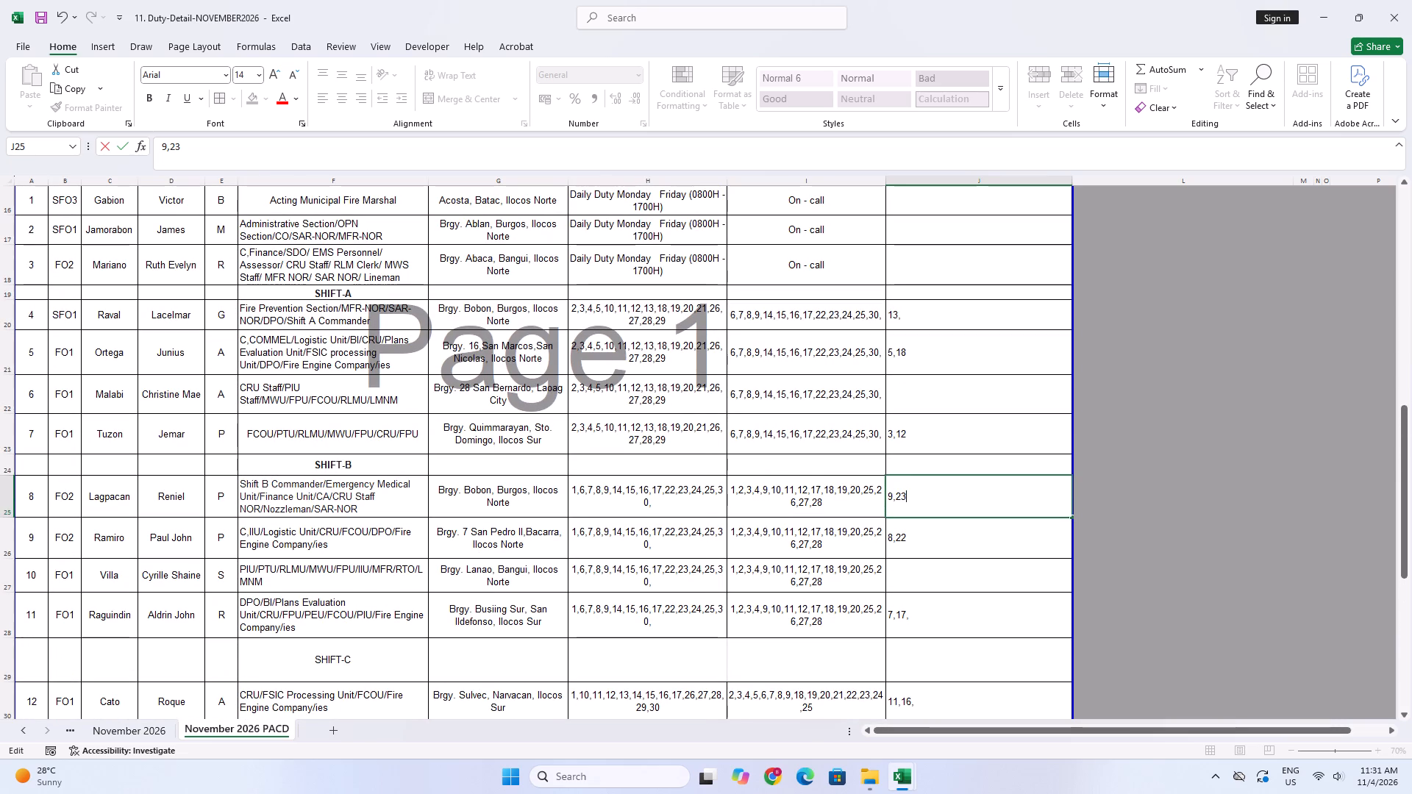
click(1002, 623)
scroll(998, 615, down, 2)
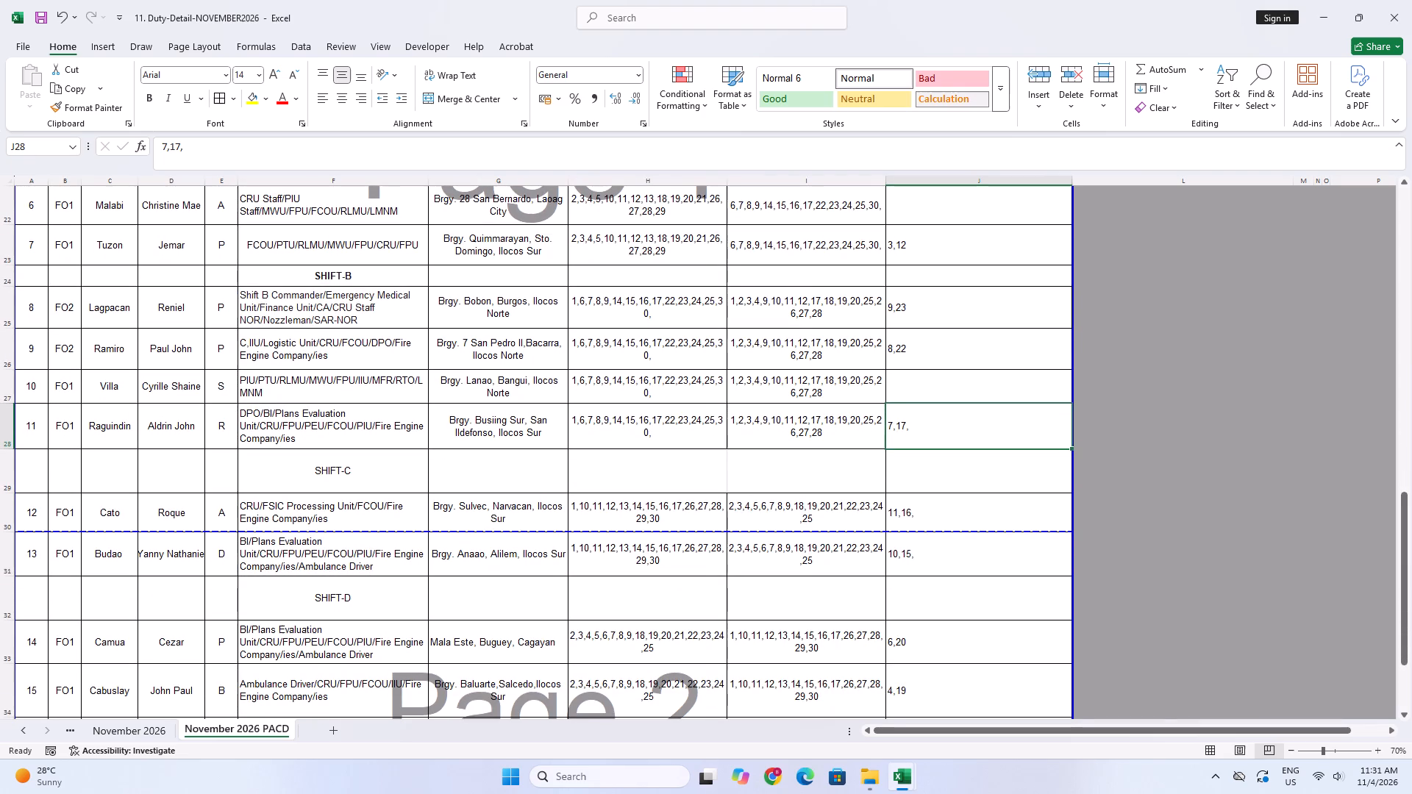
scroll(1006, 600, down, 1)
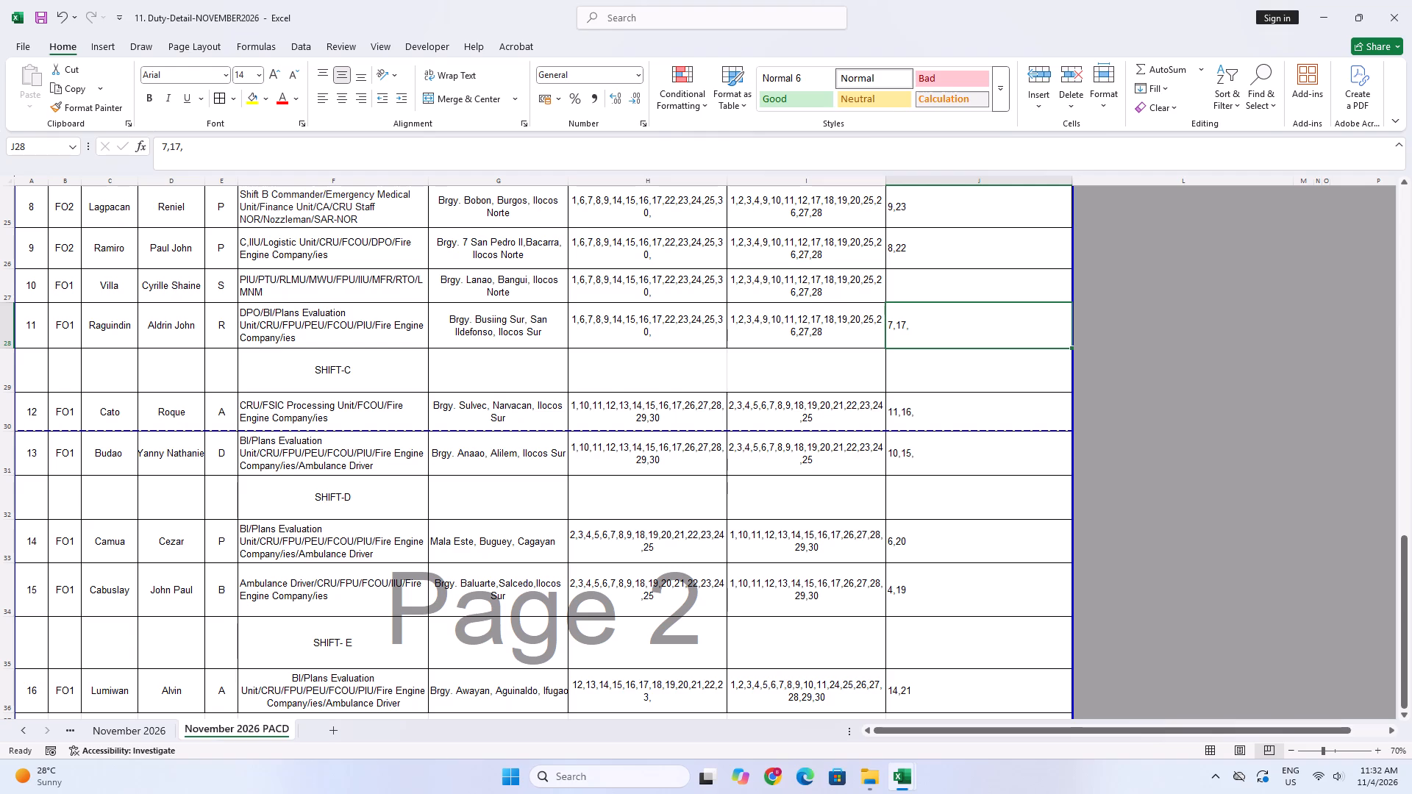
scroll(1004, 592, down, 1)
scroll(1004, 592, up, 1)
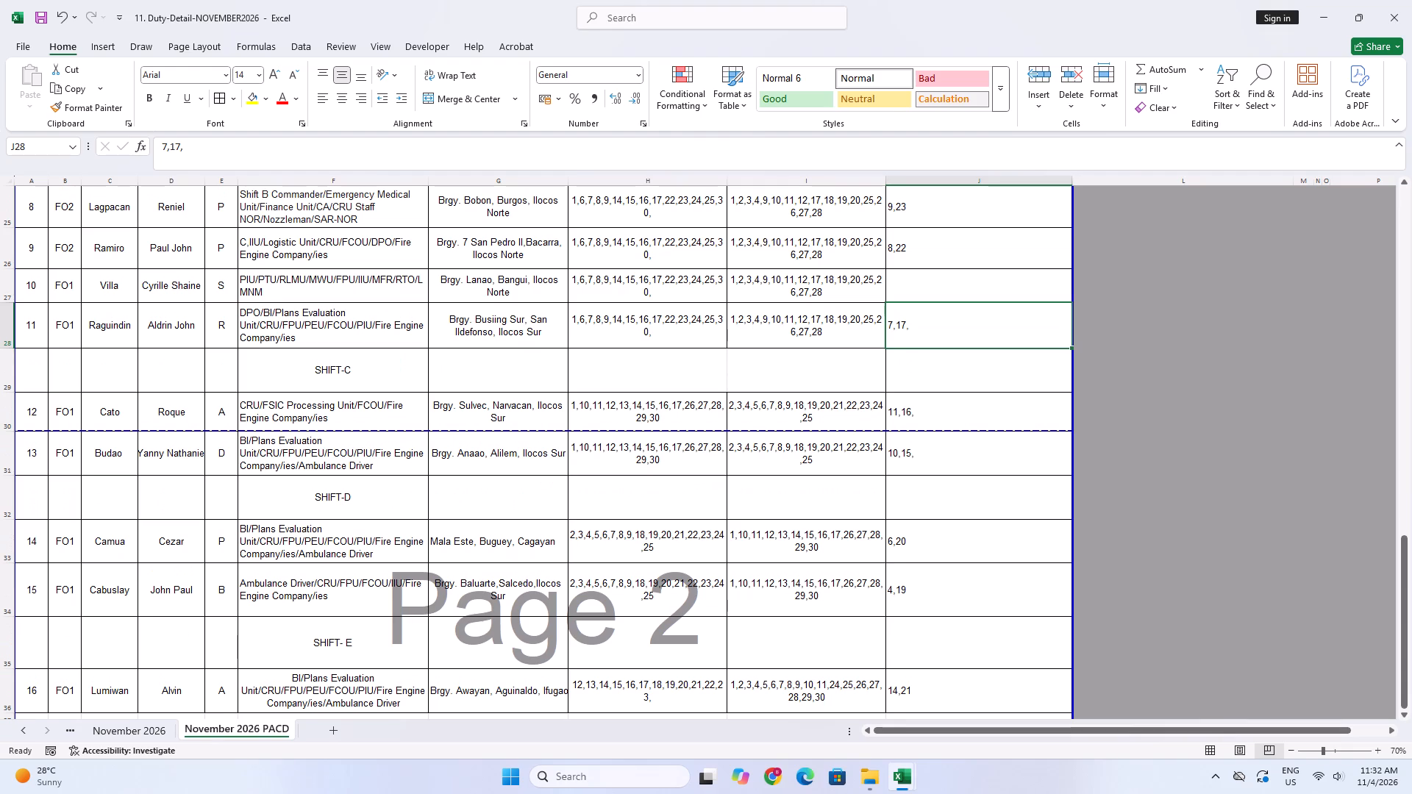
scroll(1004, 592, up, 1)
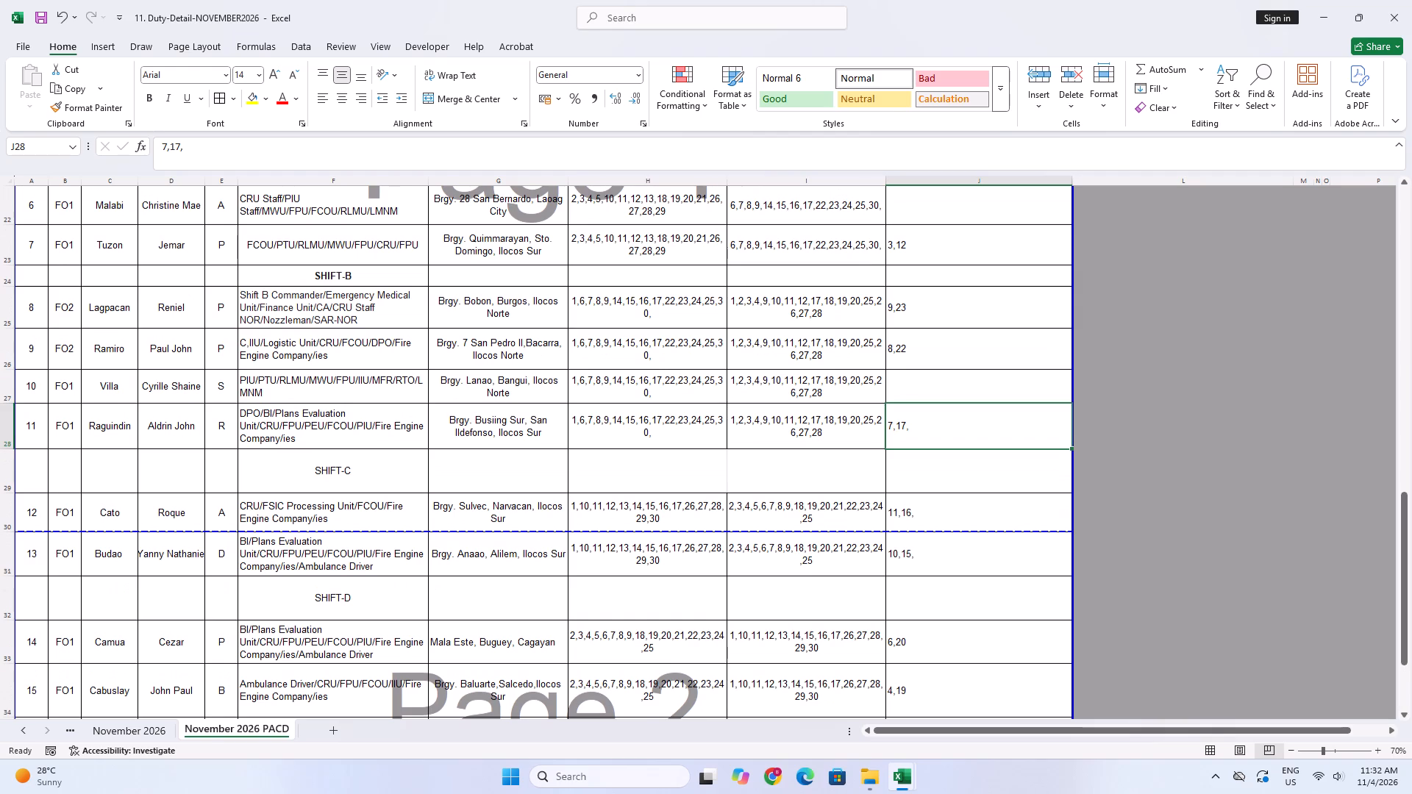
double_click(970, 427)
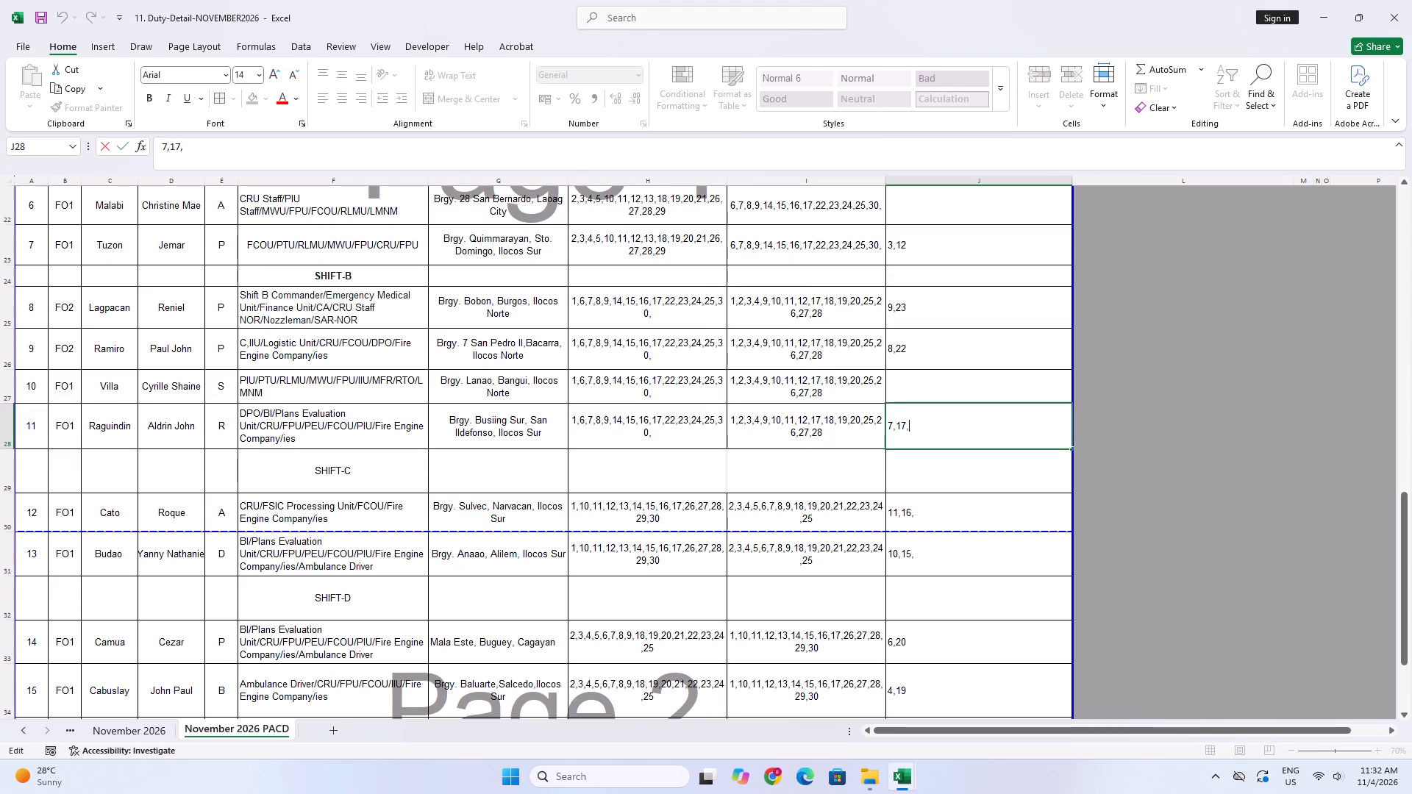
text(24)
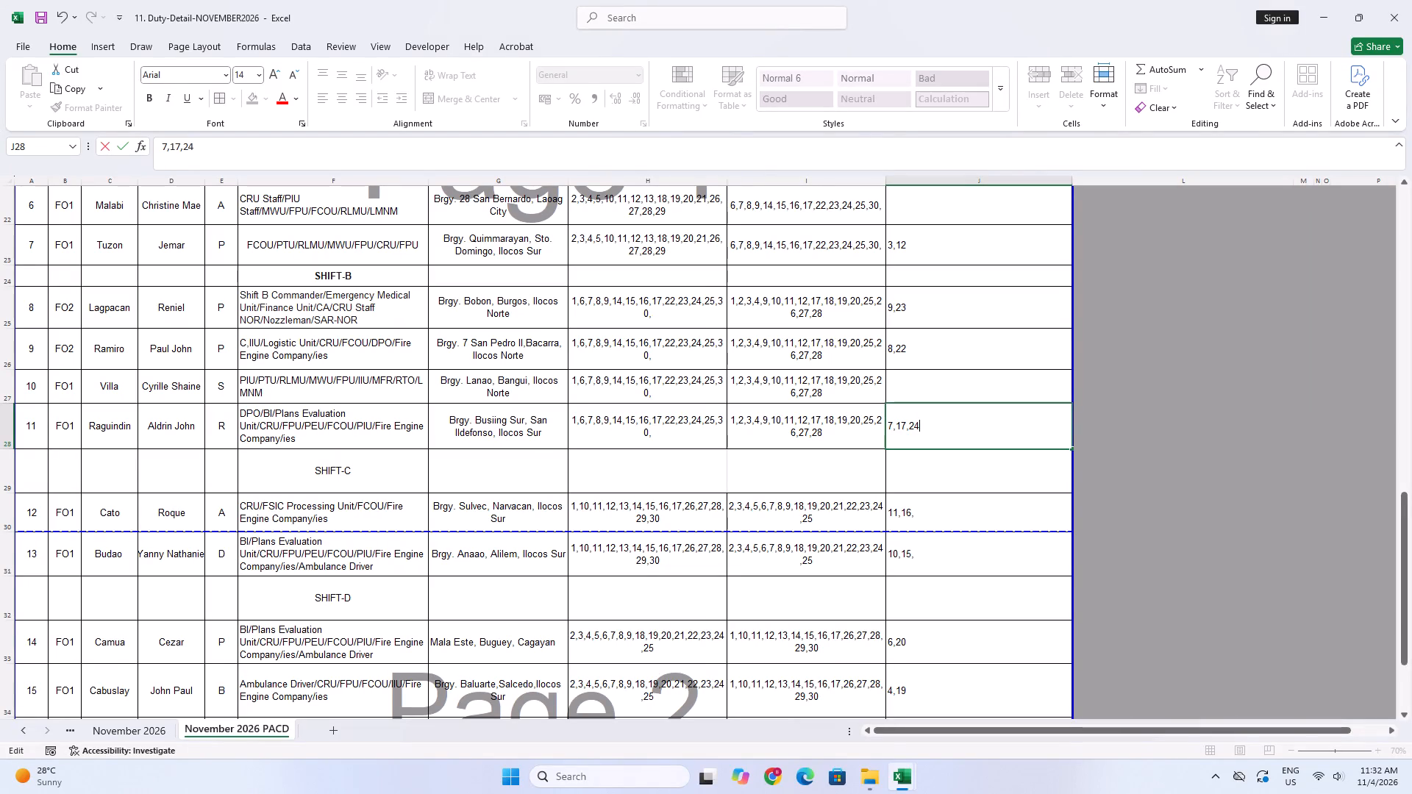
Add 25 to the DUTY PACD dates of No. 15 in Shift-D, making the entry "4,19,25".
scroll(927, 565, down, 1)
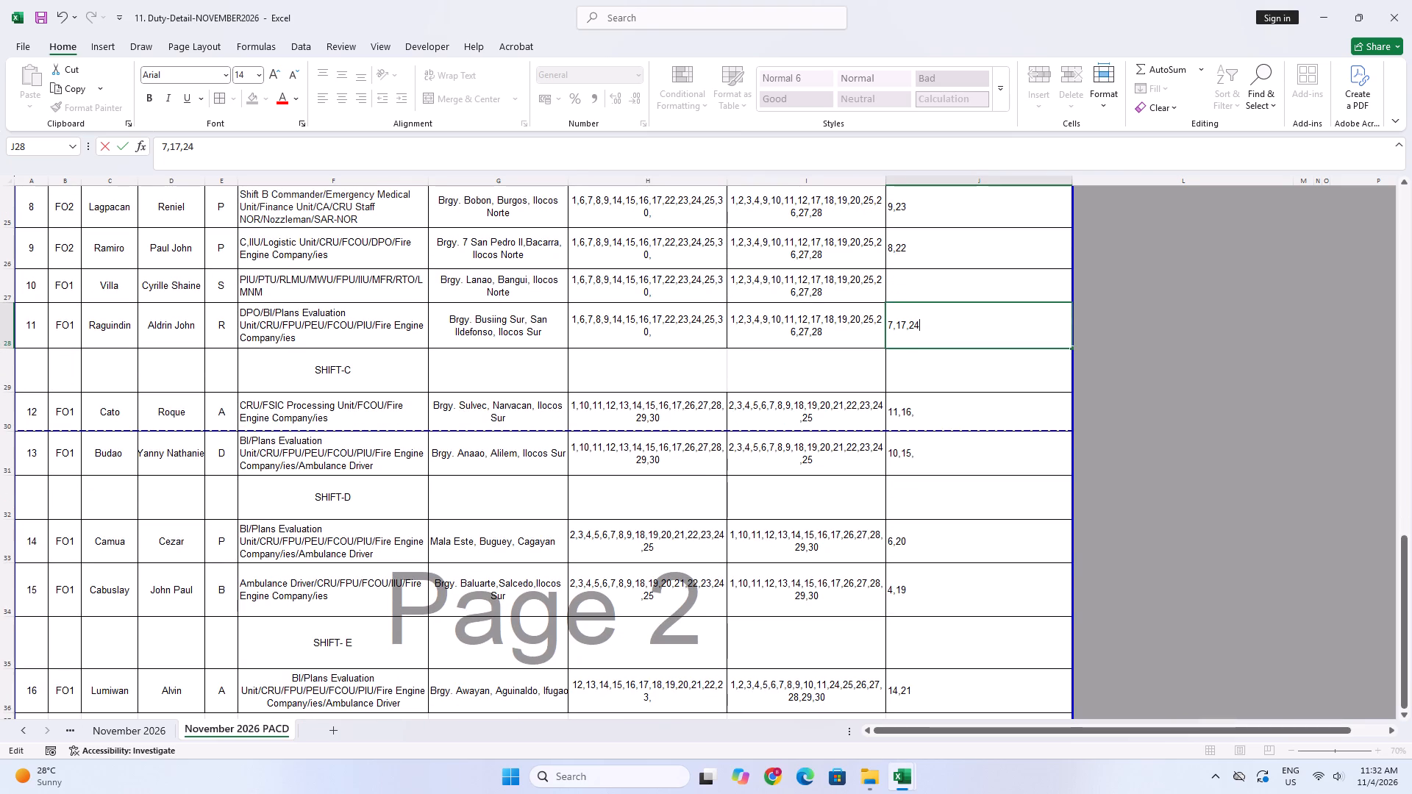
double_click(935, 593)
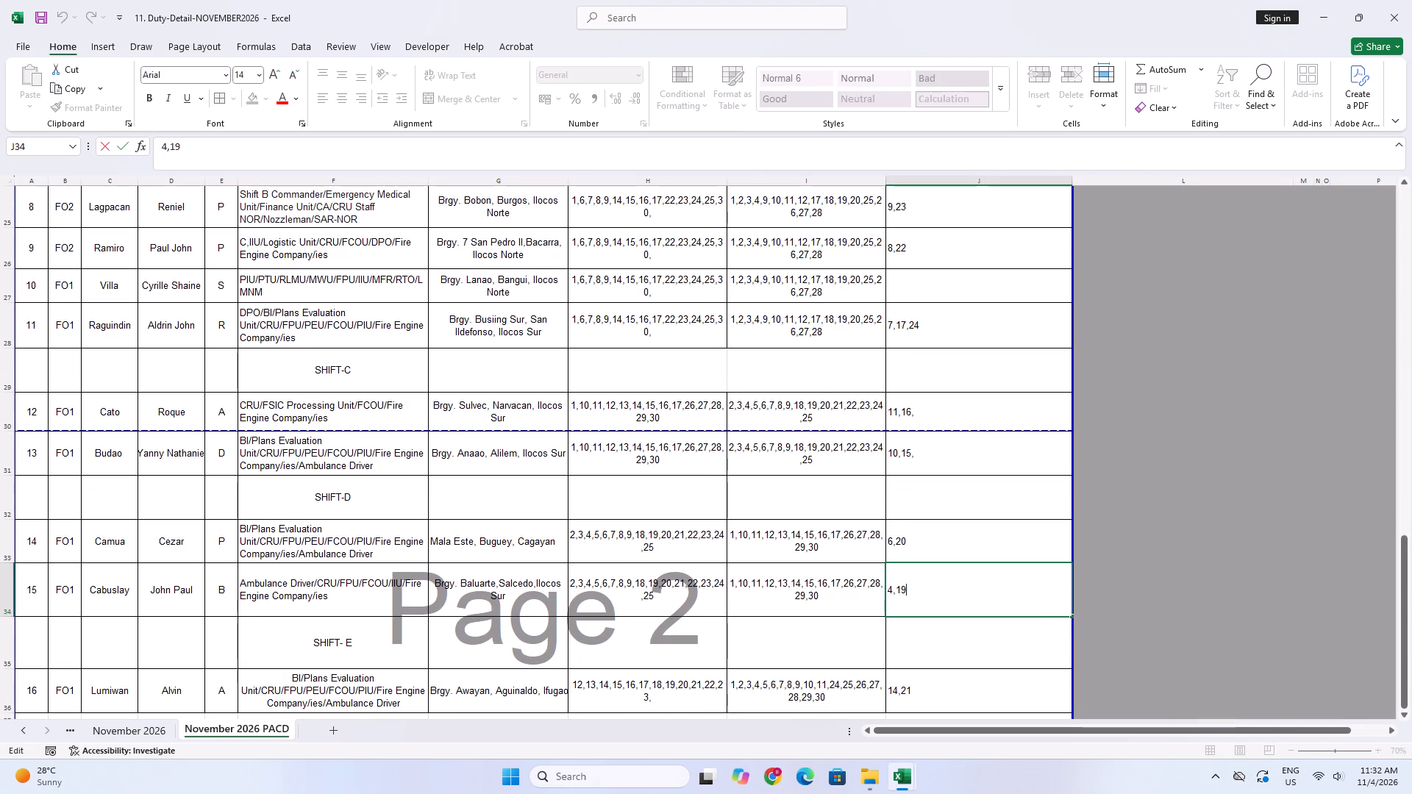
key(comma)
key(2)
key(5)
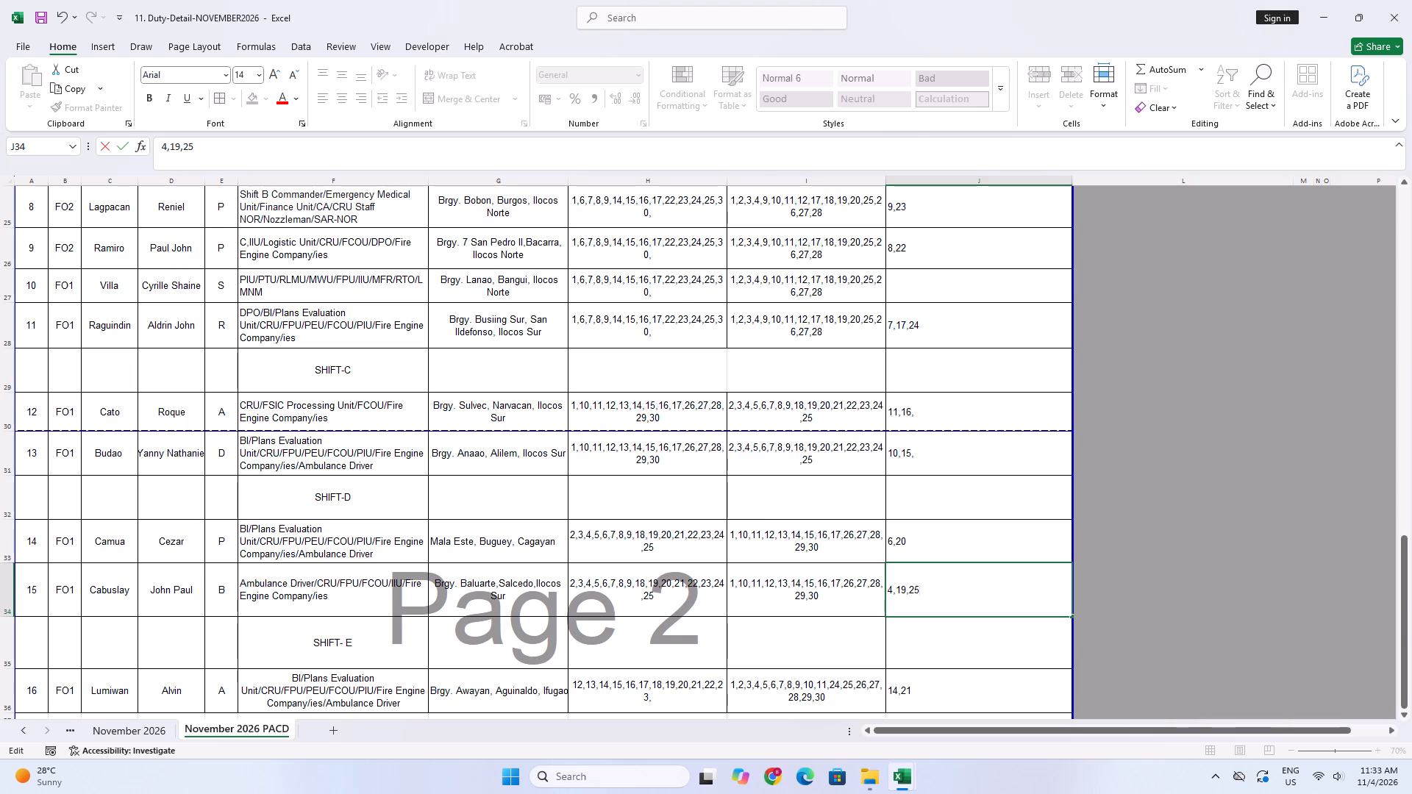
Add 26 to the DUTY PACD dates of No. 4 in Shift-A, making the entry "13,26".
scroll(943, 593, down, 2)
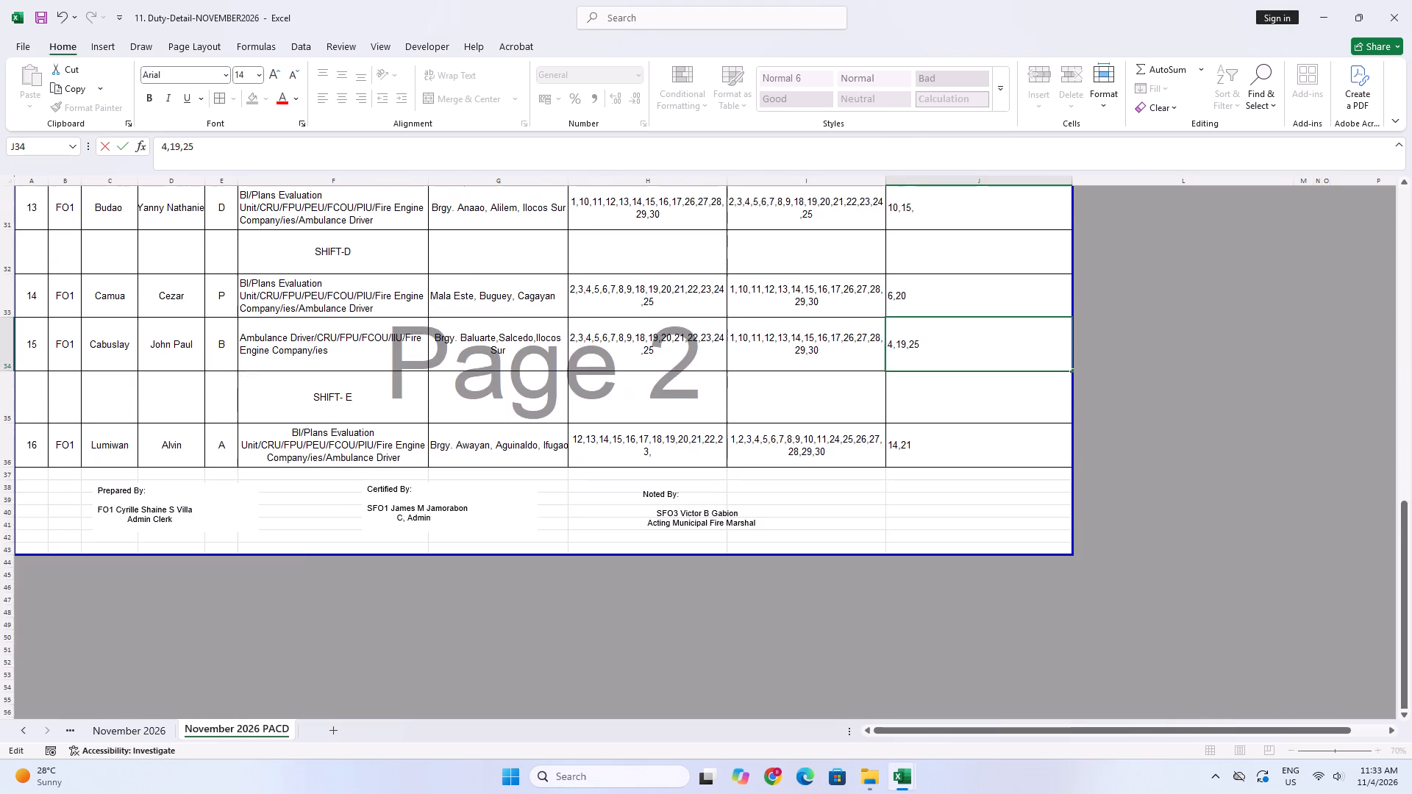
scroll(944, 594, up, 3)
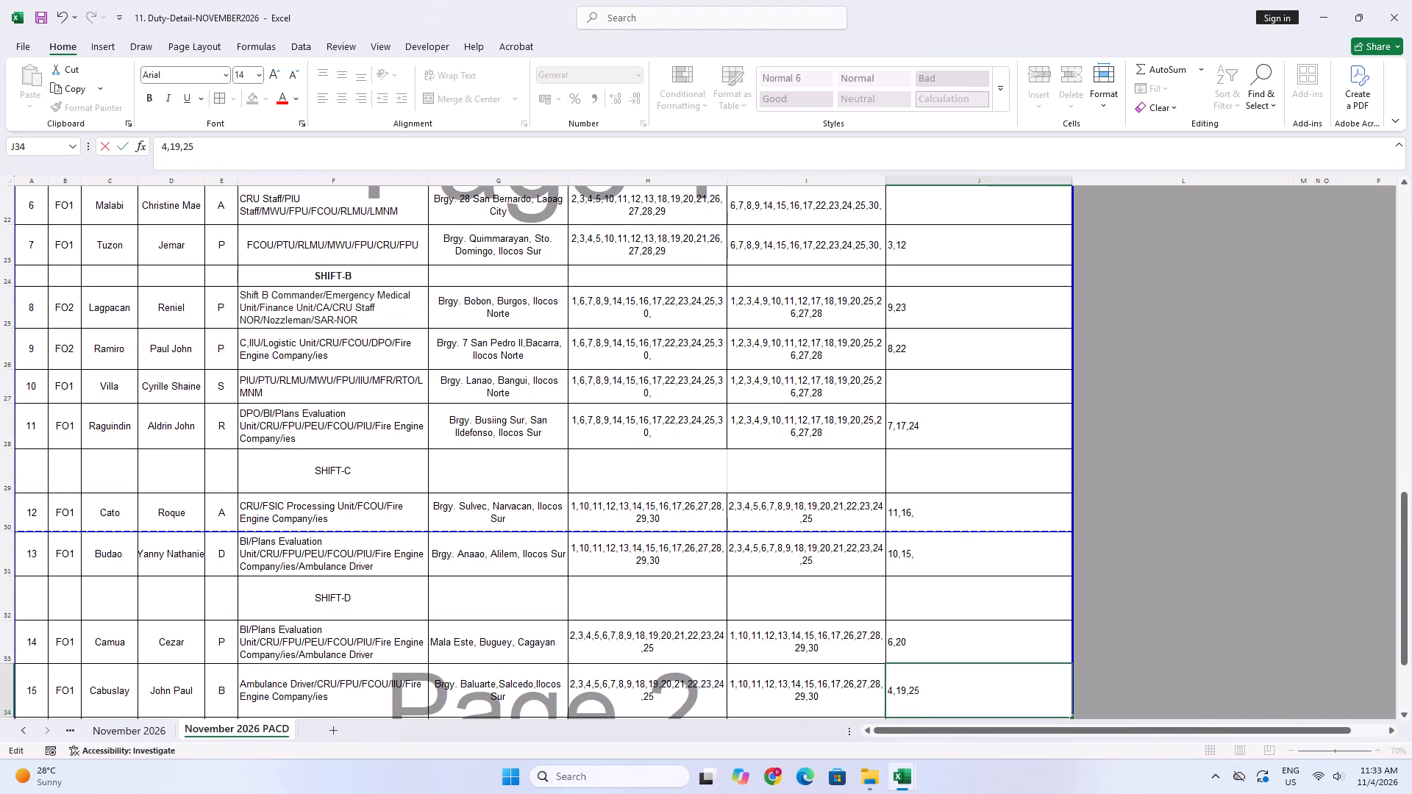
scroll(944, 594, up, 3)
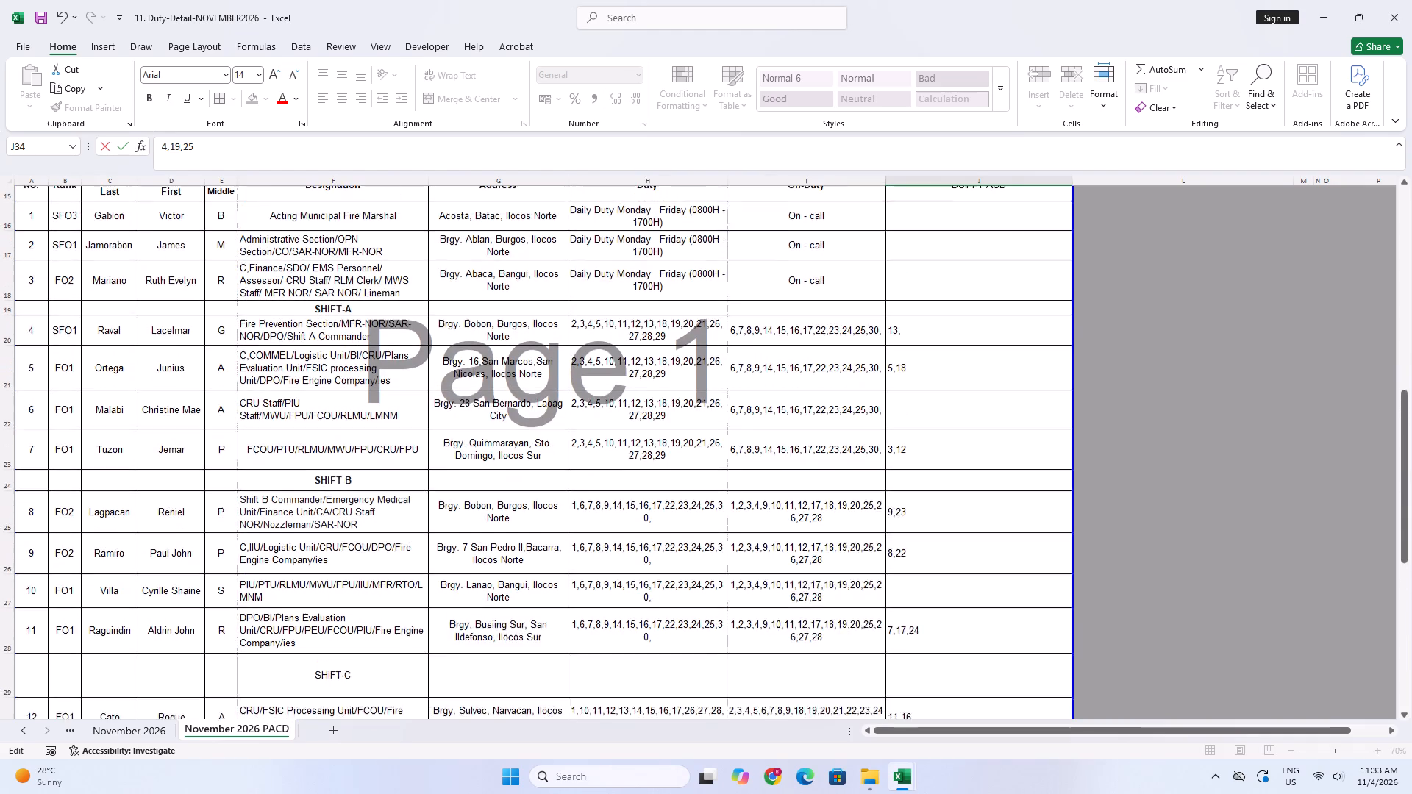
double_click(948, 479)
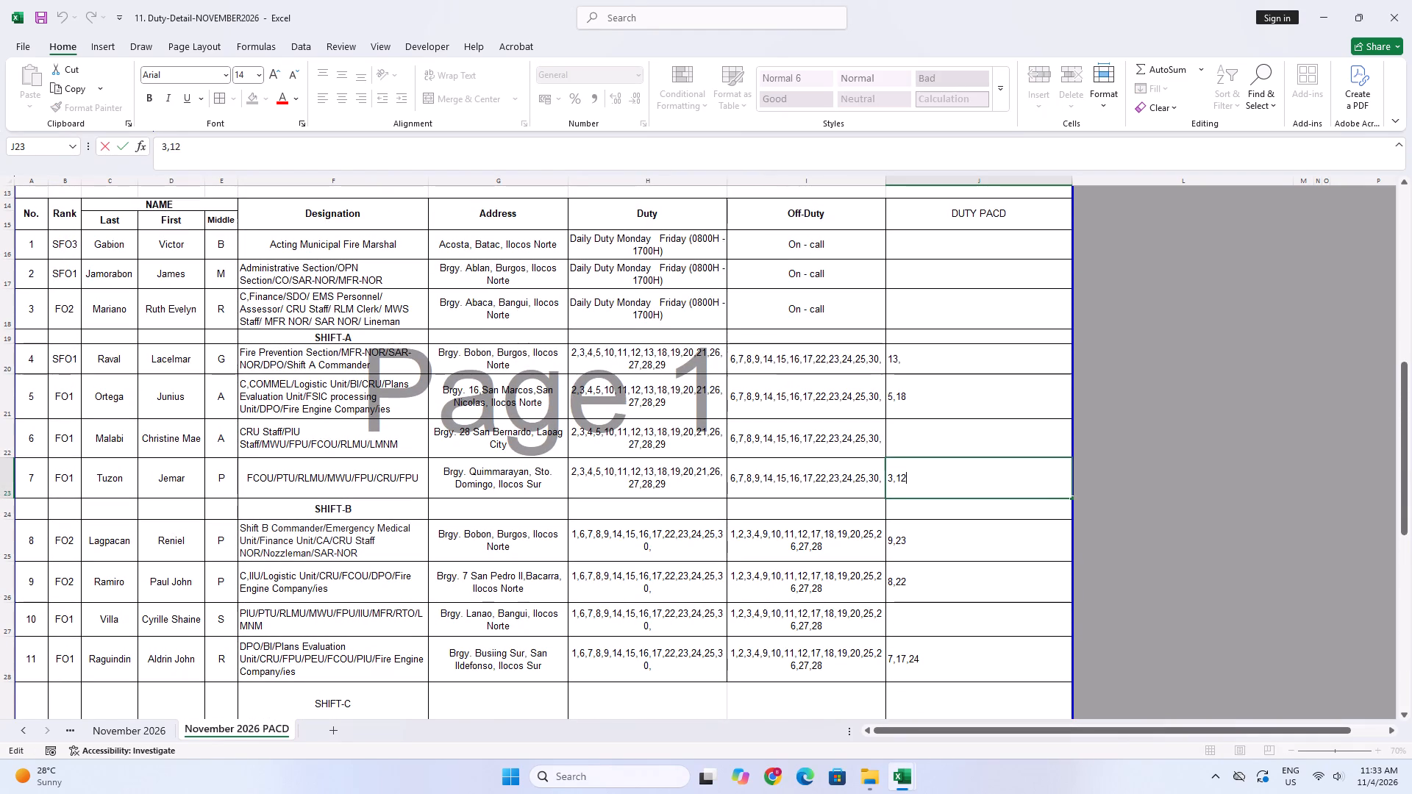
click(934, 358)
click(934, 358)
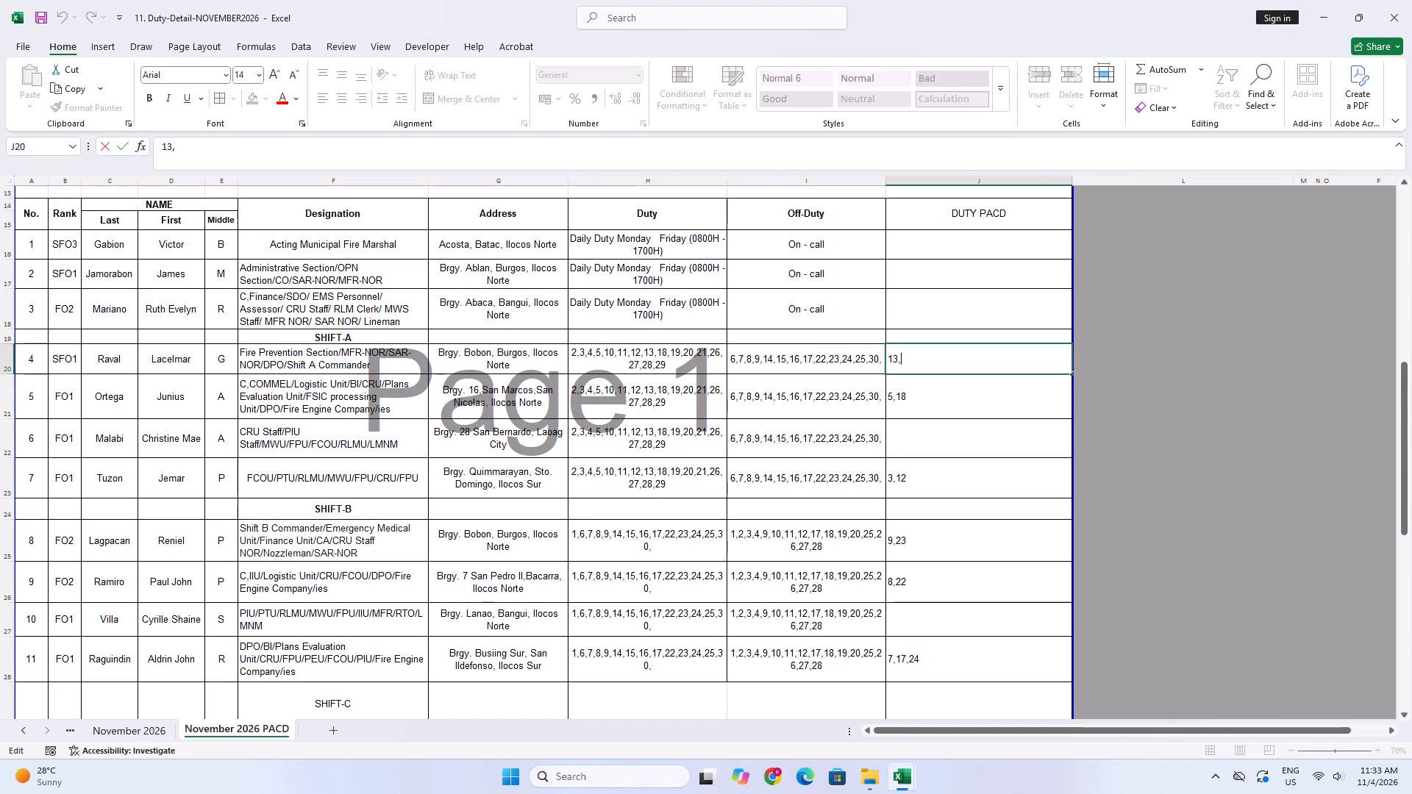
text(26)
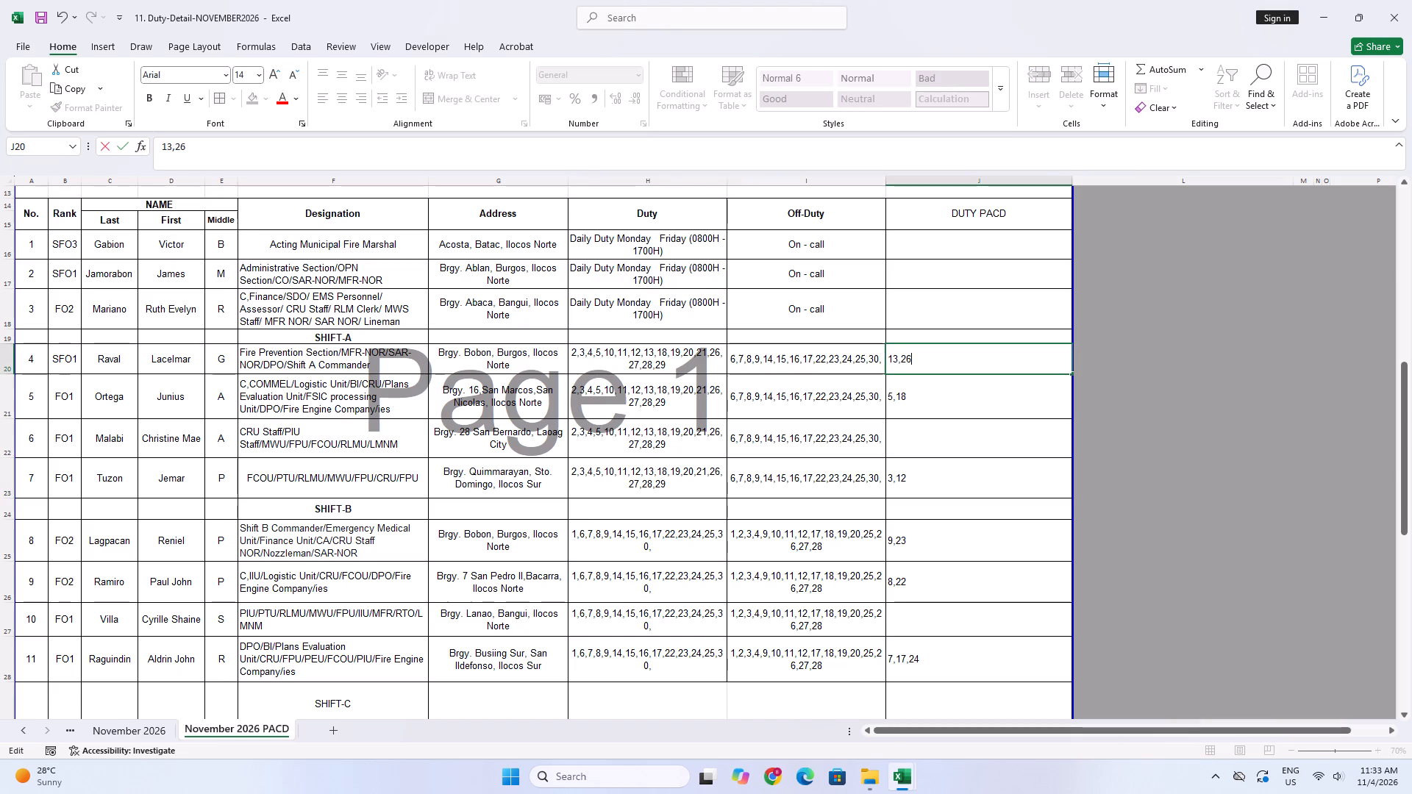
Add a third DUTY PACD date in Shift-A, making "3,12,27" for No. 7 and "5,18,28" for No. 5.
double_click(936, 476)
text(,27)
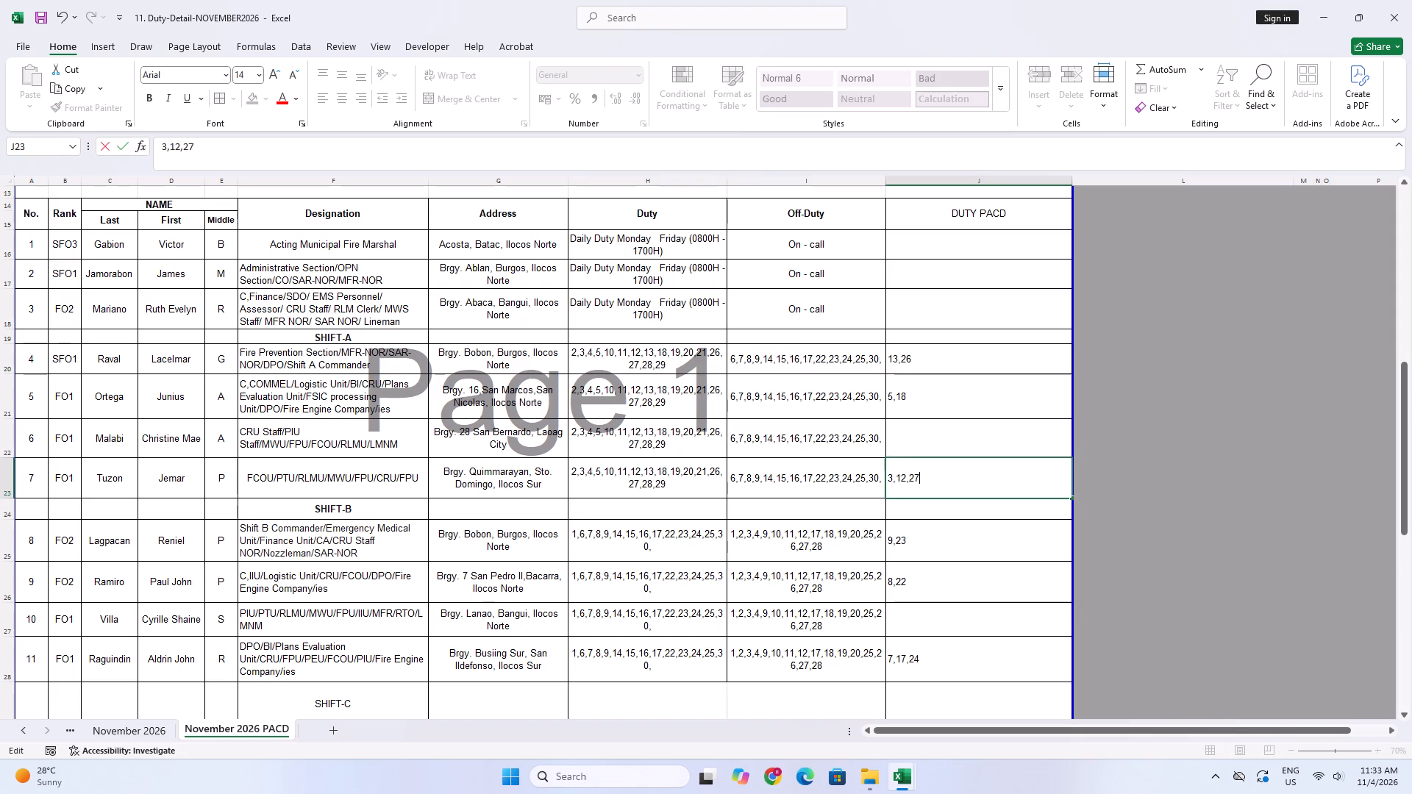
double_click(925, 397)
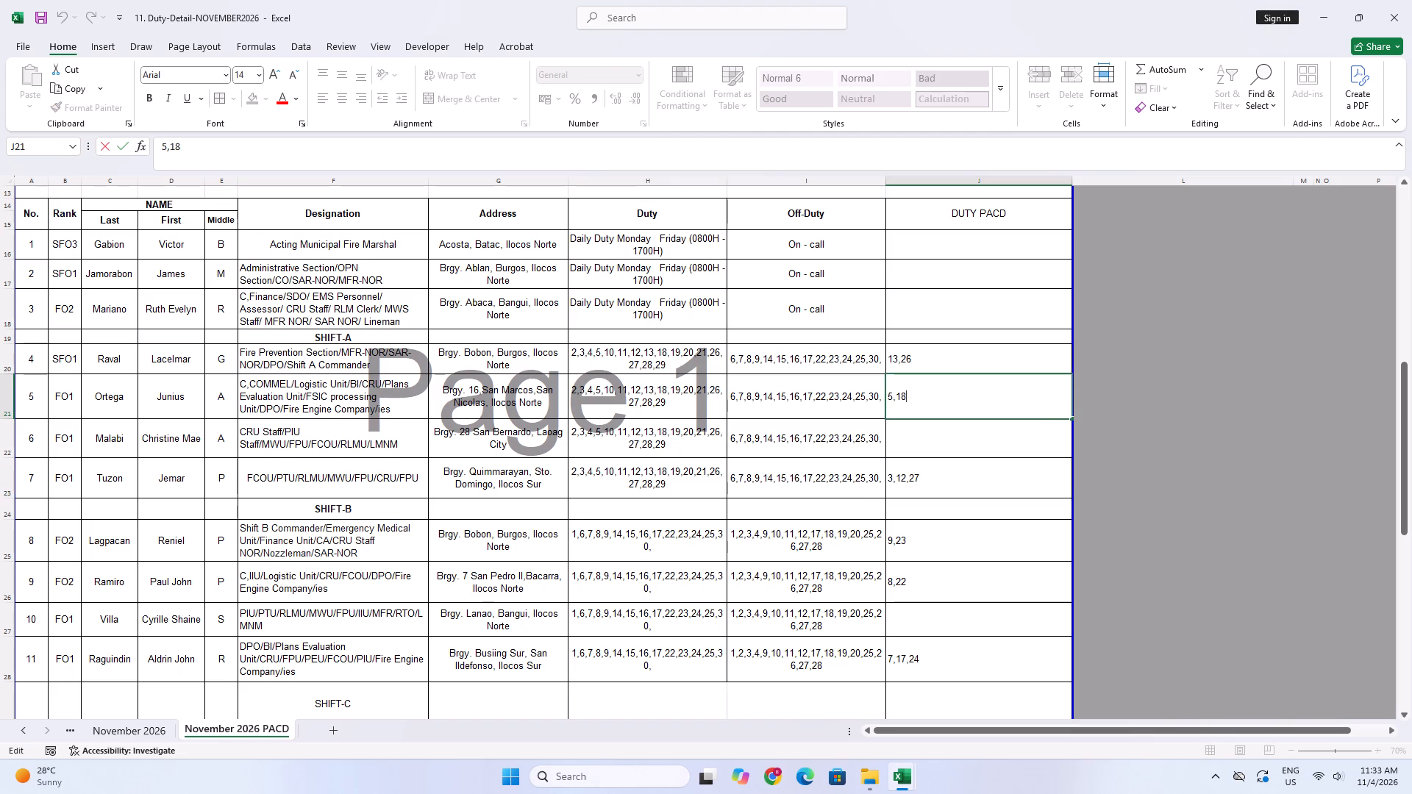
key(comma)
text(28)
Add a third DUTY PACD date in Shift-C, making "10,15,29" for No. 13 and "11,16,30" for No. 12.
scroll(951, 473, down, 1)
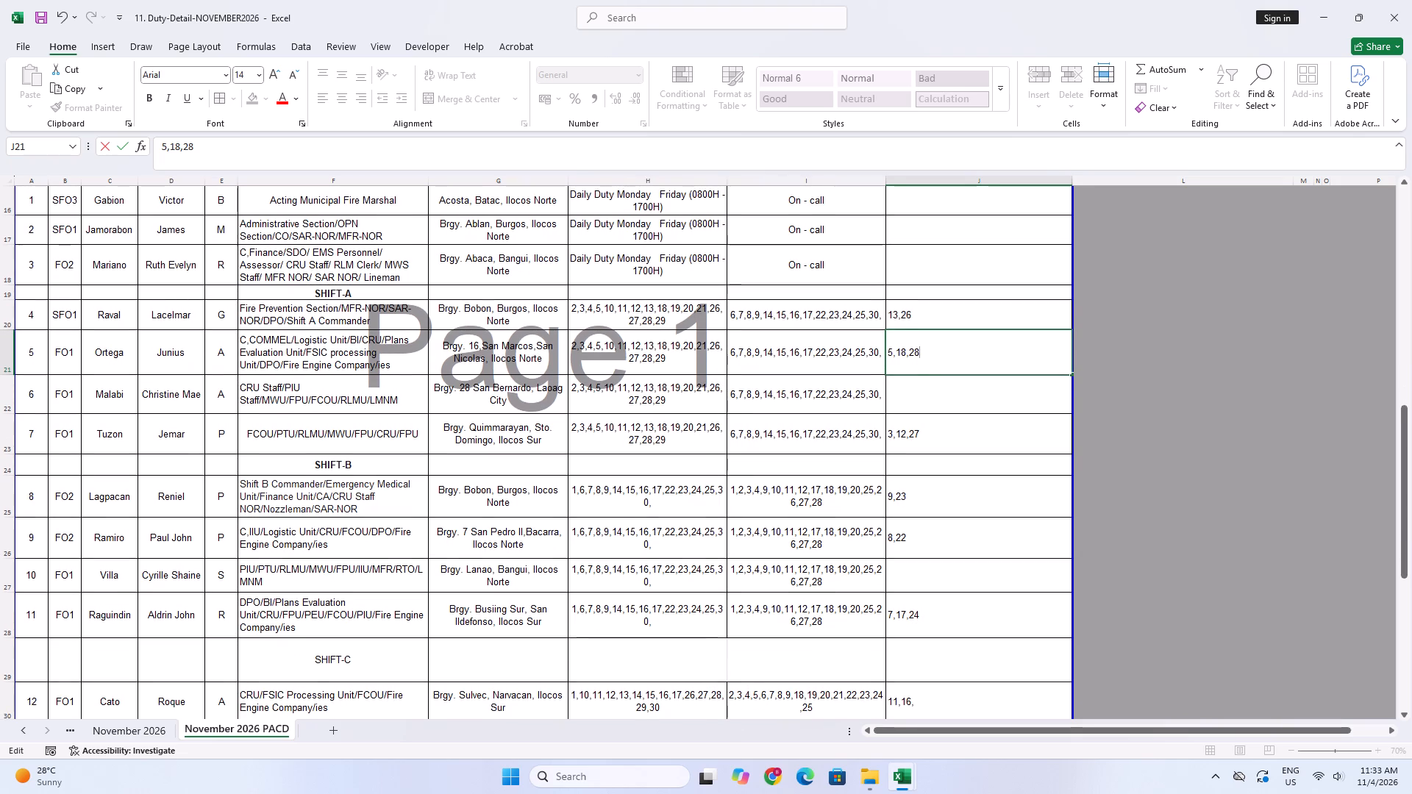
scroll(954, 482, down, 1)
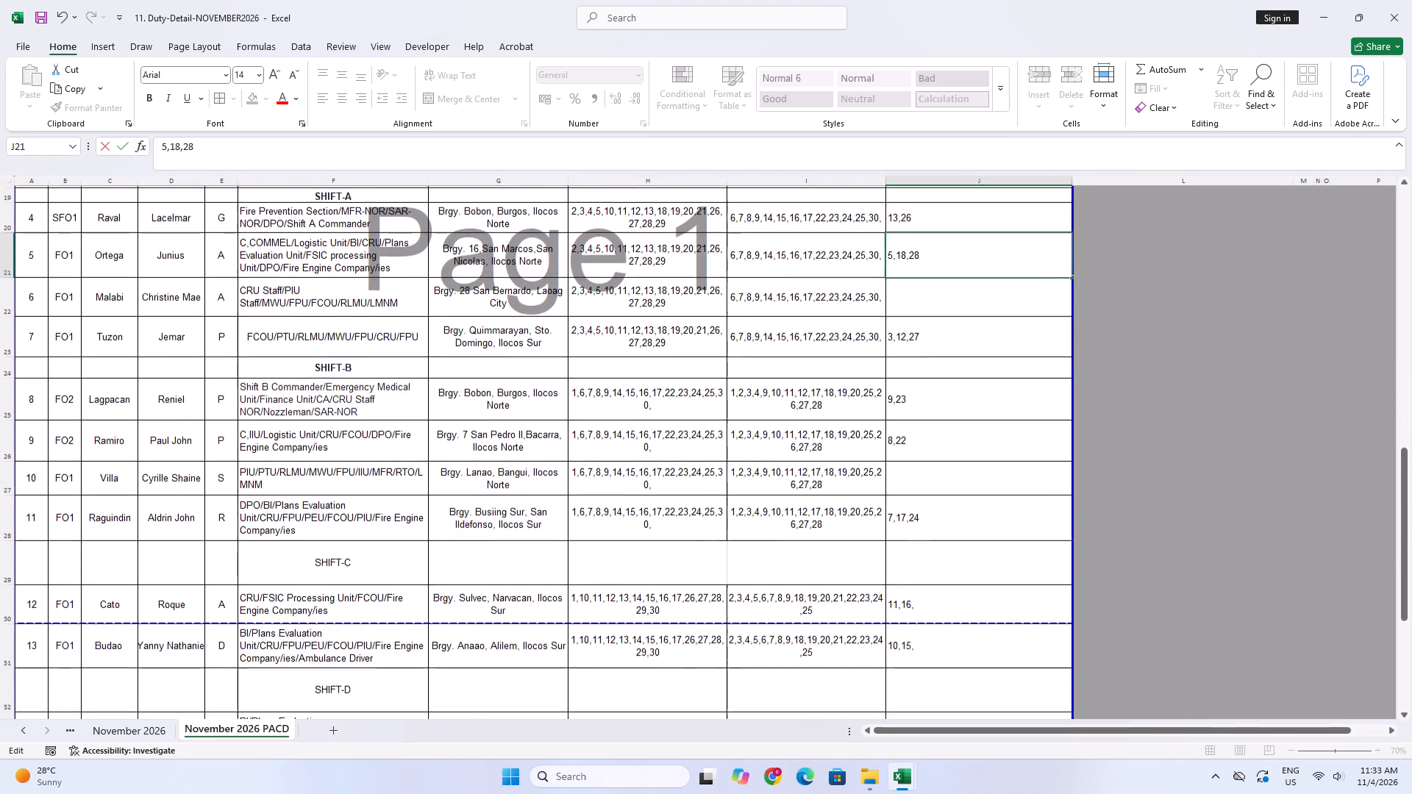
scroll(954, 482, down, 1)
scroll(954, 482, up, 1)
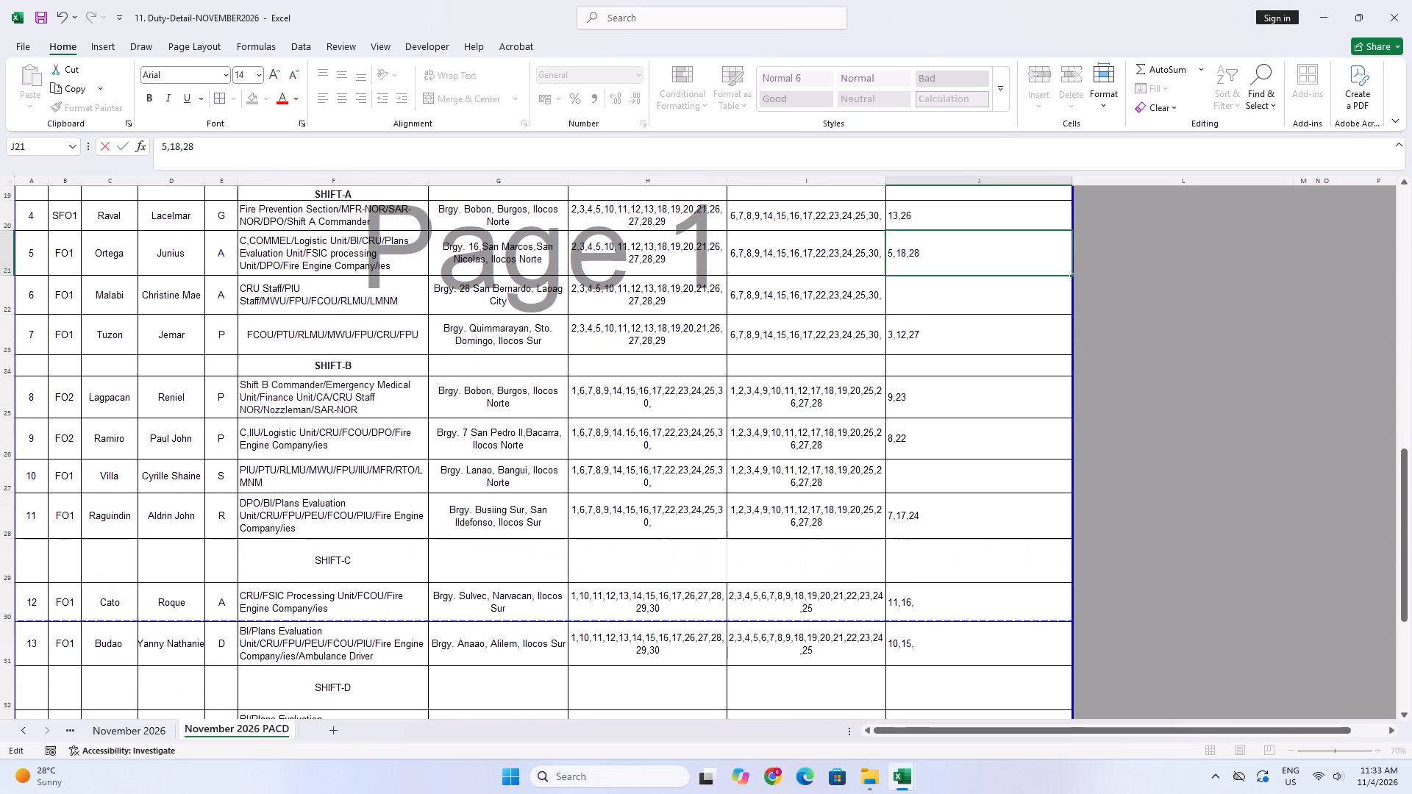
scroll(952, 482, down, 2)
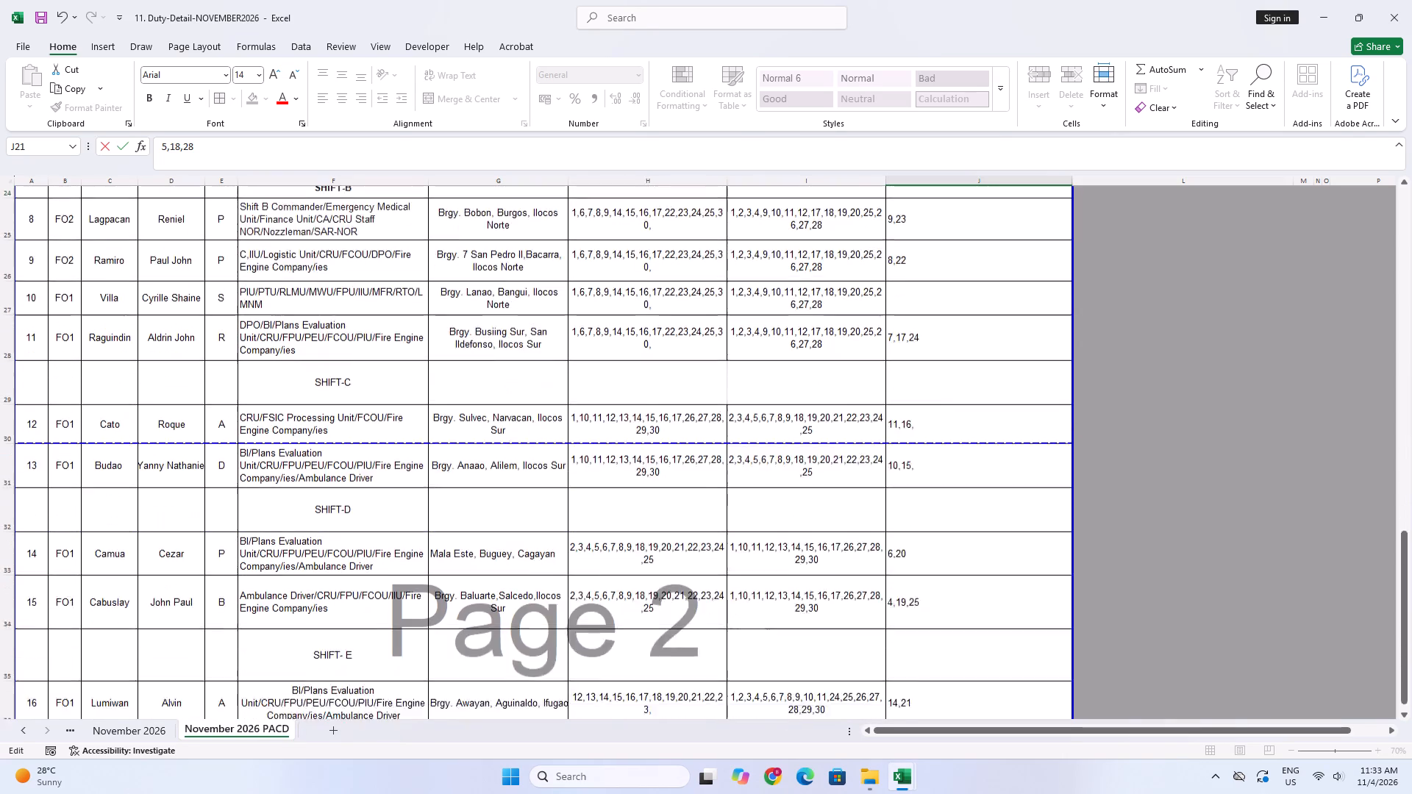
scroll(952, 482, down, 1)
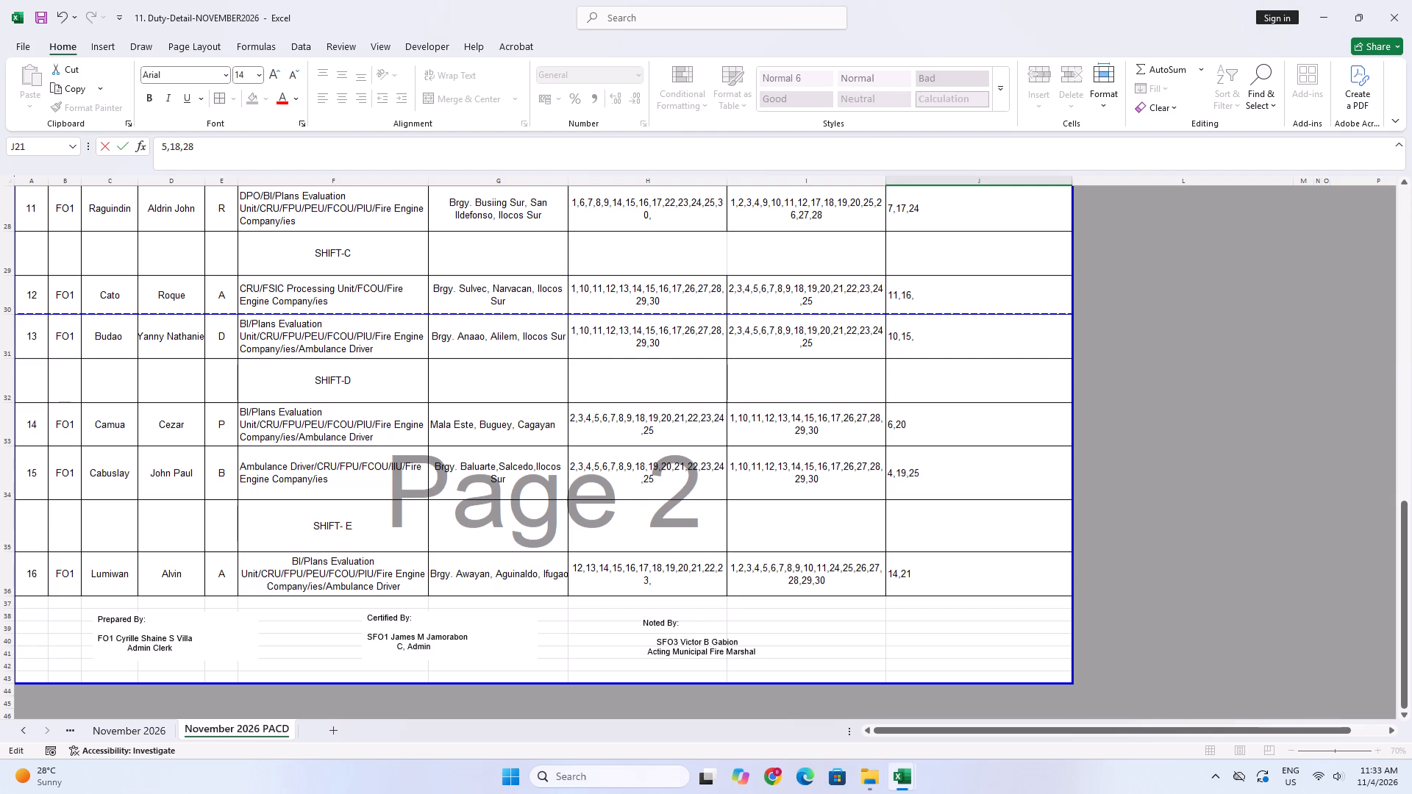
click(938, 339)
double_click(938, 339)
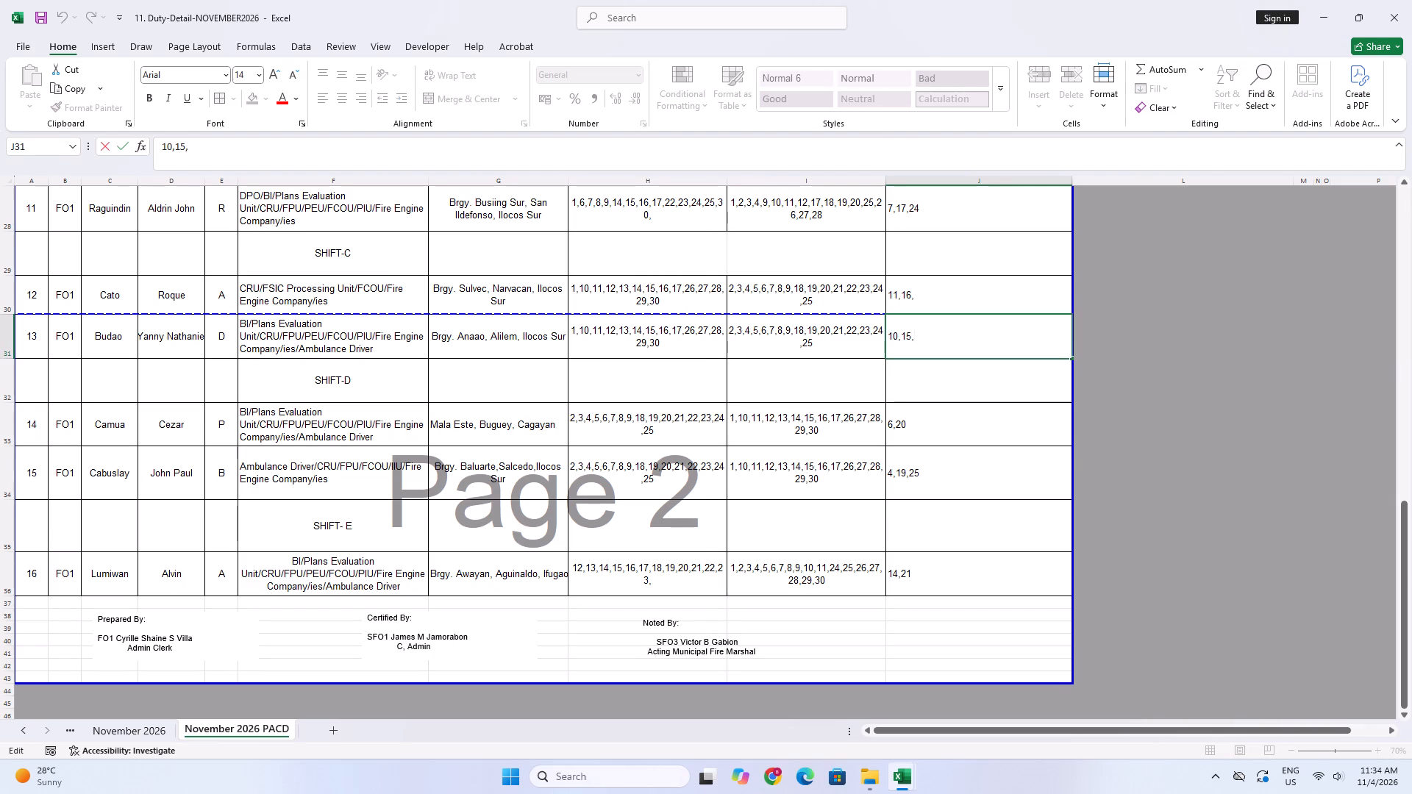
key(2)
key(9)
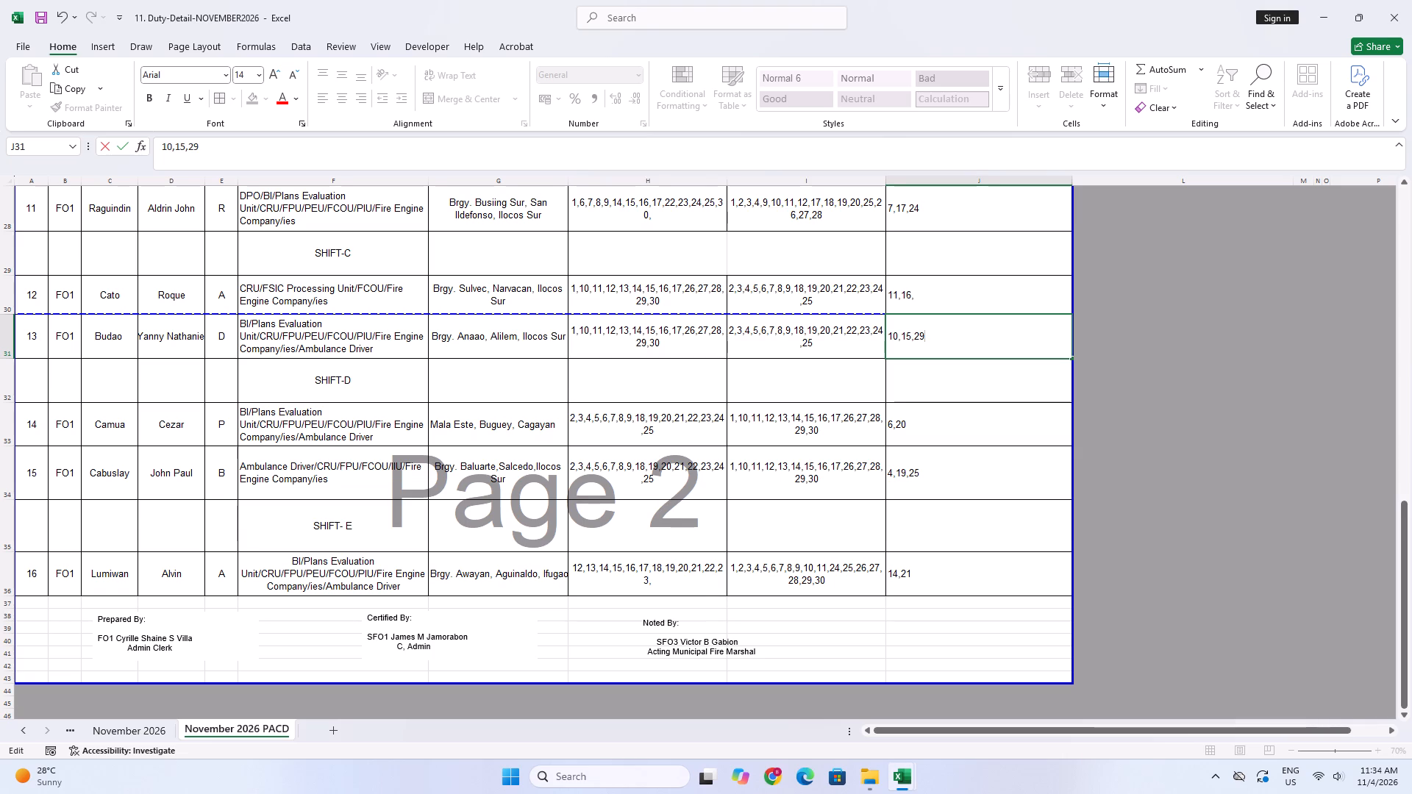
click(931, 296)
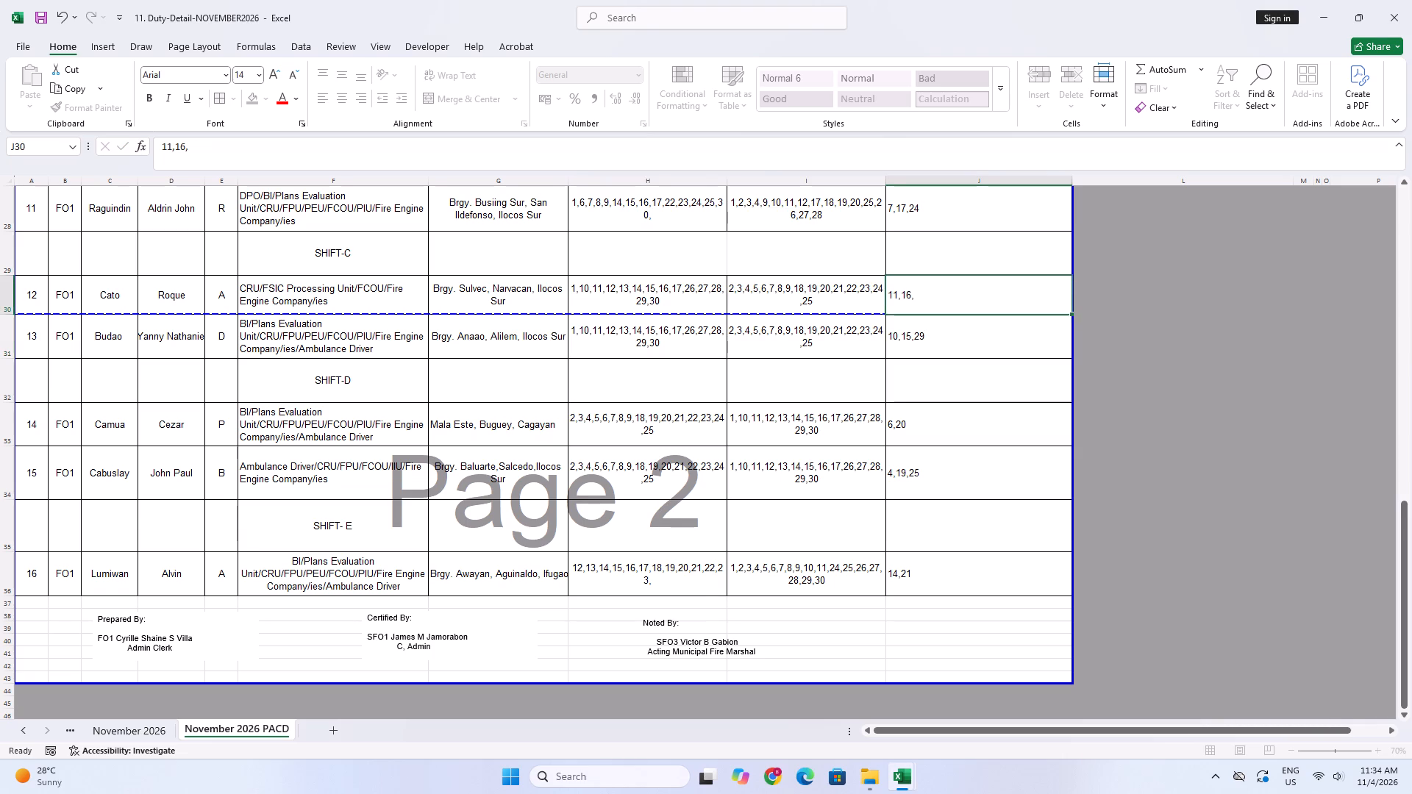
click(931, 296)
text(30)
click(1047, 483)
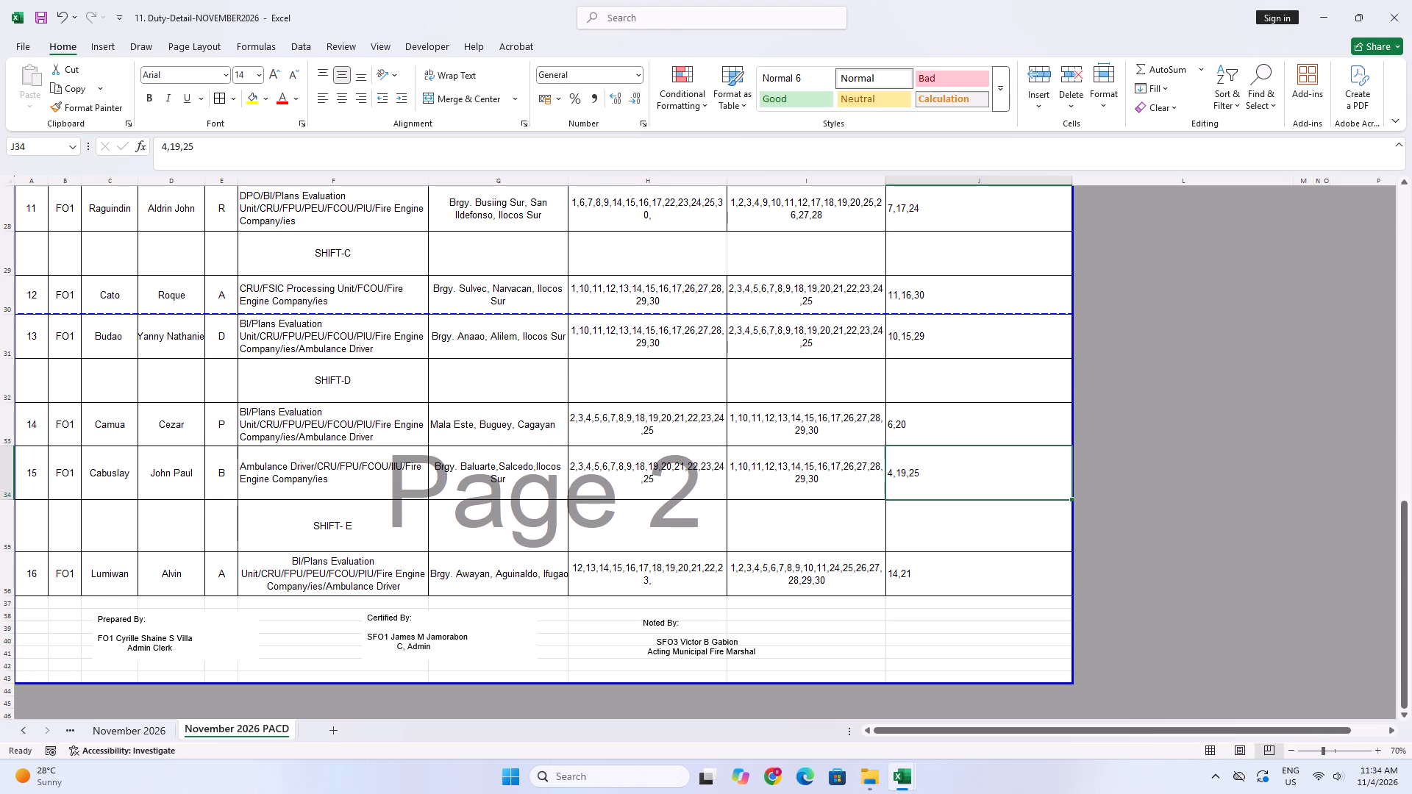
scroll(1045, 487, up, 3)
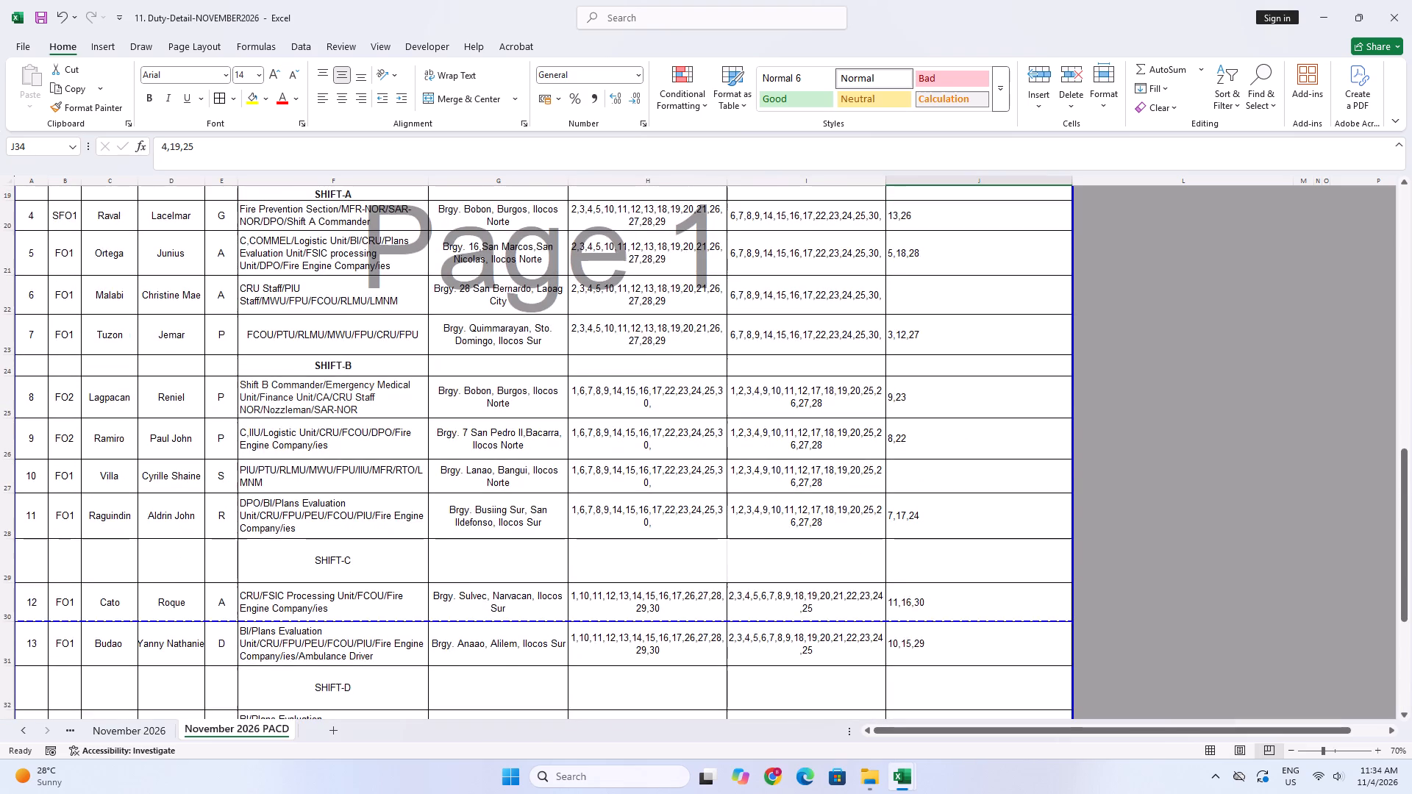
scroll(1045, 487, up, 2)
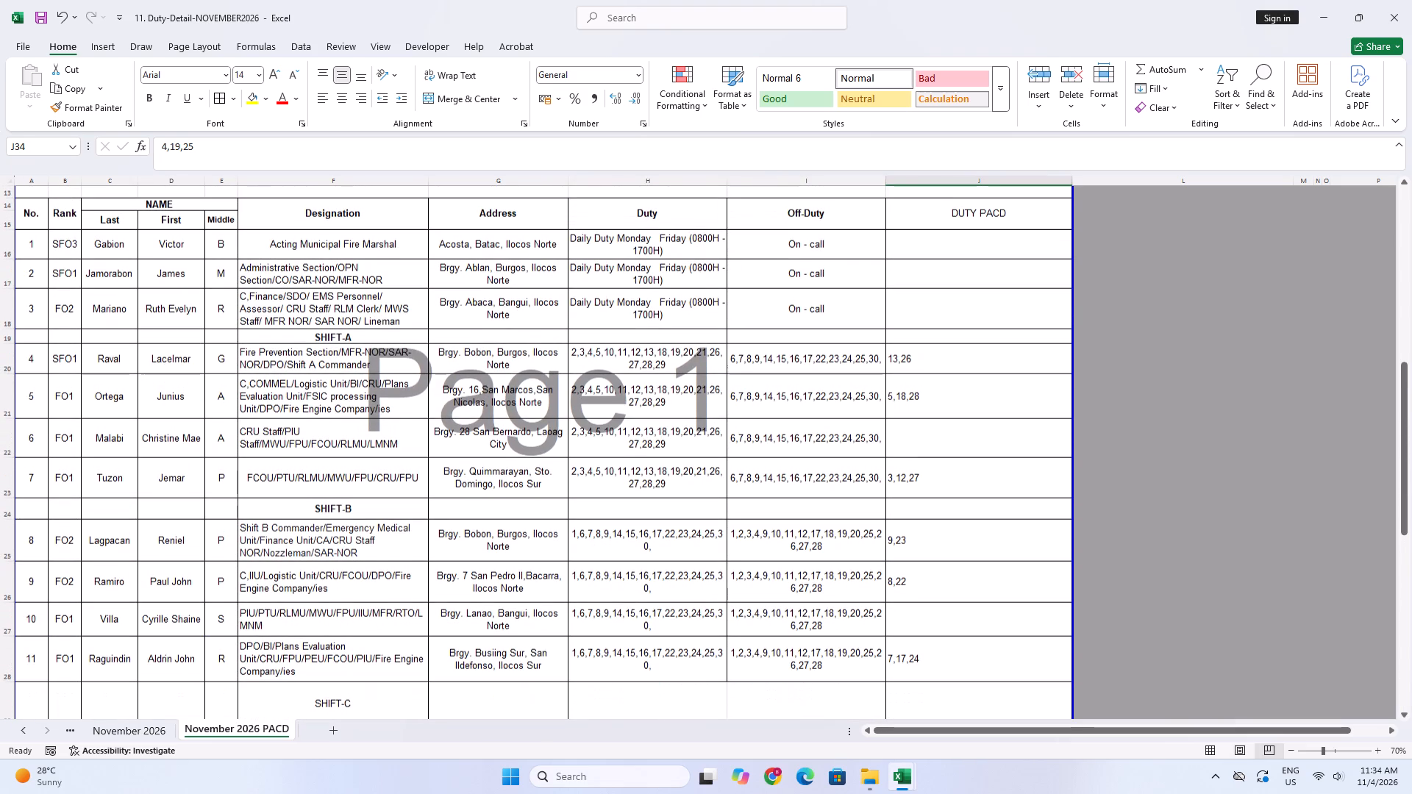
Review the DUTY PACD dates of all shifts against the duty and off-duty dates, checking coverage of the whole month.
scroll(1052, 490, up, 1)
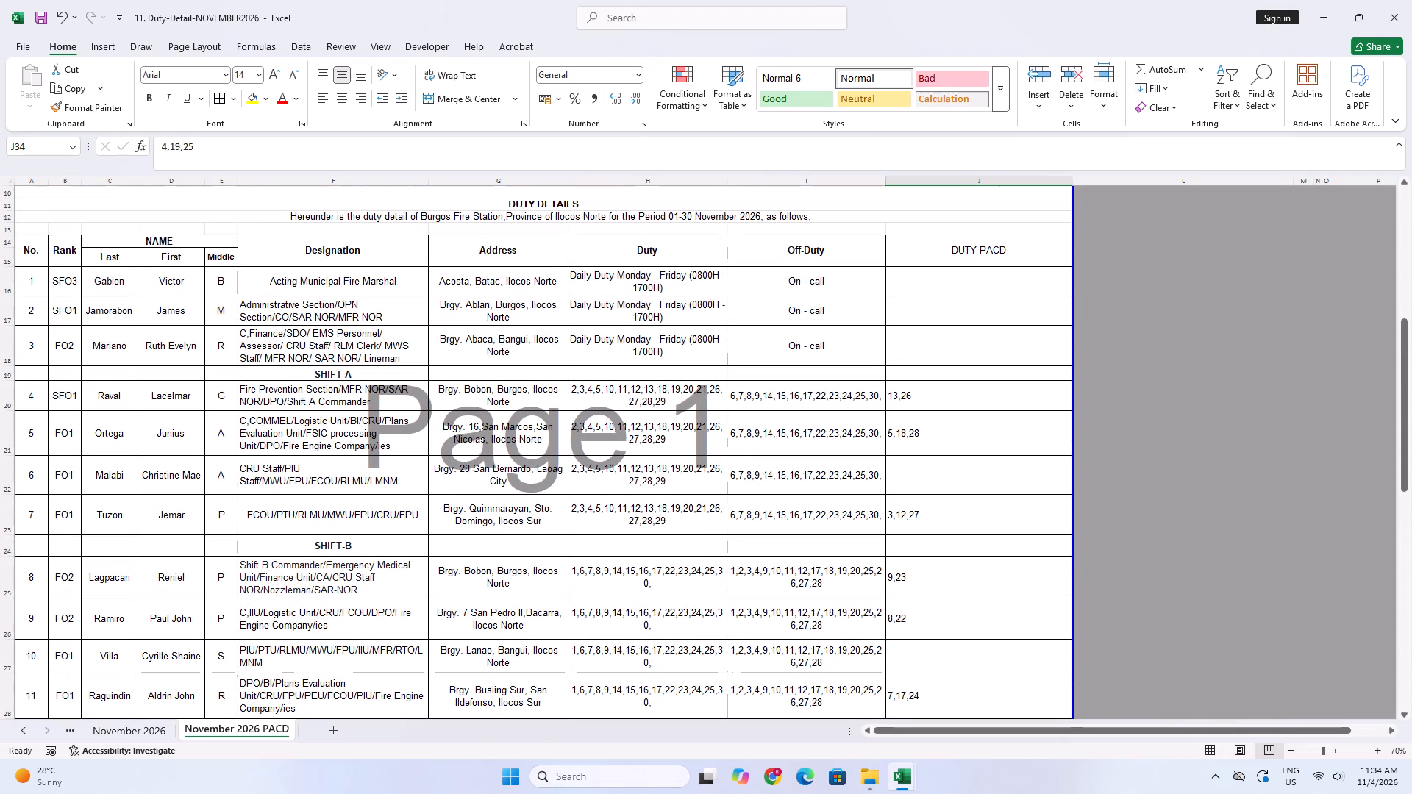
scroll(1066, 495, down, 2)
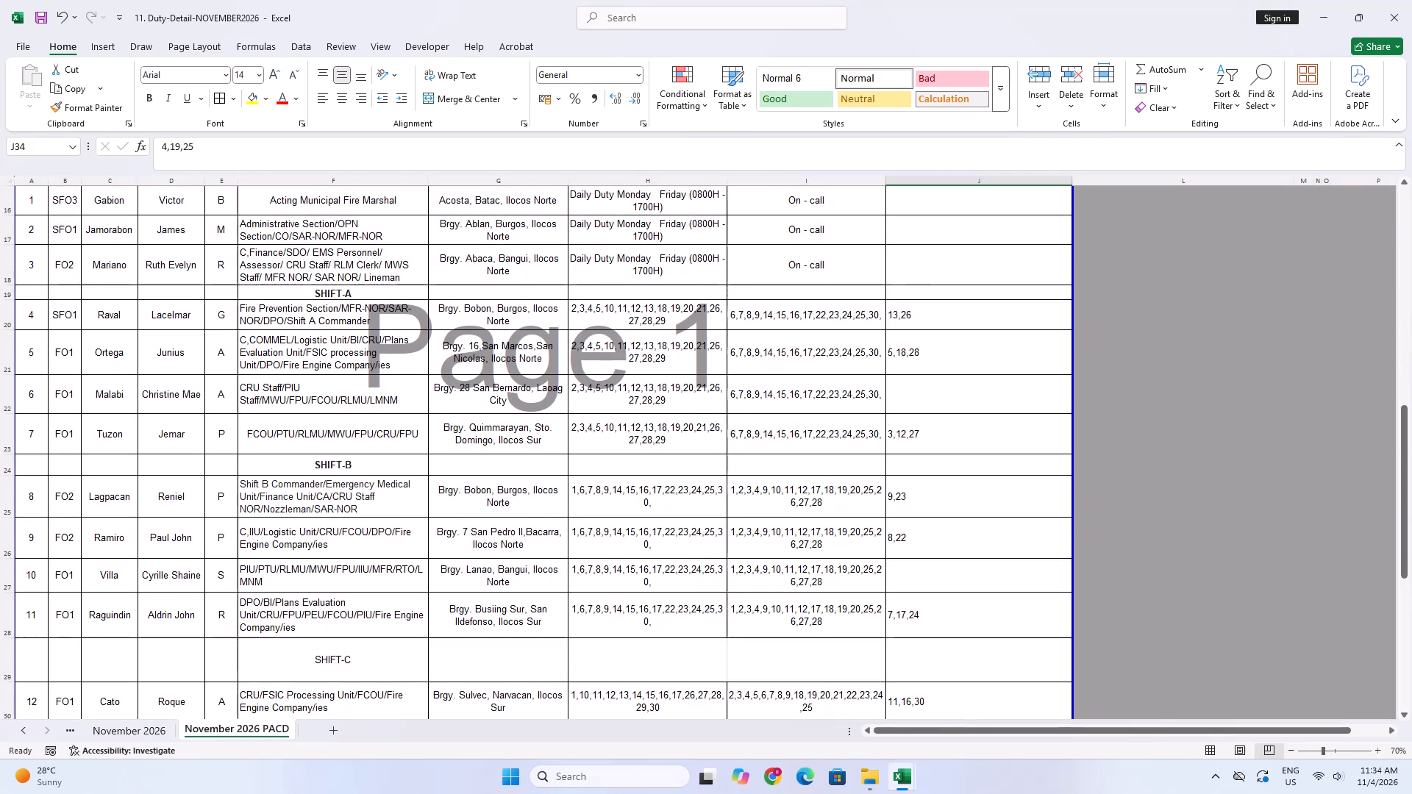
scroll(1080, 503, down, 3)
scroll(1085, 502, up, 5)
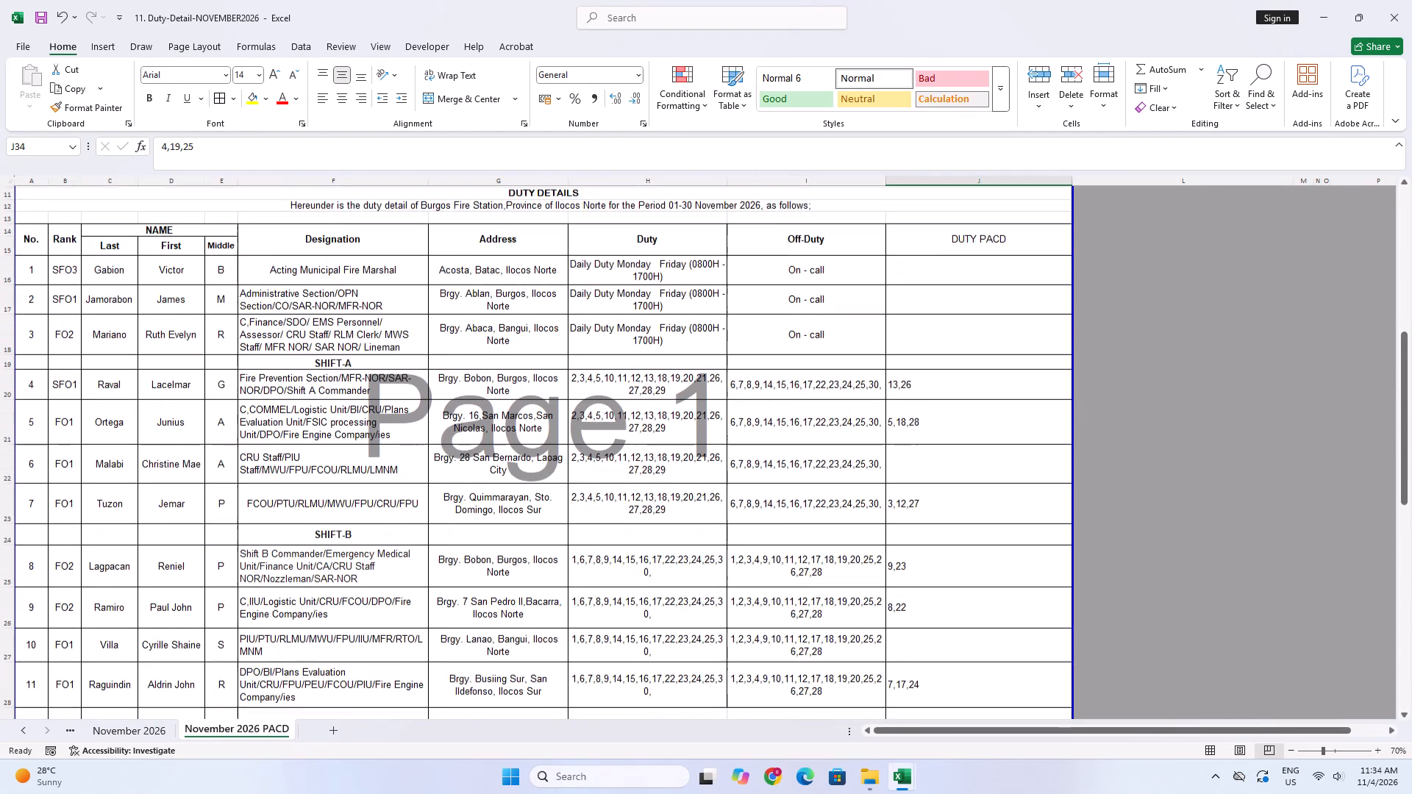
scroll(1085, 502, down, 4)
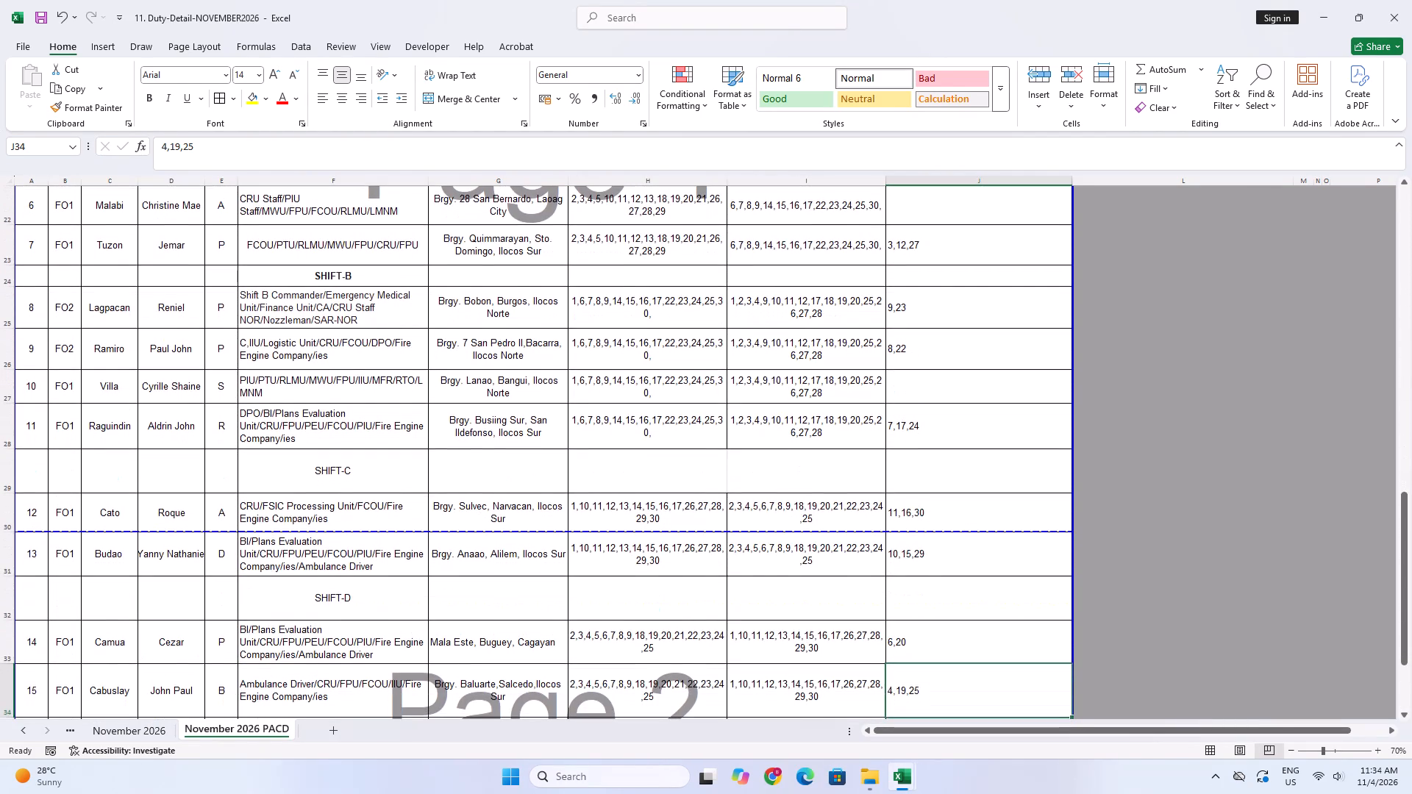
scroll(1094, 503, down, 4)
scroll(1099, 504, up, 3)
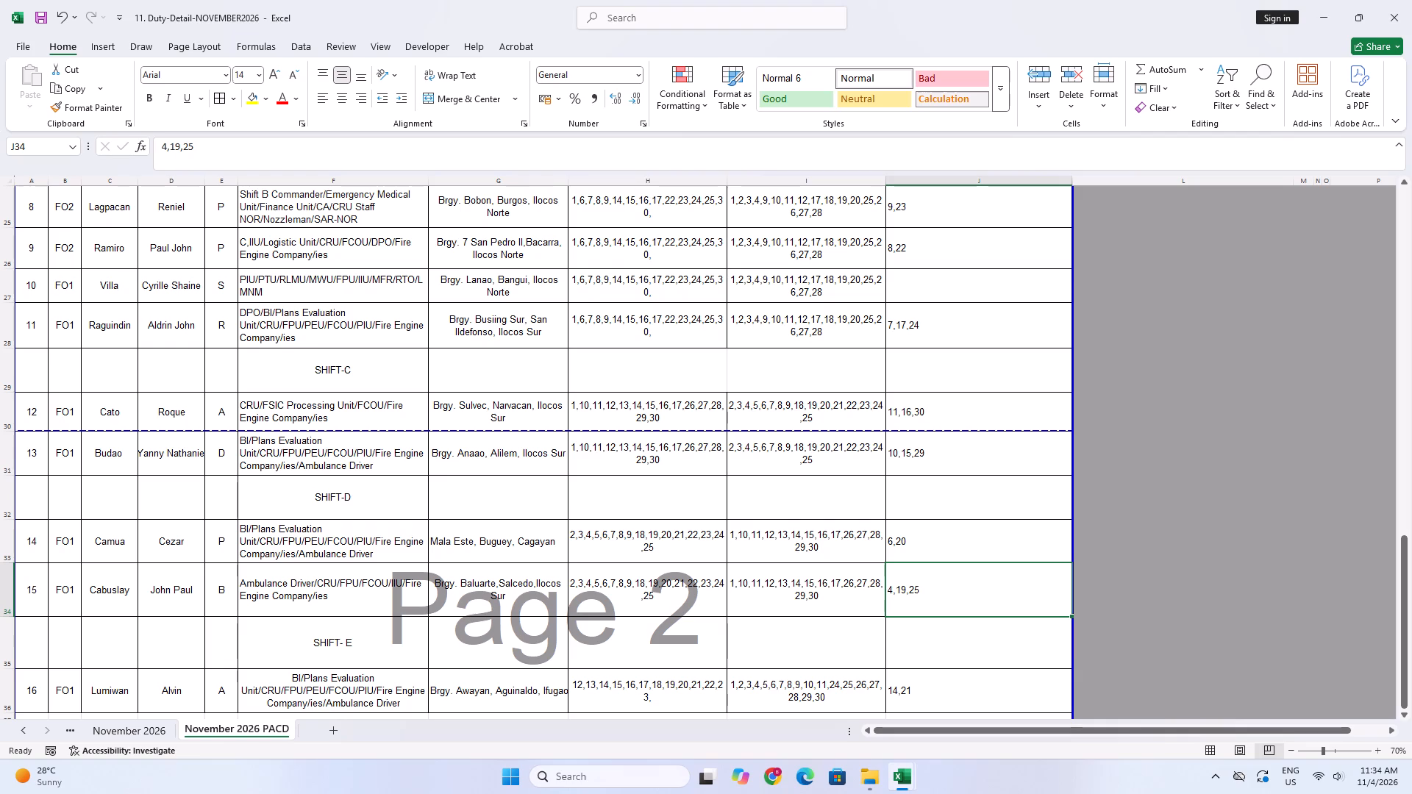
scroll(1064, 521, up, 4)
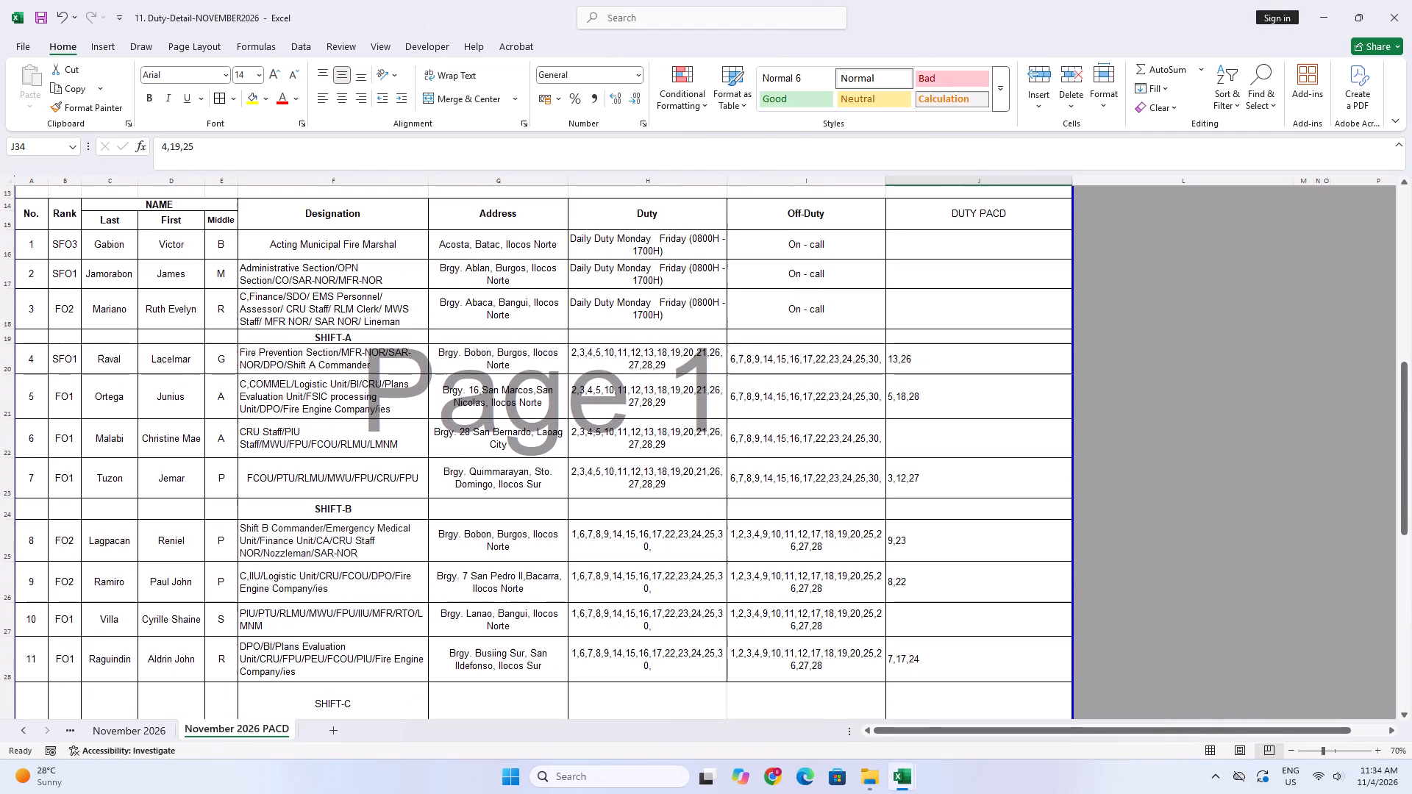
scroll(1054, 523, down, 5)
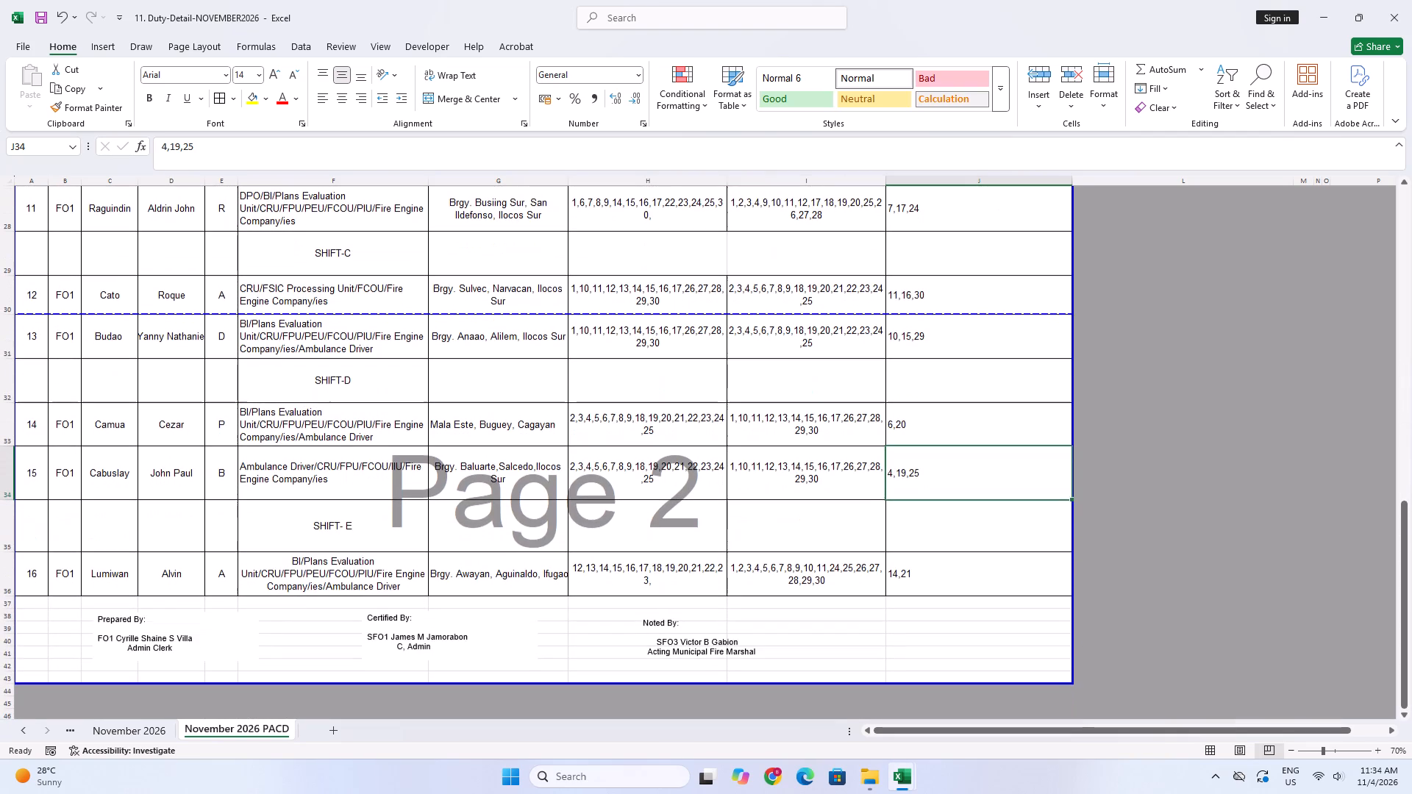
scroll(1053, 526, up, 2)
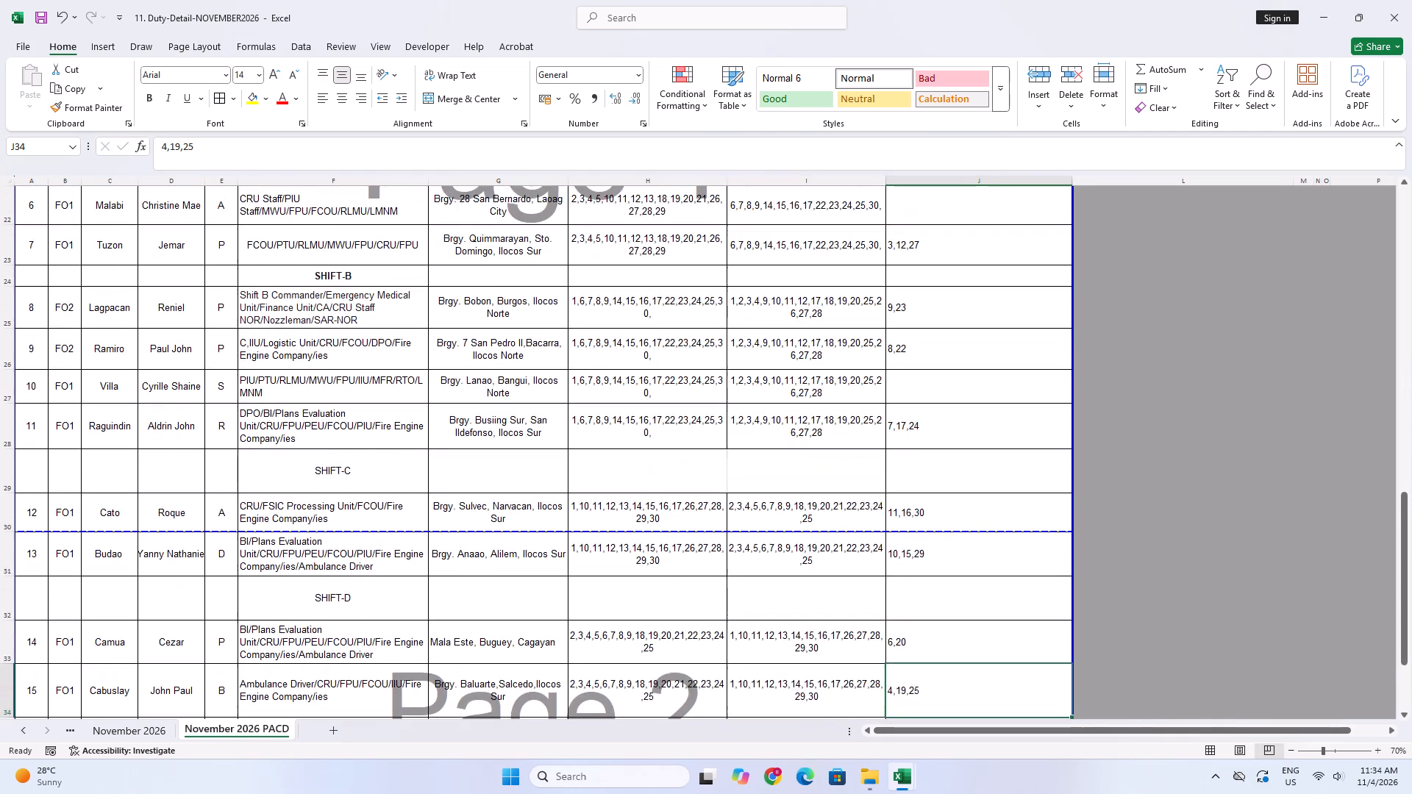
scroll(1053, 526, up, 2)
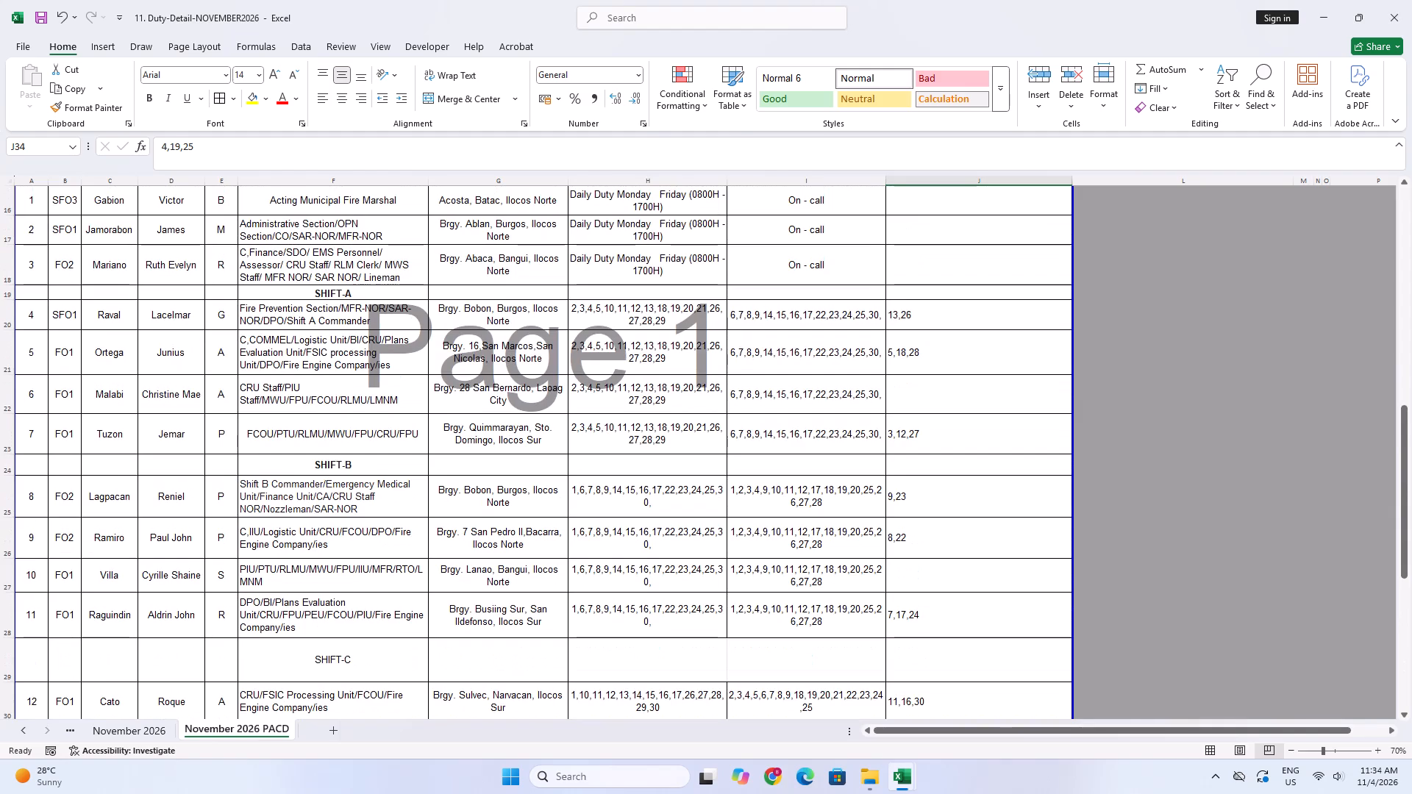
scroll(1050, 526, down, 3)
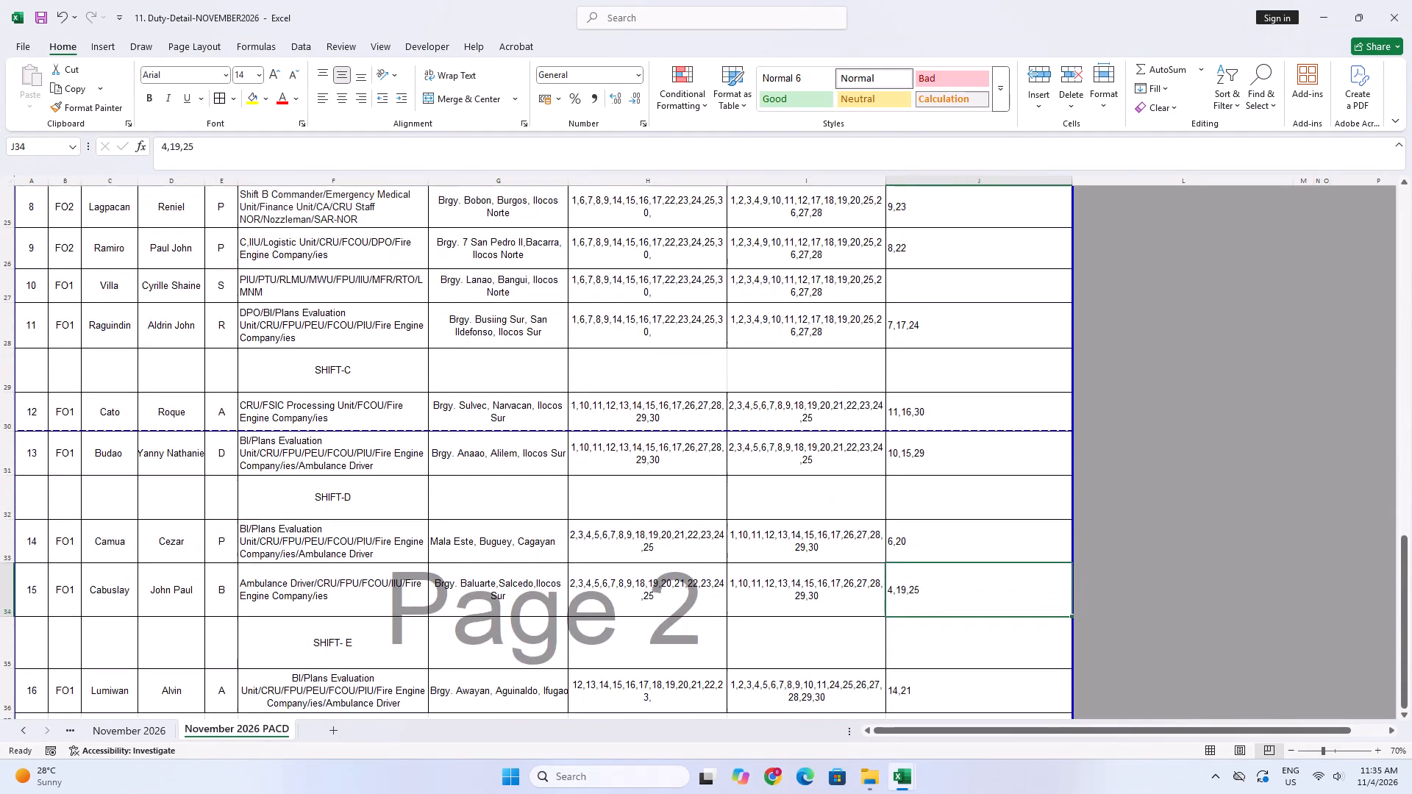
scroll(1050, 527, down, 2)
scroll(1050, 529, up, 1)
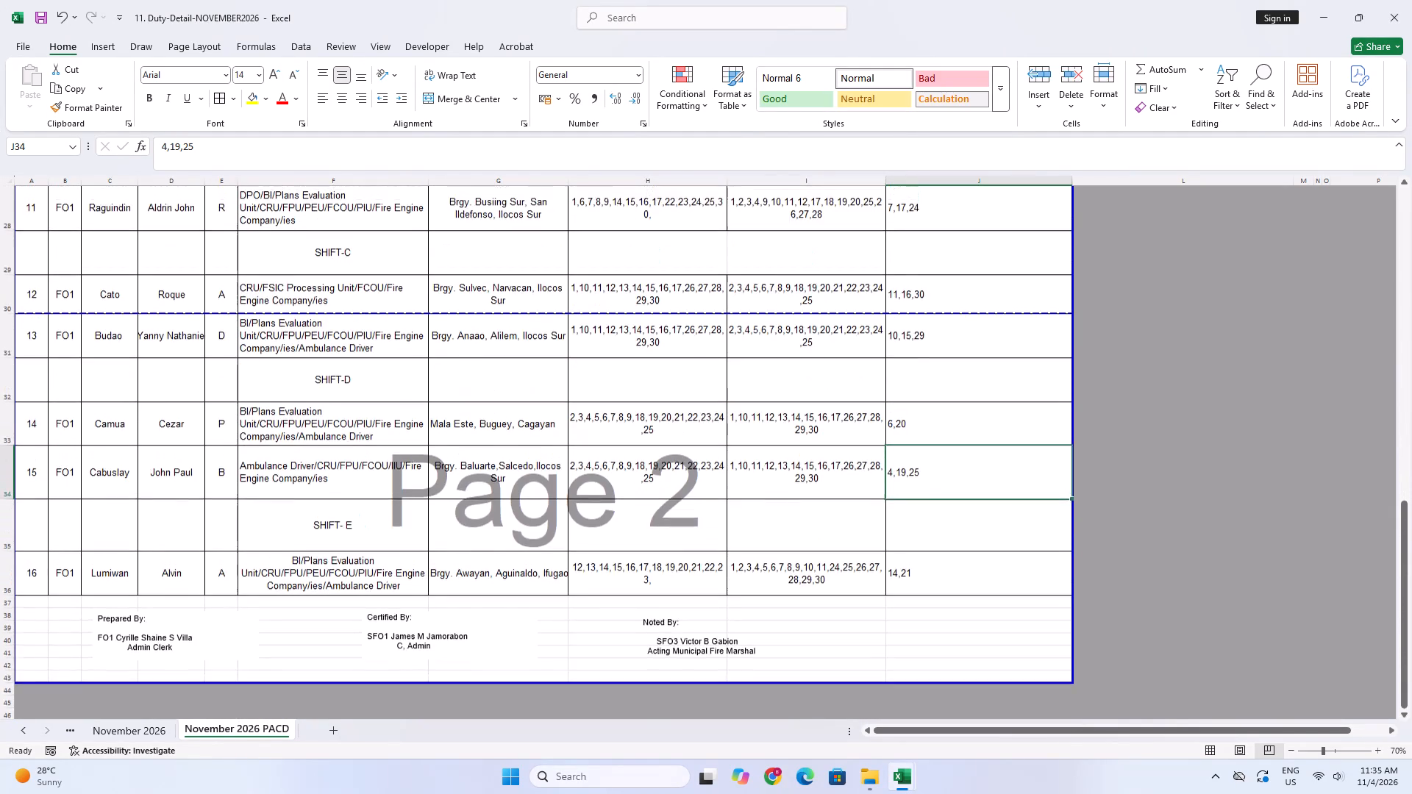
scroll(1050, 529, up, 2)
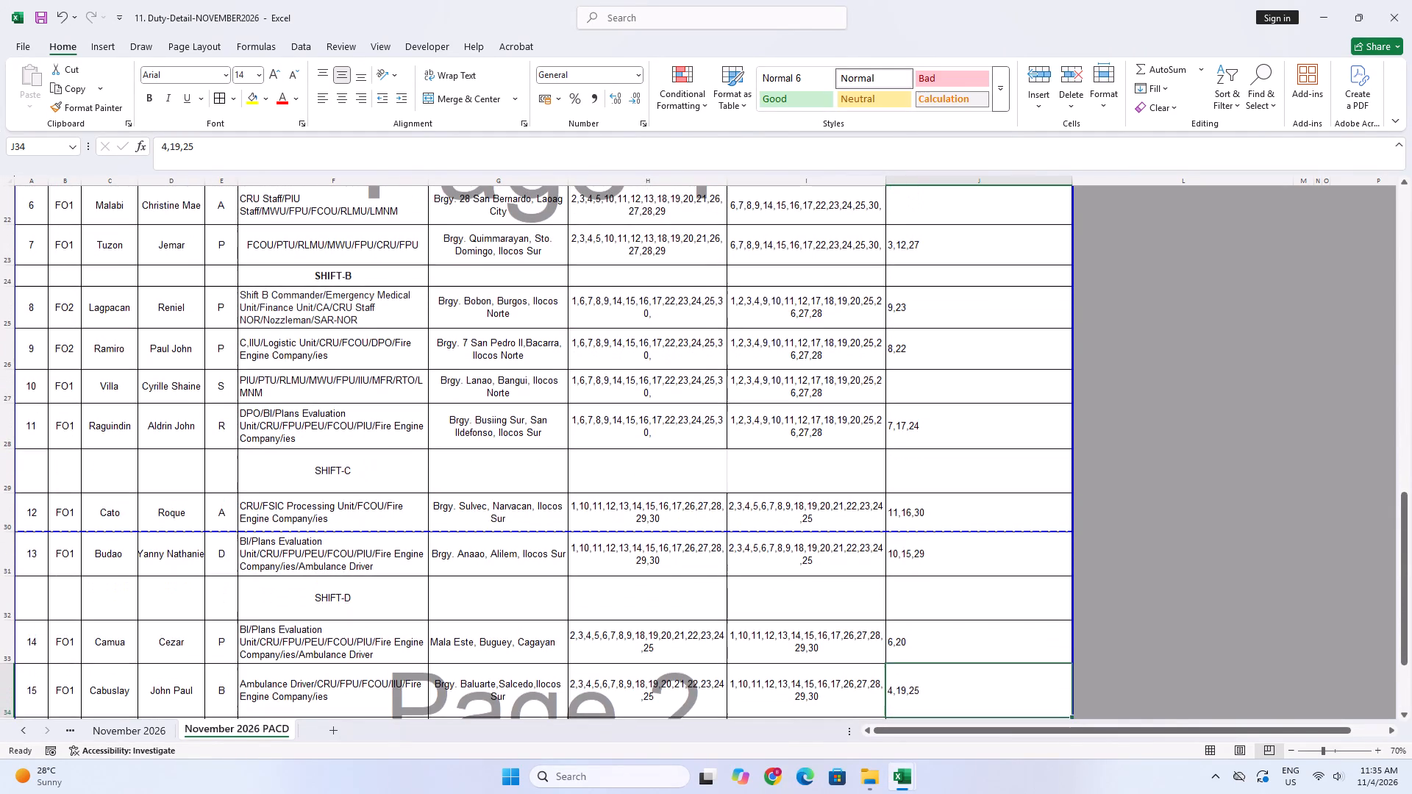
scroll(1050, 529, up, 2)
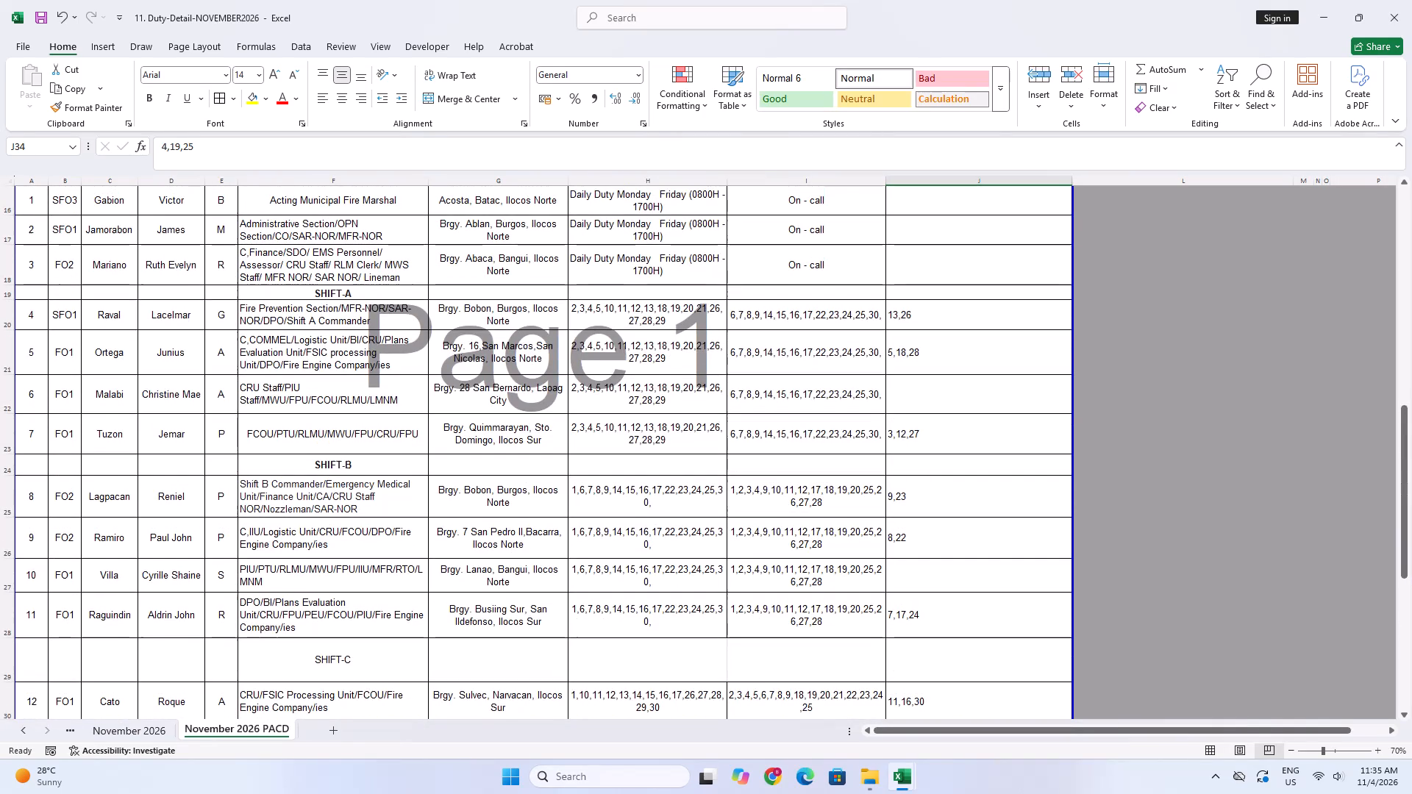
scroll(1050, 529, up, 2)
scroll(1014, 530, down, 1)
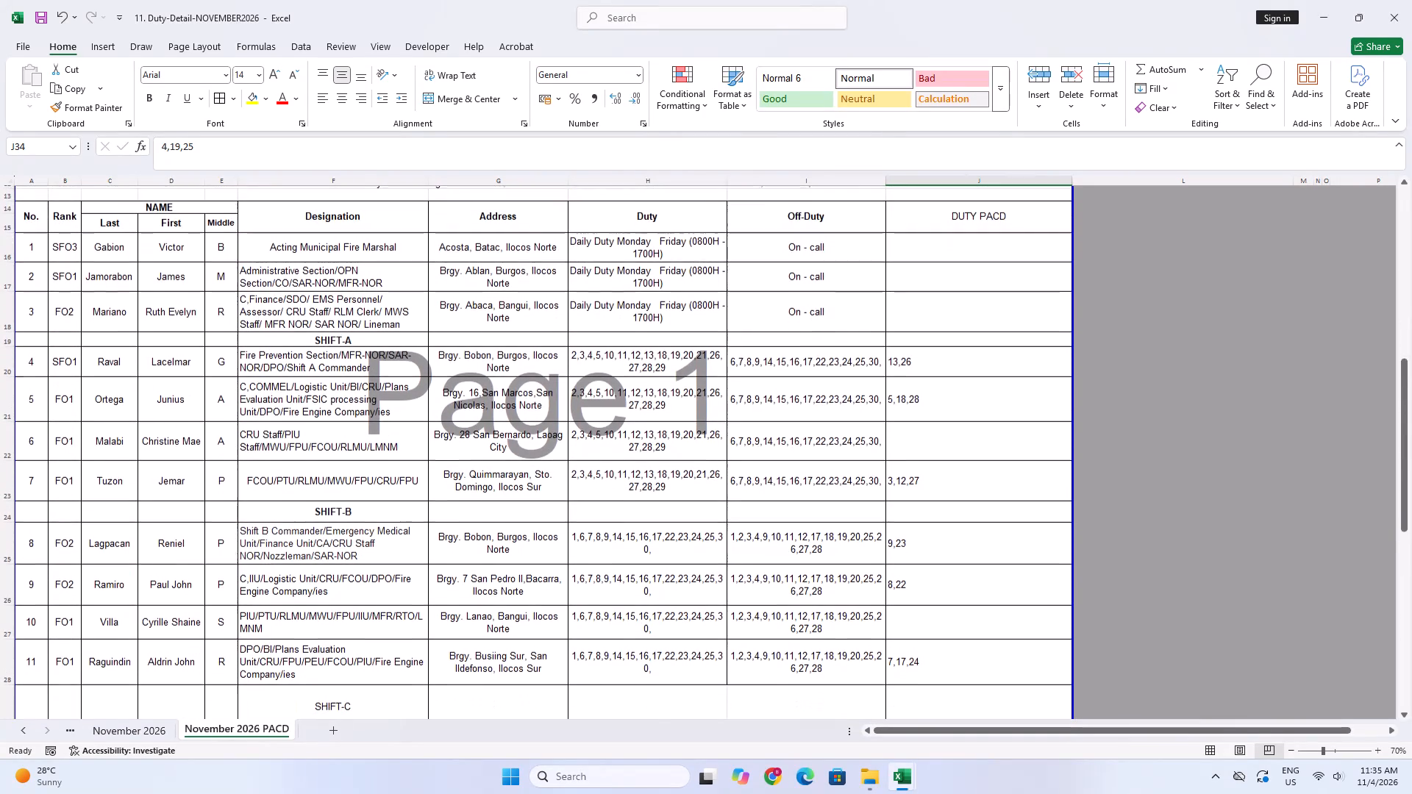
scroll(1014, 531, down, 4)
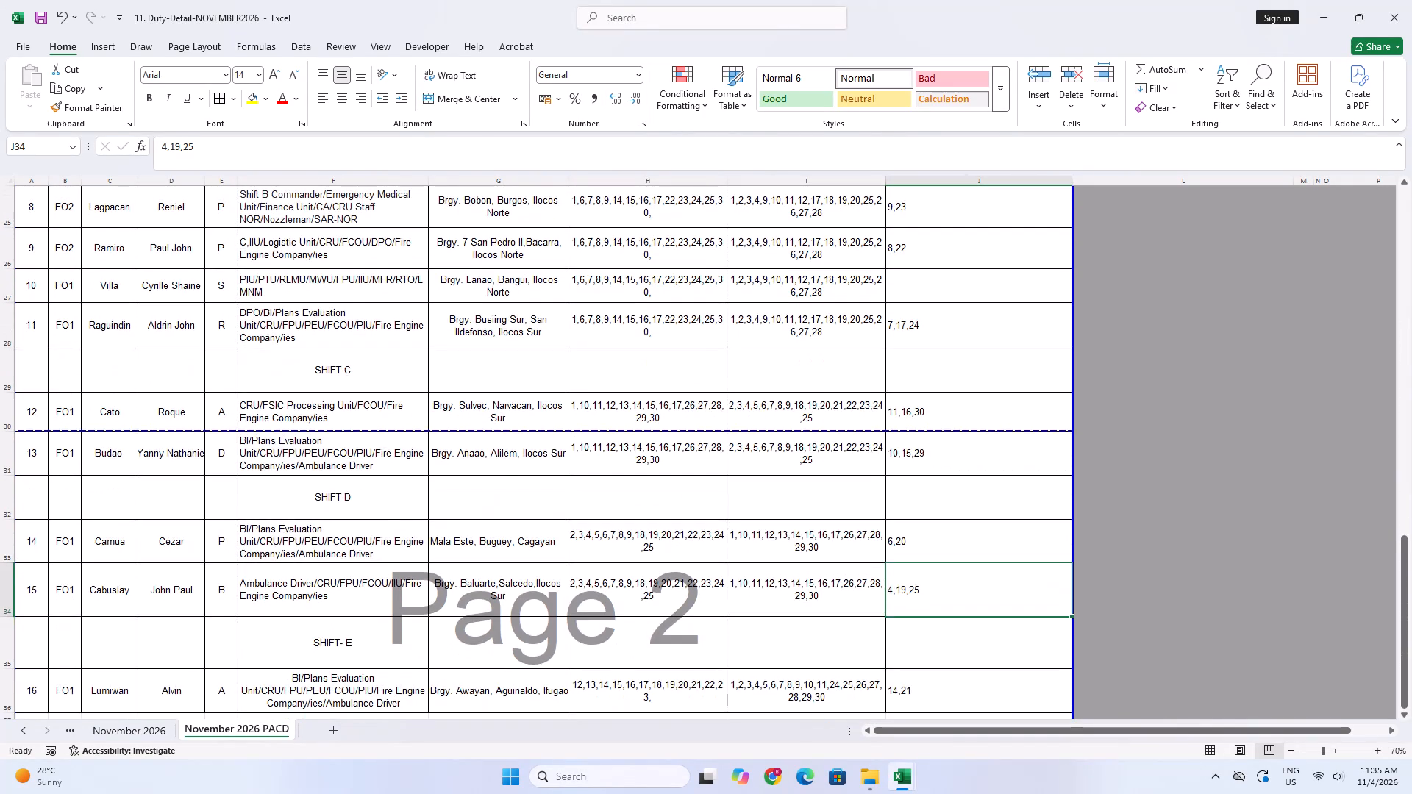
scroll(1015, 533, up, 5)
scroll(1015, 533, down, 3)
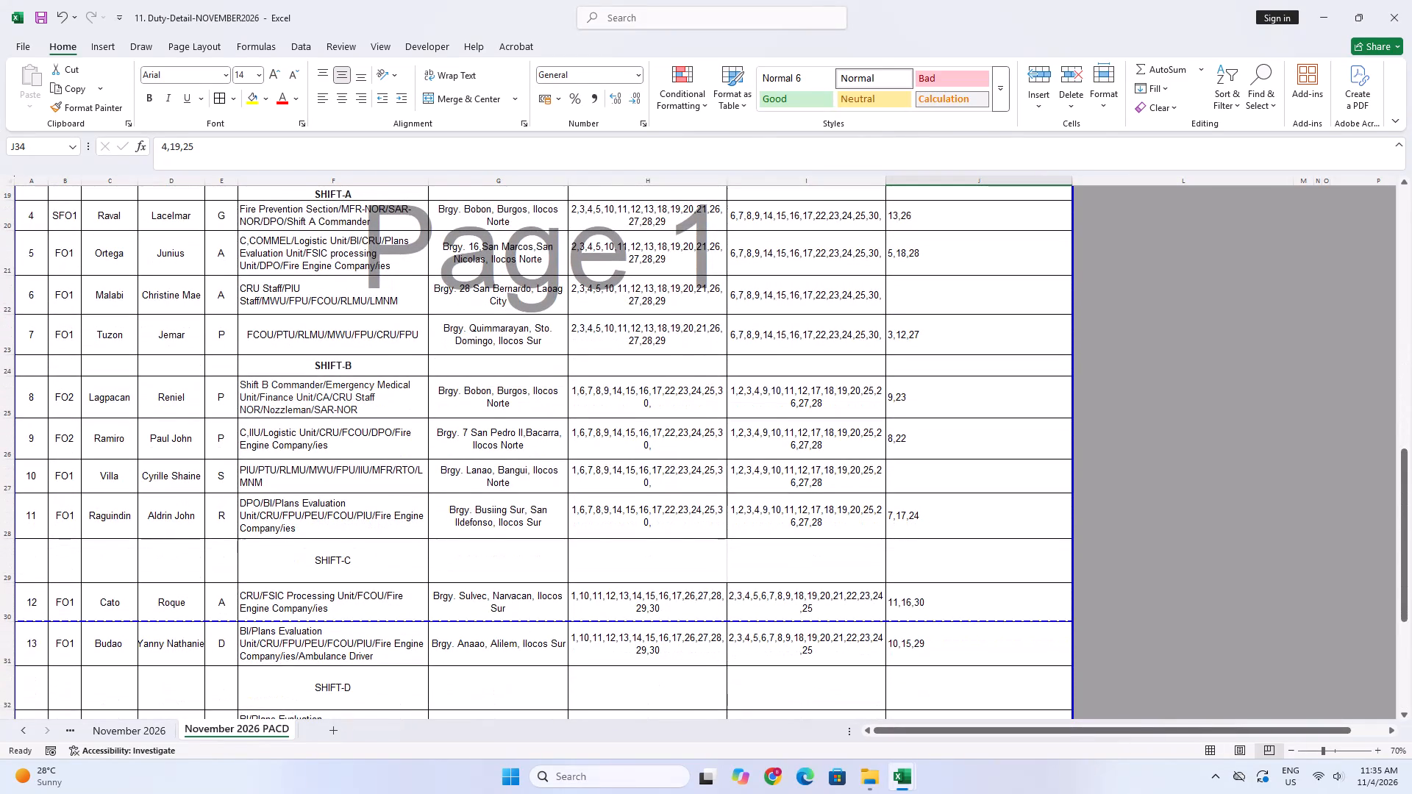
scroll(1019, 534, up, 1)
scroll(1019, 534, down, 1)
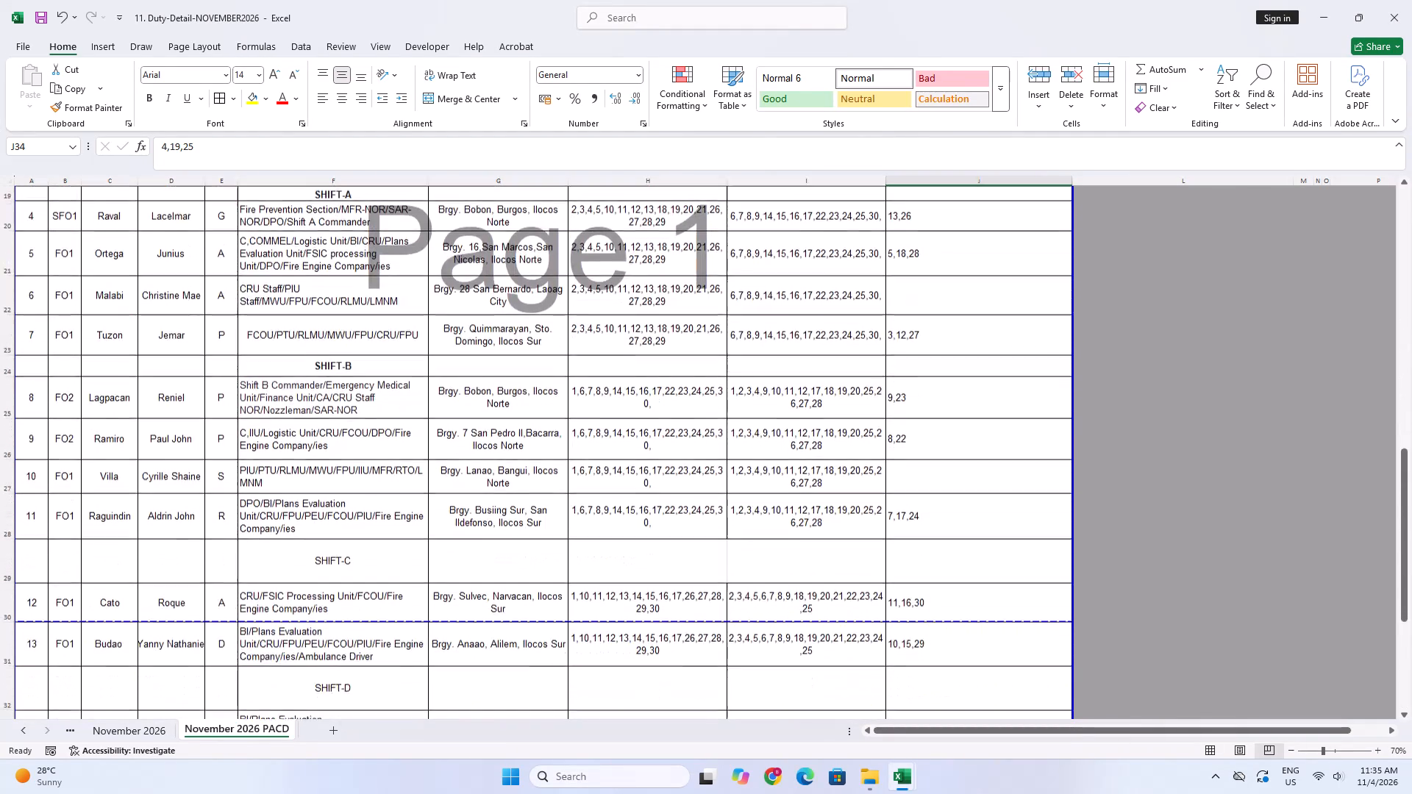
scroll(1019, 534, down, 2)
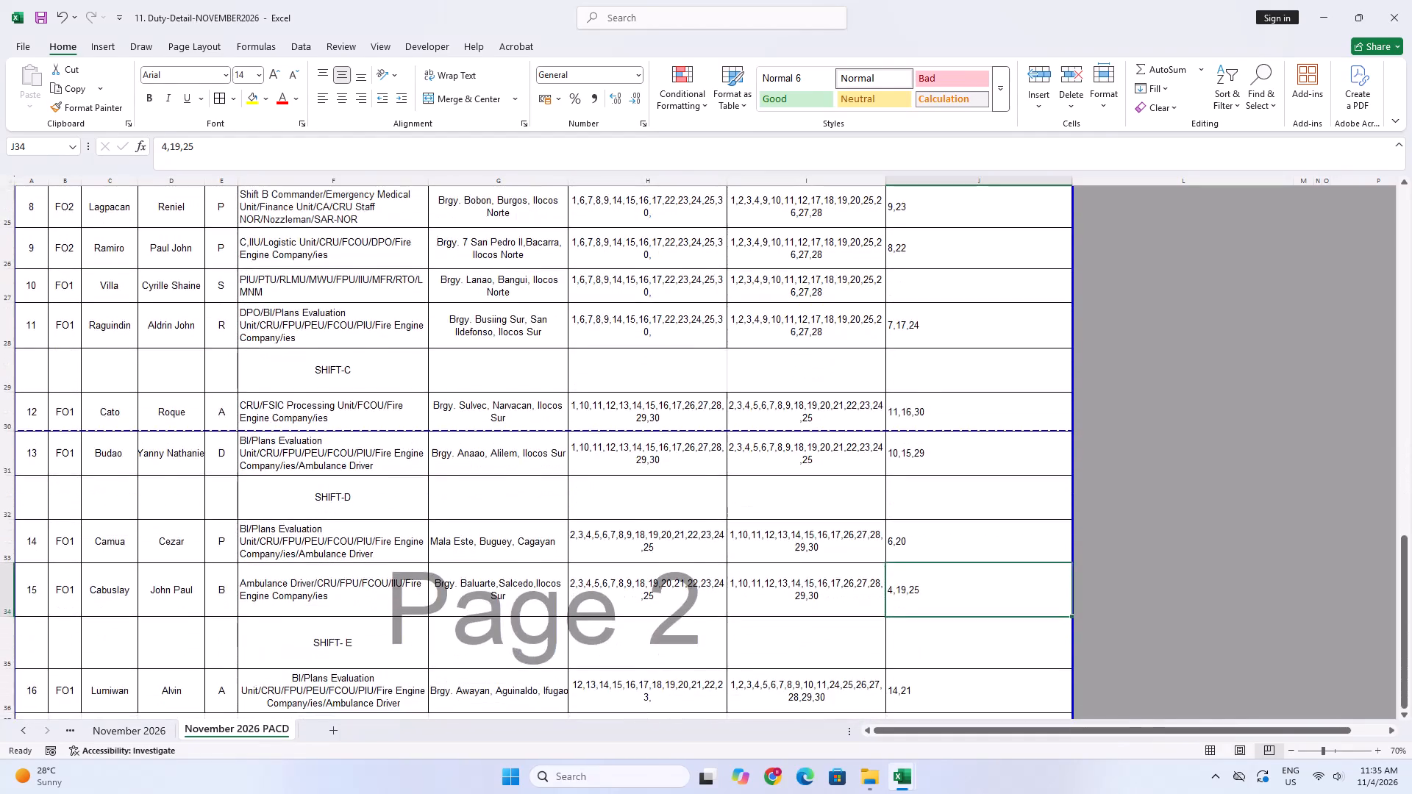
scroll(1021, 536, down, 1)
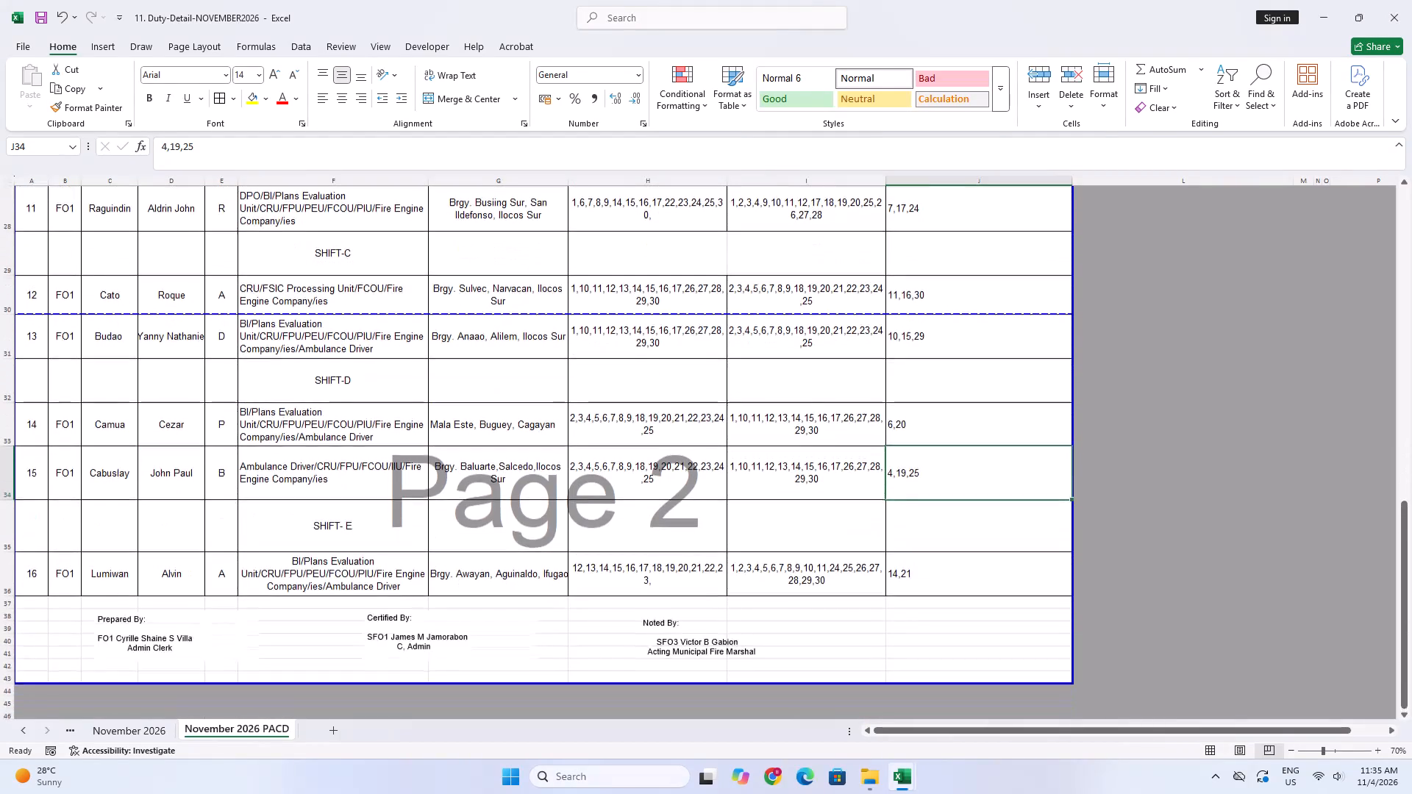
scroll(1021, 536, up, 2)
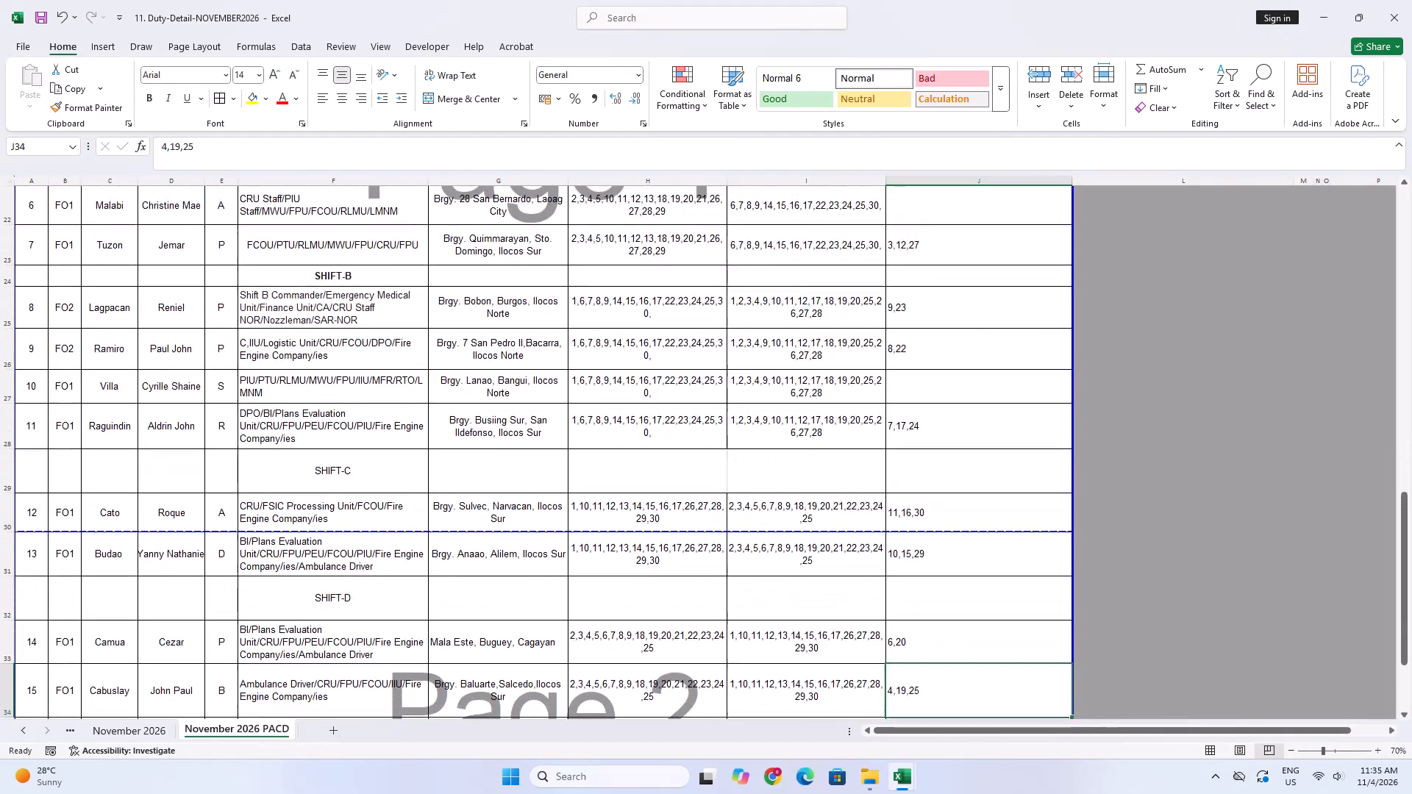
scroll(1021, 536, up, 2)
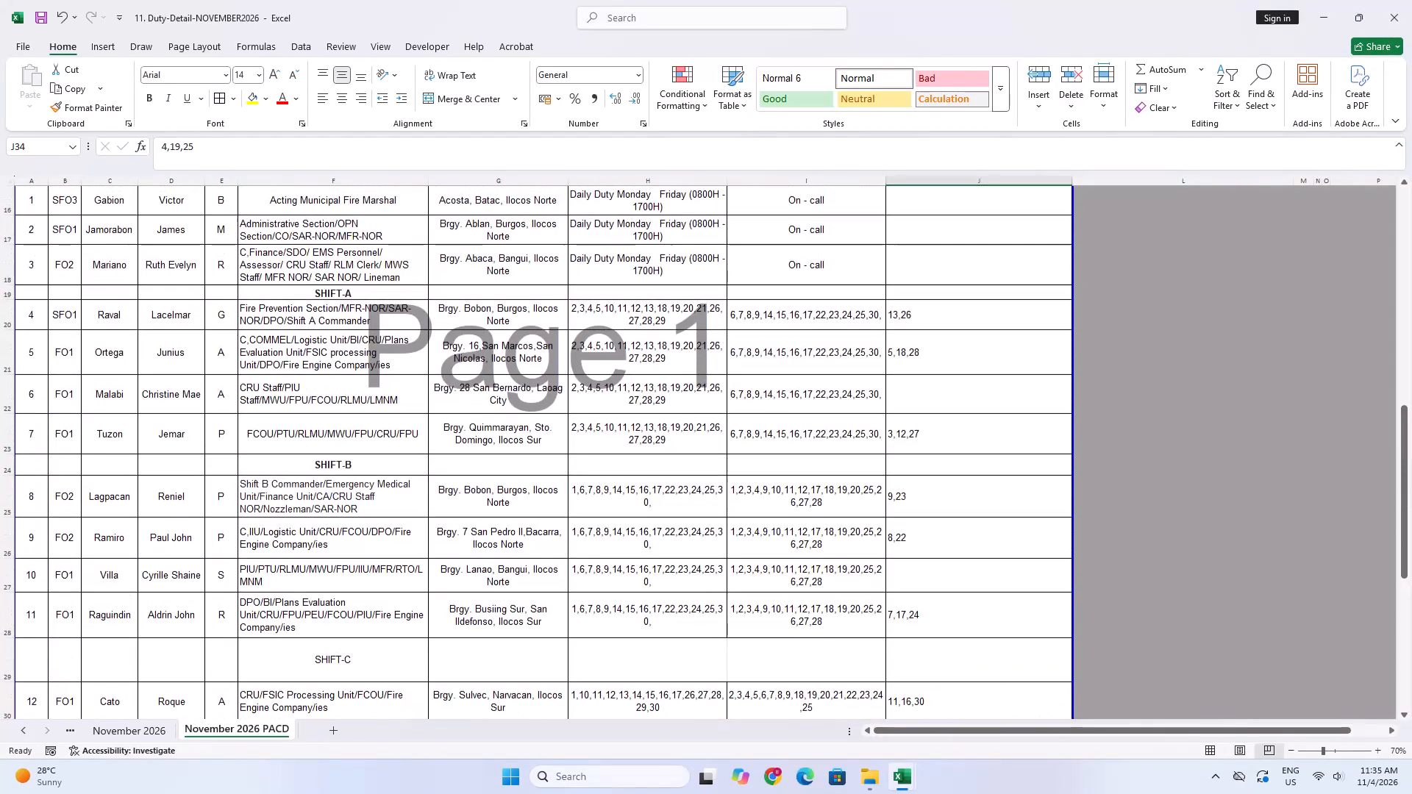
scroll(1021, 536, down, 1)
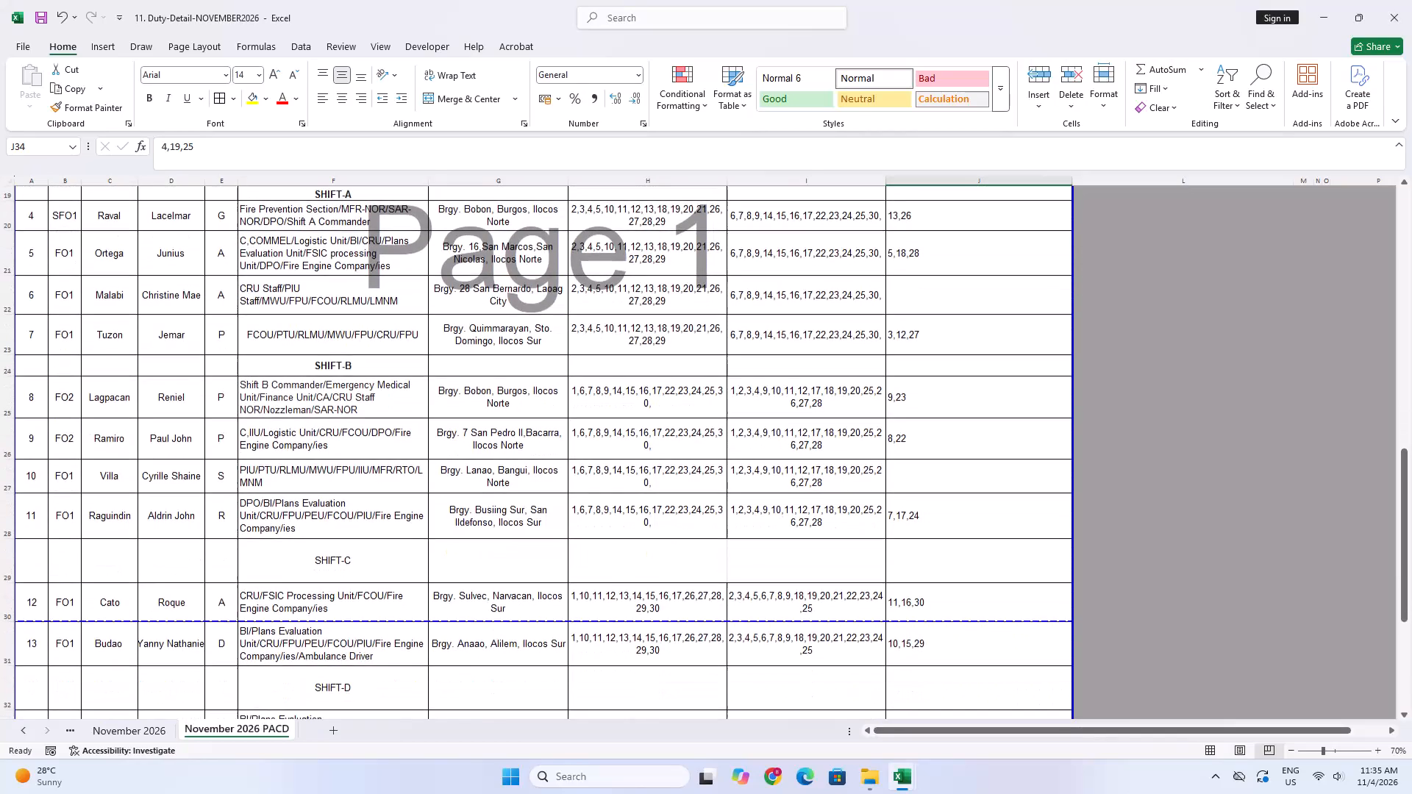
scroll(1025, 539, down, 2)
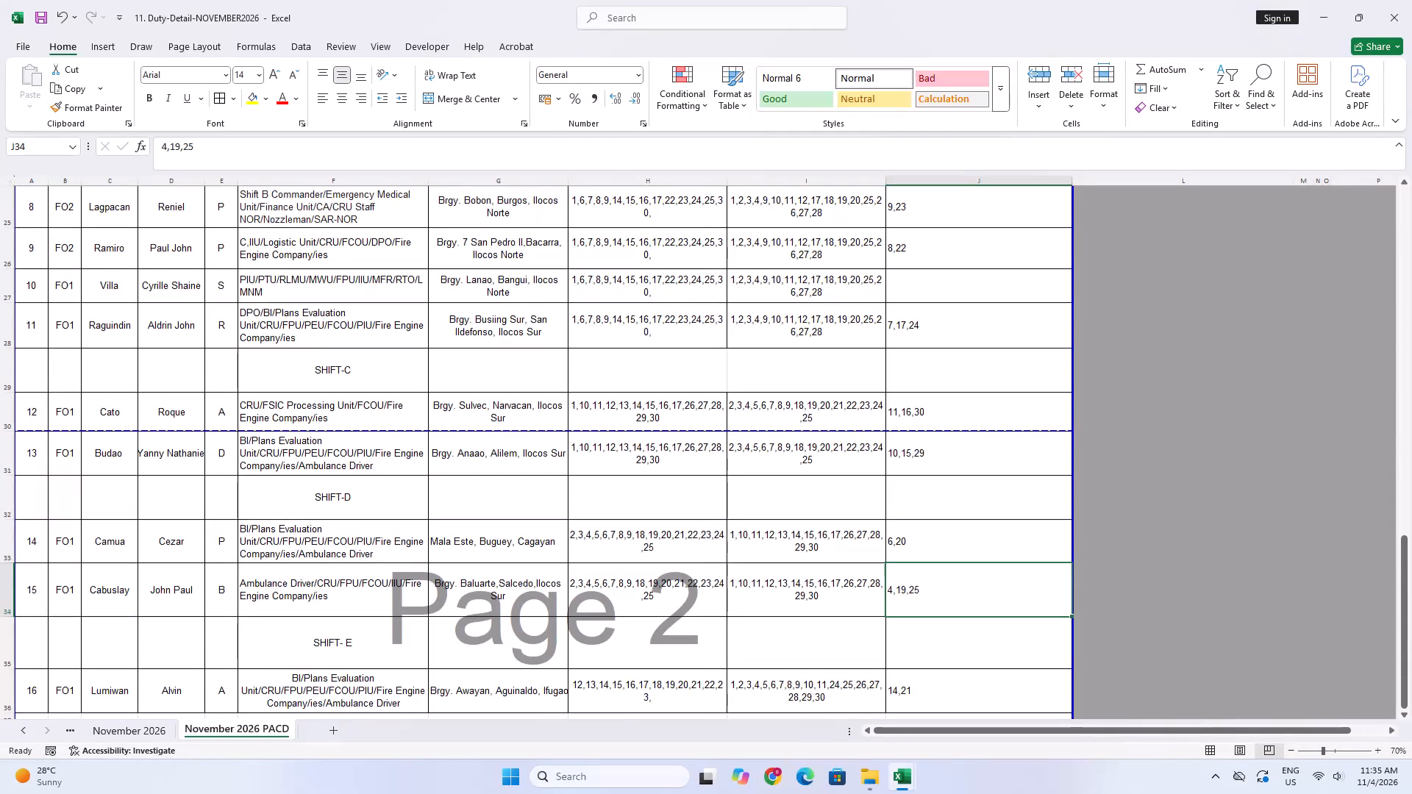
scroll(1028, 540, up, 2)
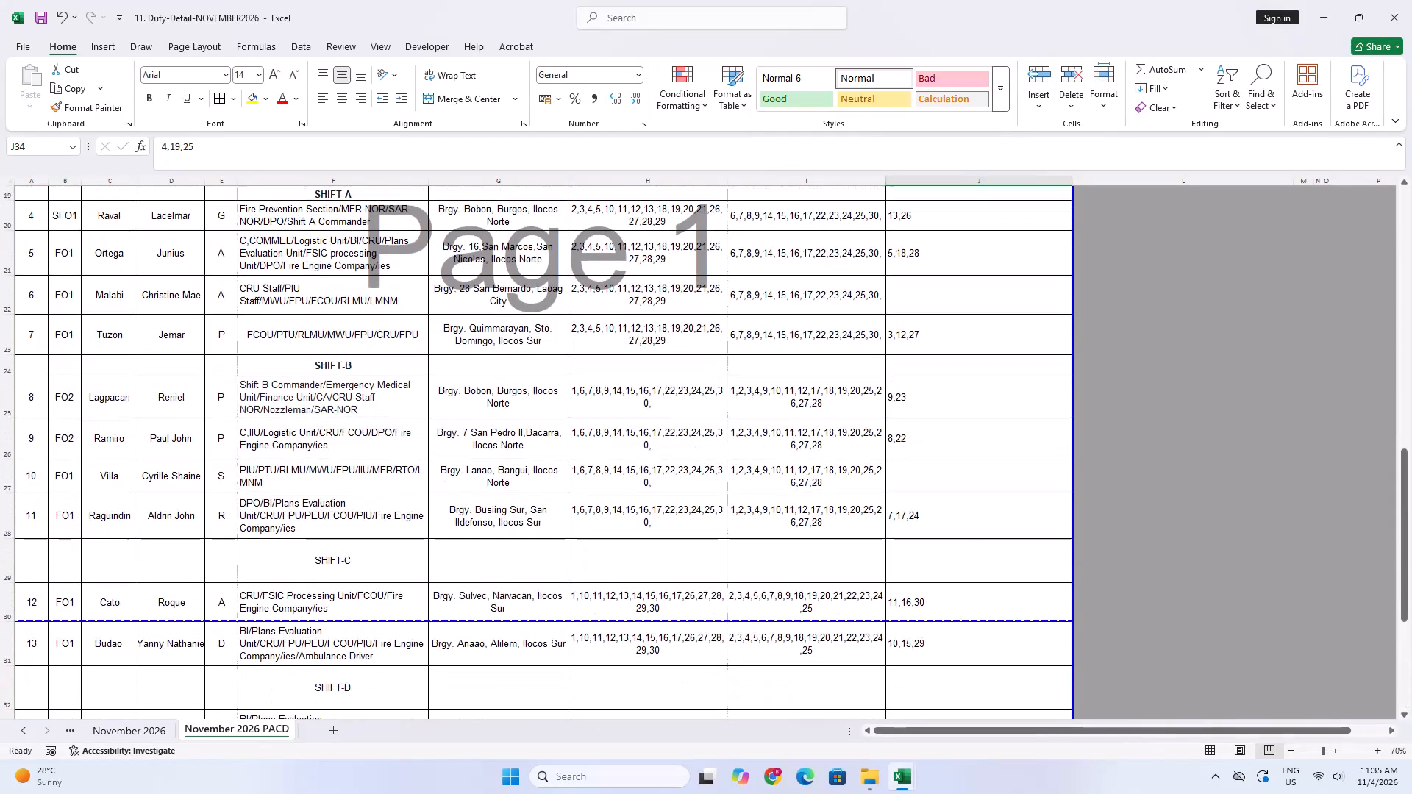
scroll(1028, 540, up, 2)
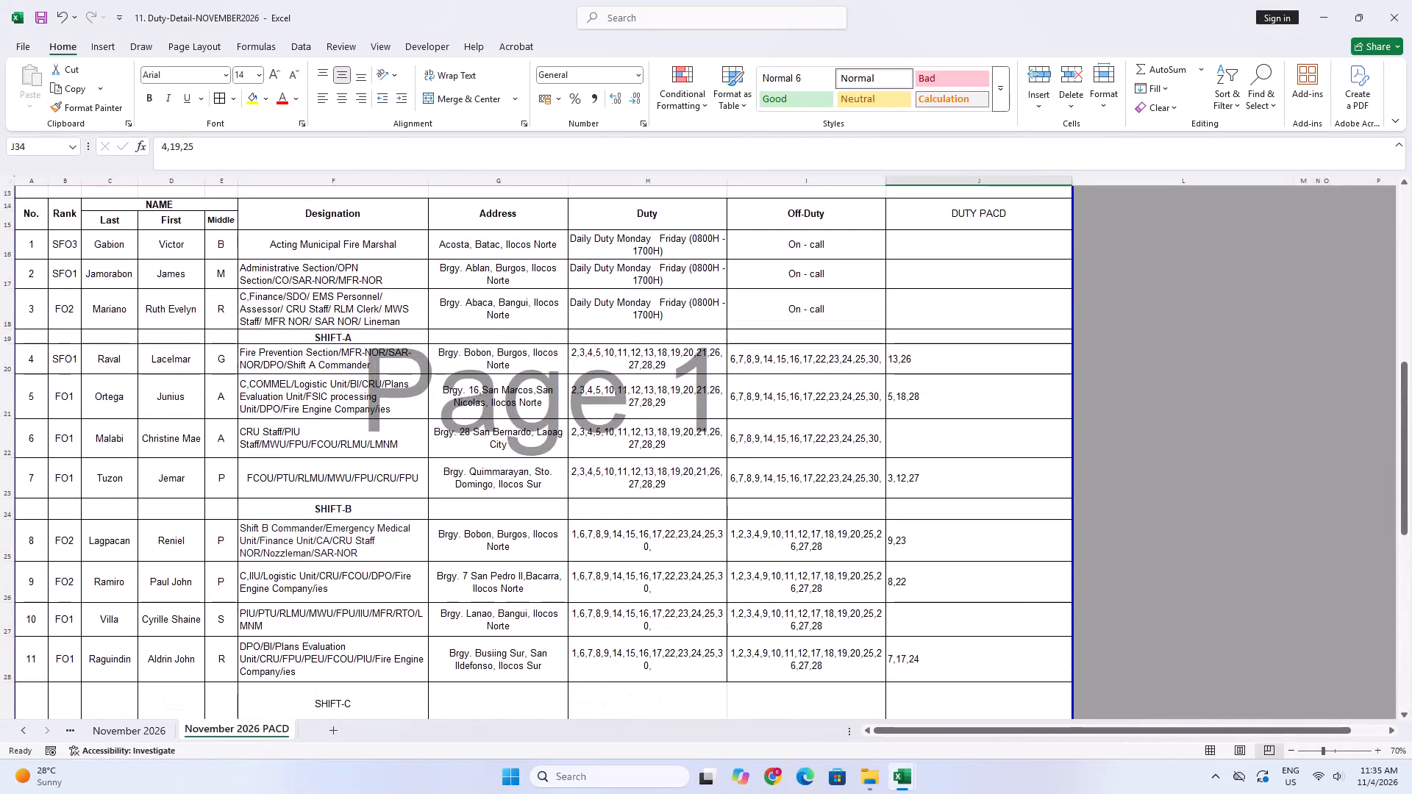
scroll(1034, 544, down, 4)
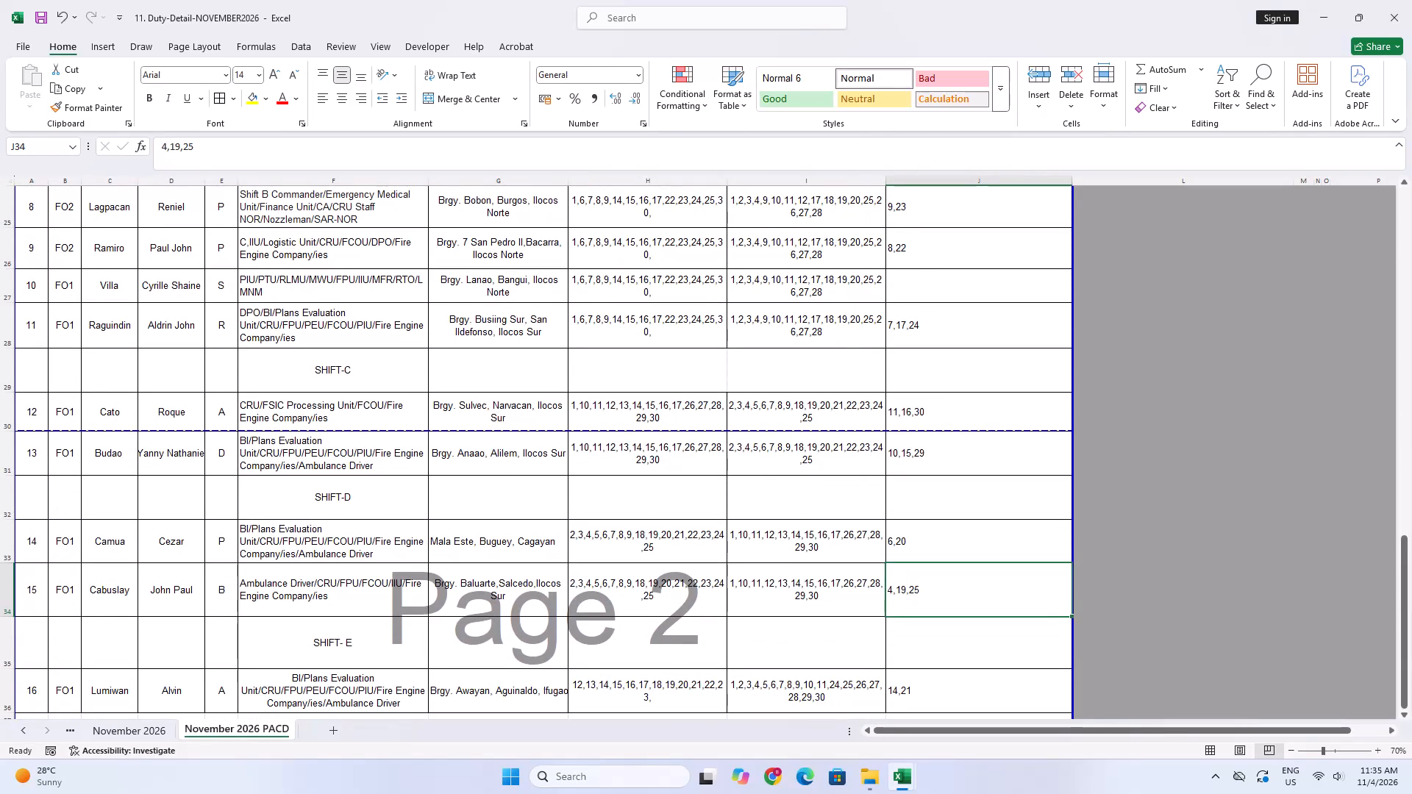
scroll(1038, 546, up, 1)
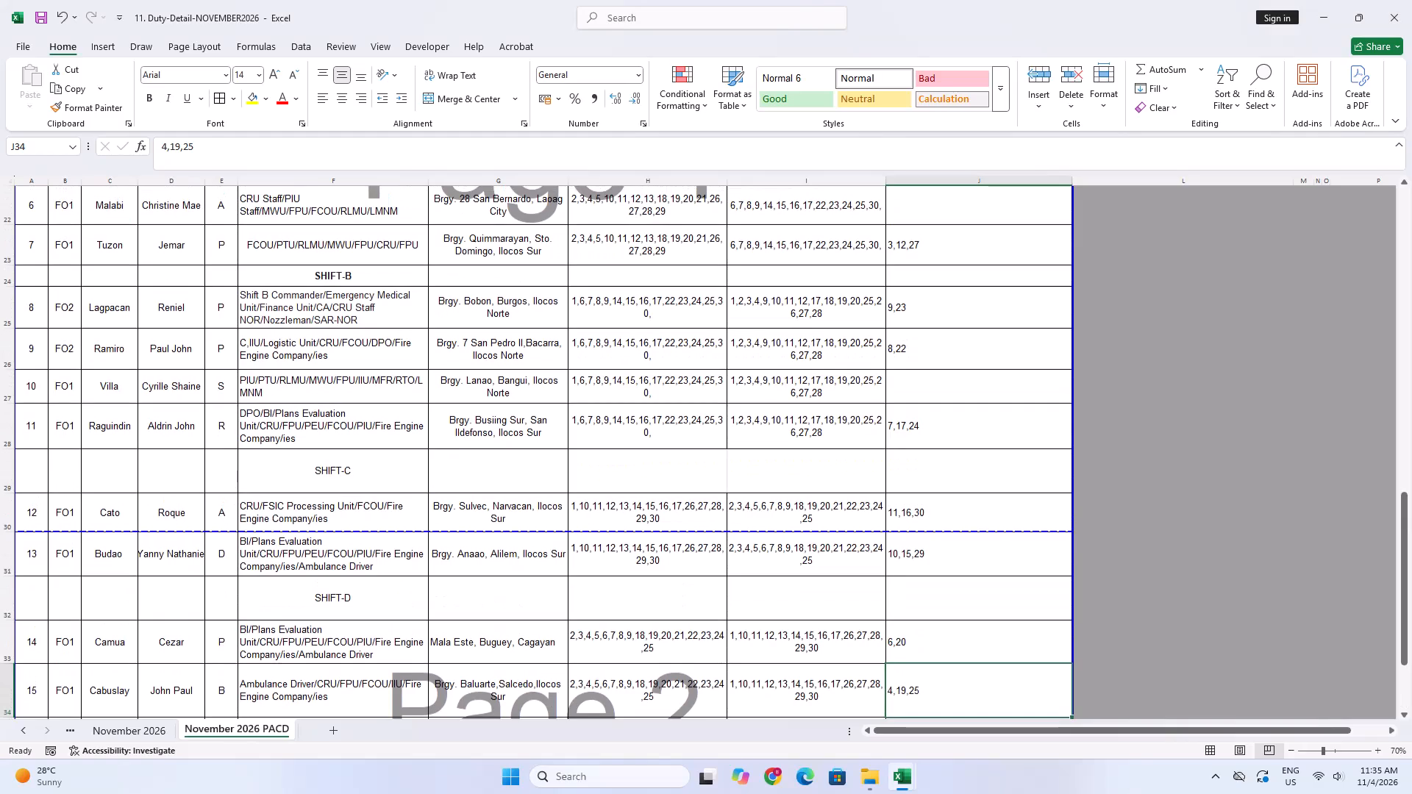
scroll(1049, 550, down, 1)
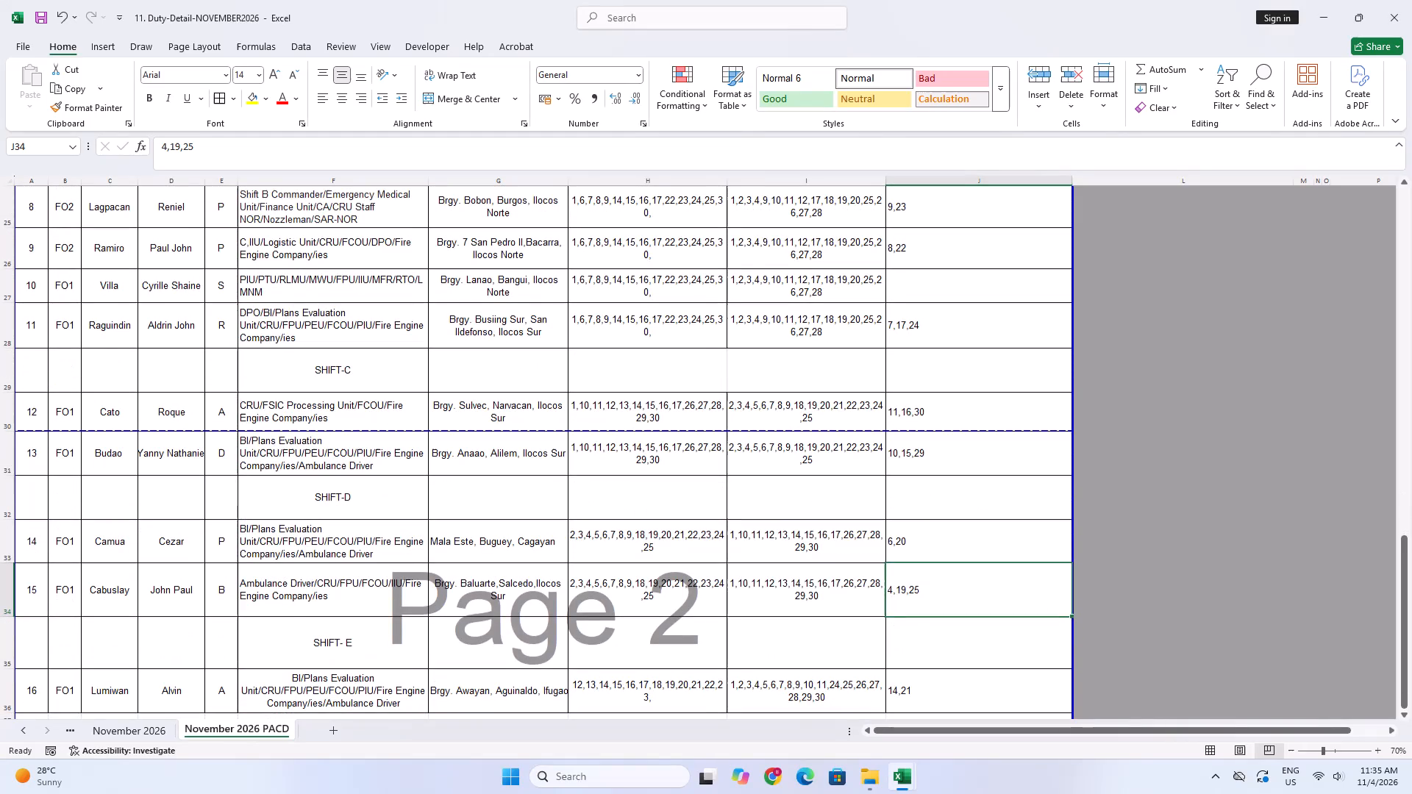
scroll(1052, 551, down, 2)
scroll(1052, 552, up, 3)
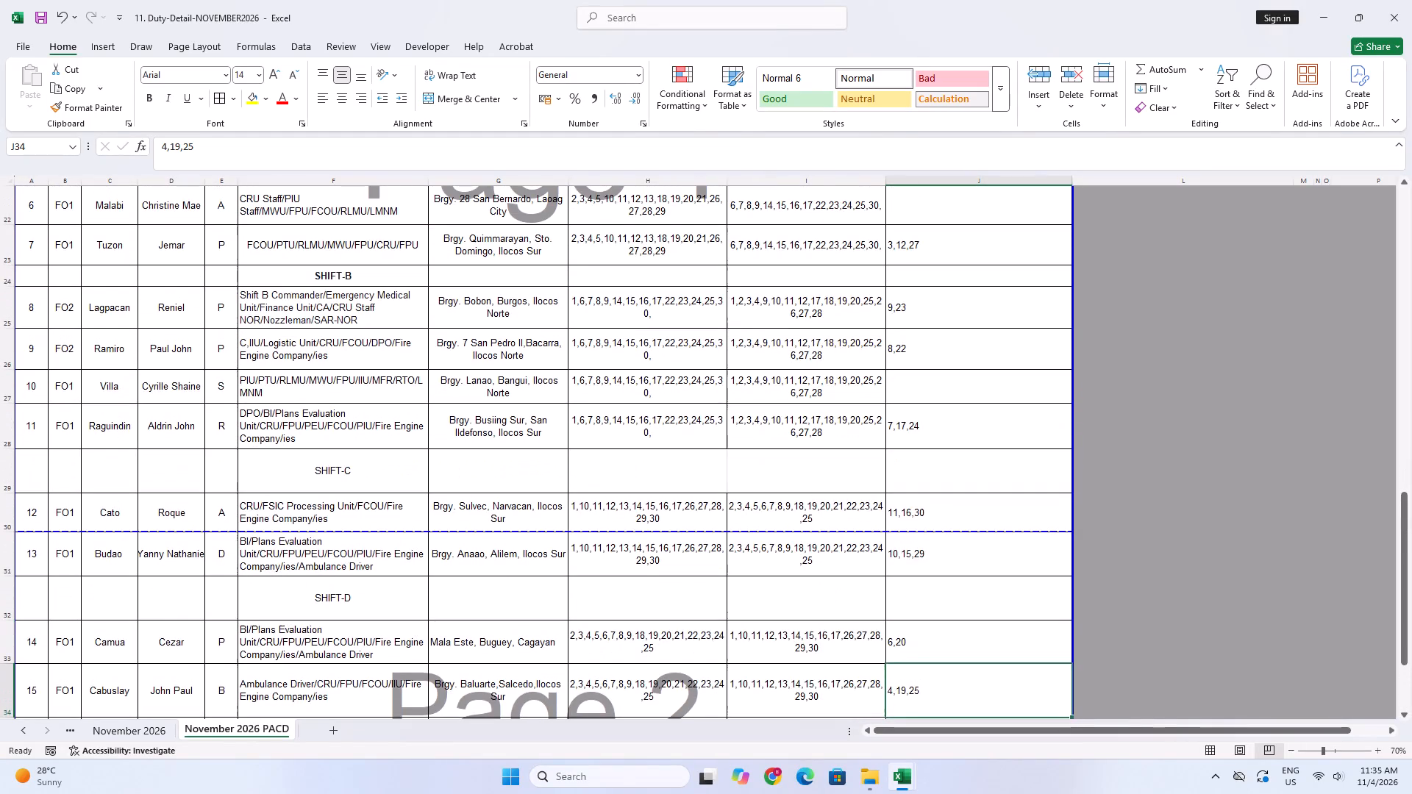
scroll(1052, 552, up, 2)
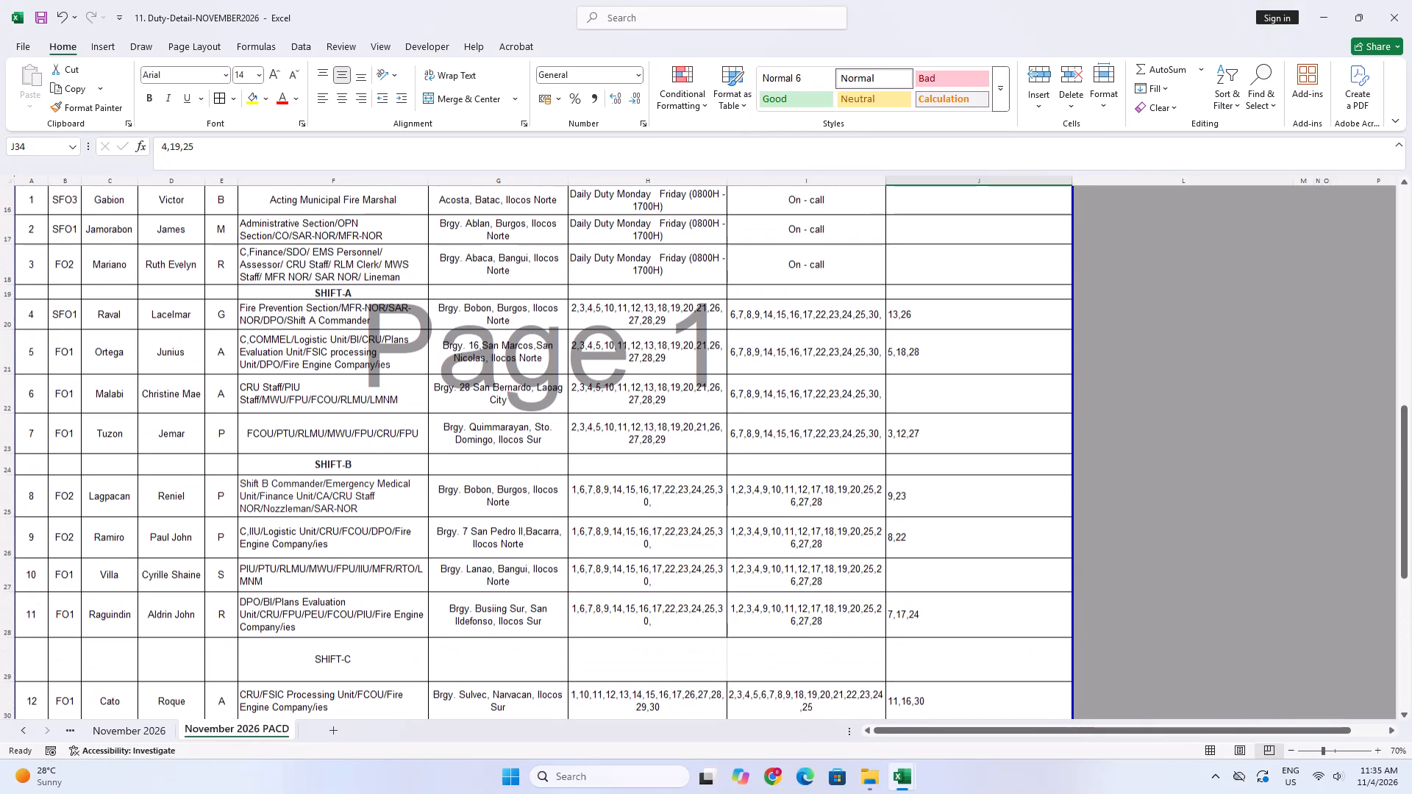
scroll(1058, 552, down, 4)
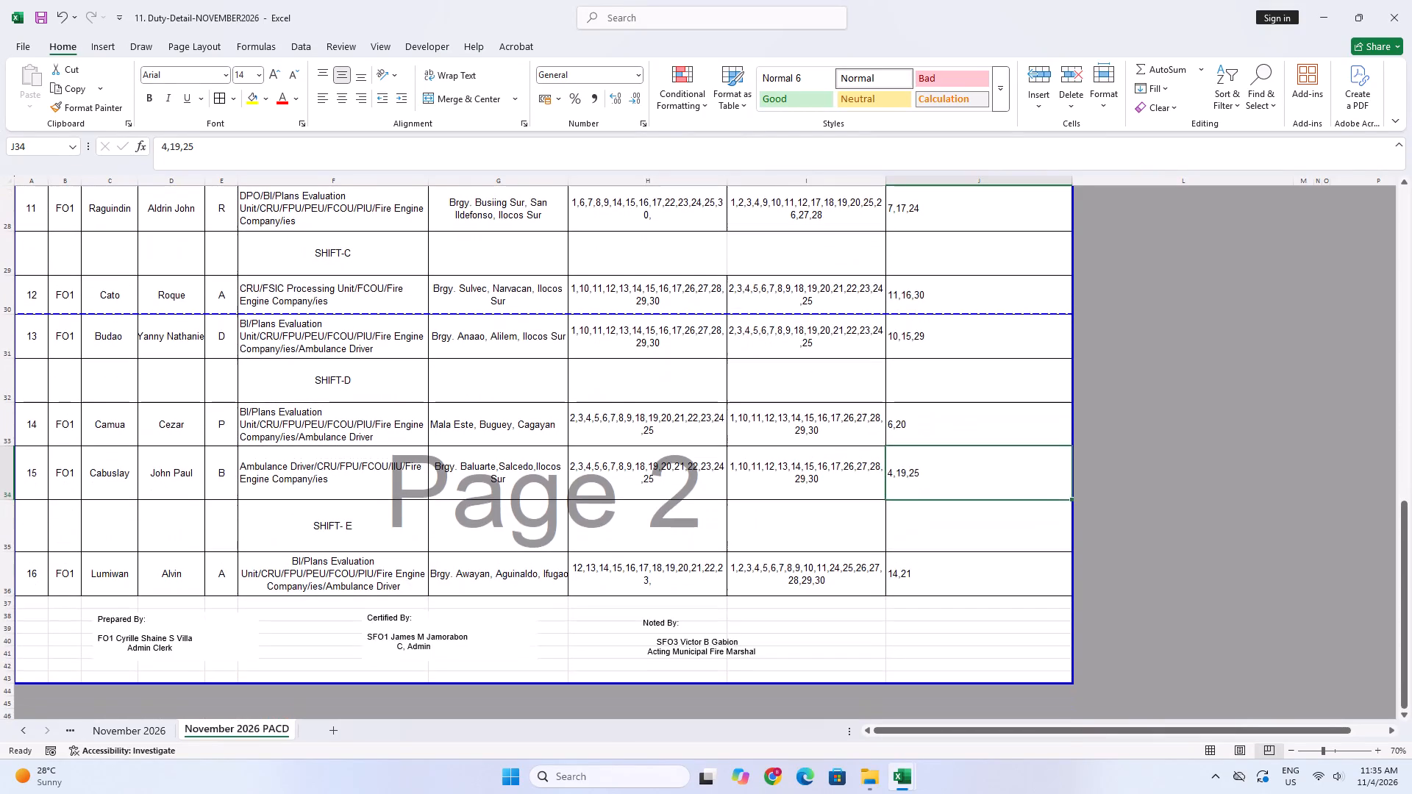
scroll(1058, 554, up, 3)
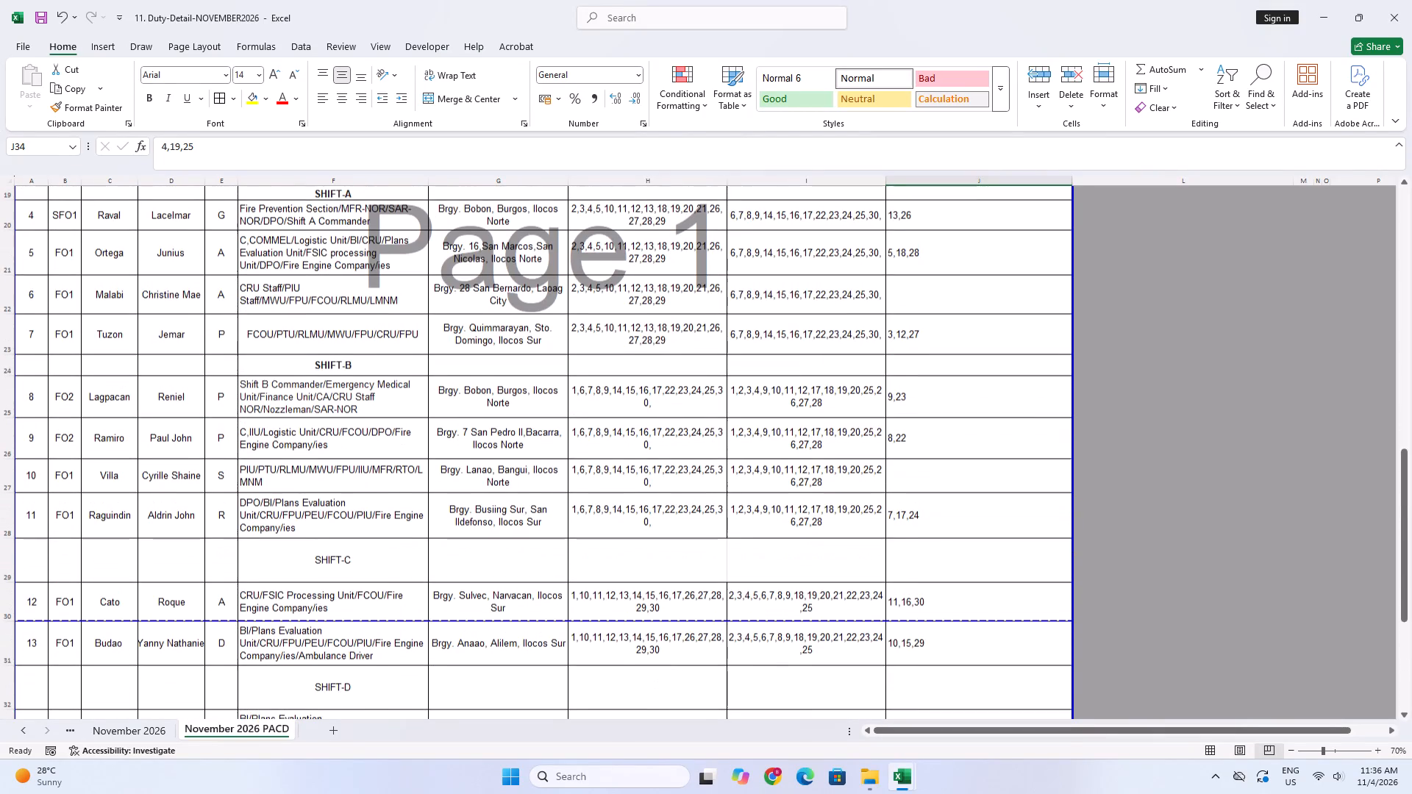
Save the duty detail workbook.
click(42, 16)
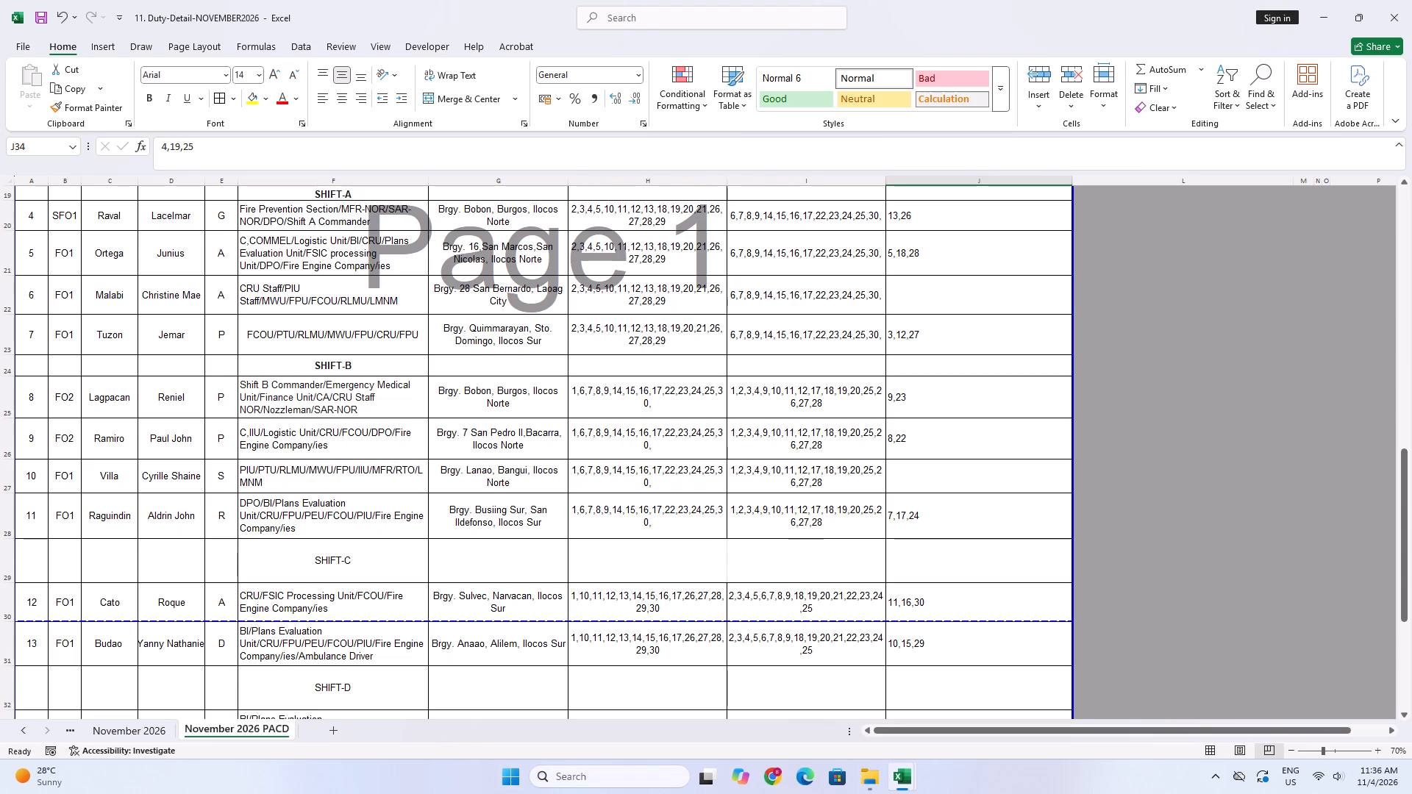
Centre the DUTY PACD entries horizontally from No. 4 in Shift-A through No. 16 in Shift-E.
scroll(1171, 579, up, 4)
drag(994, 439, 1031, 668)
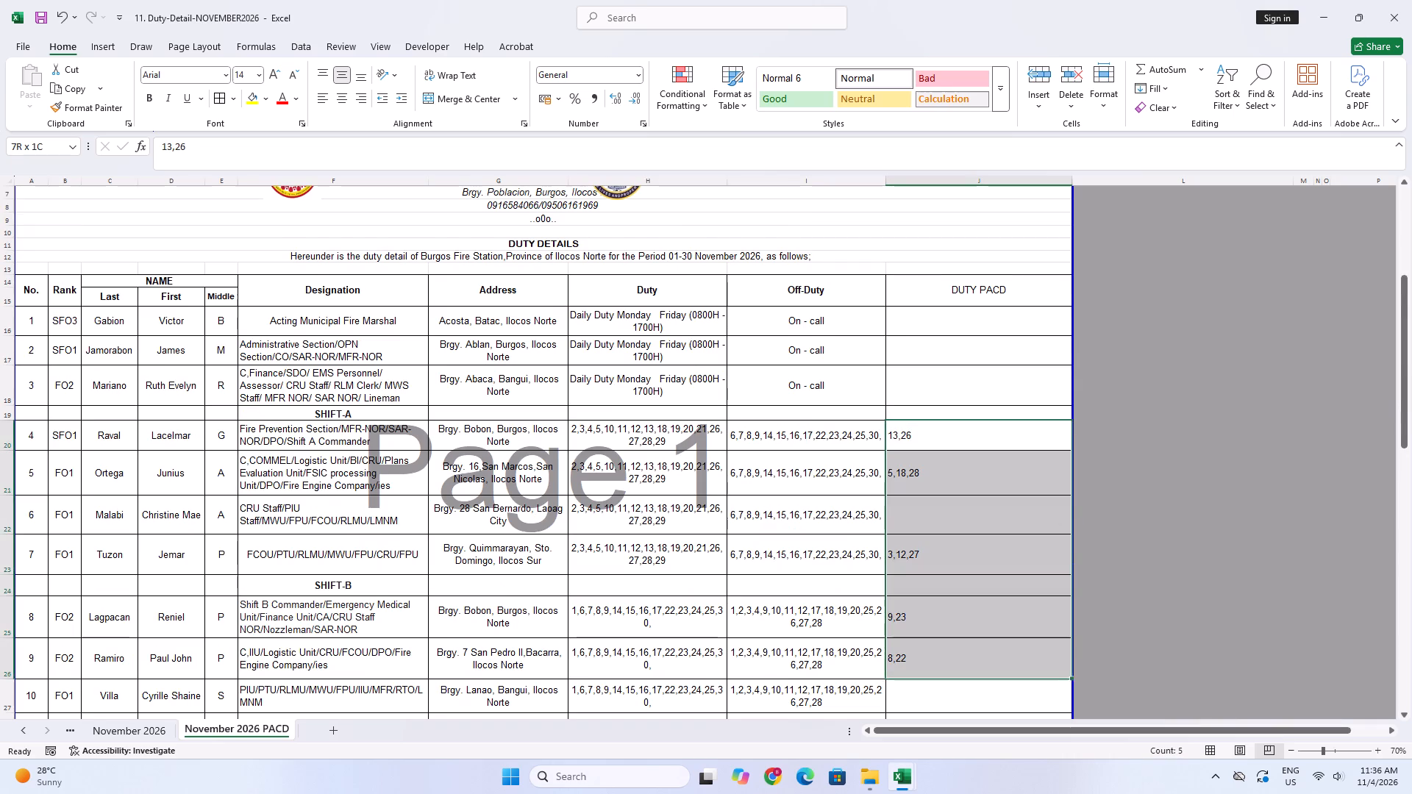
drag(1031, 668, 1050, 752)
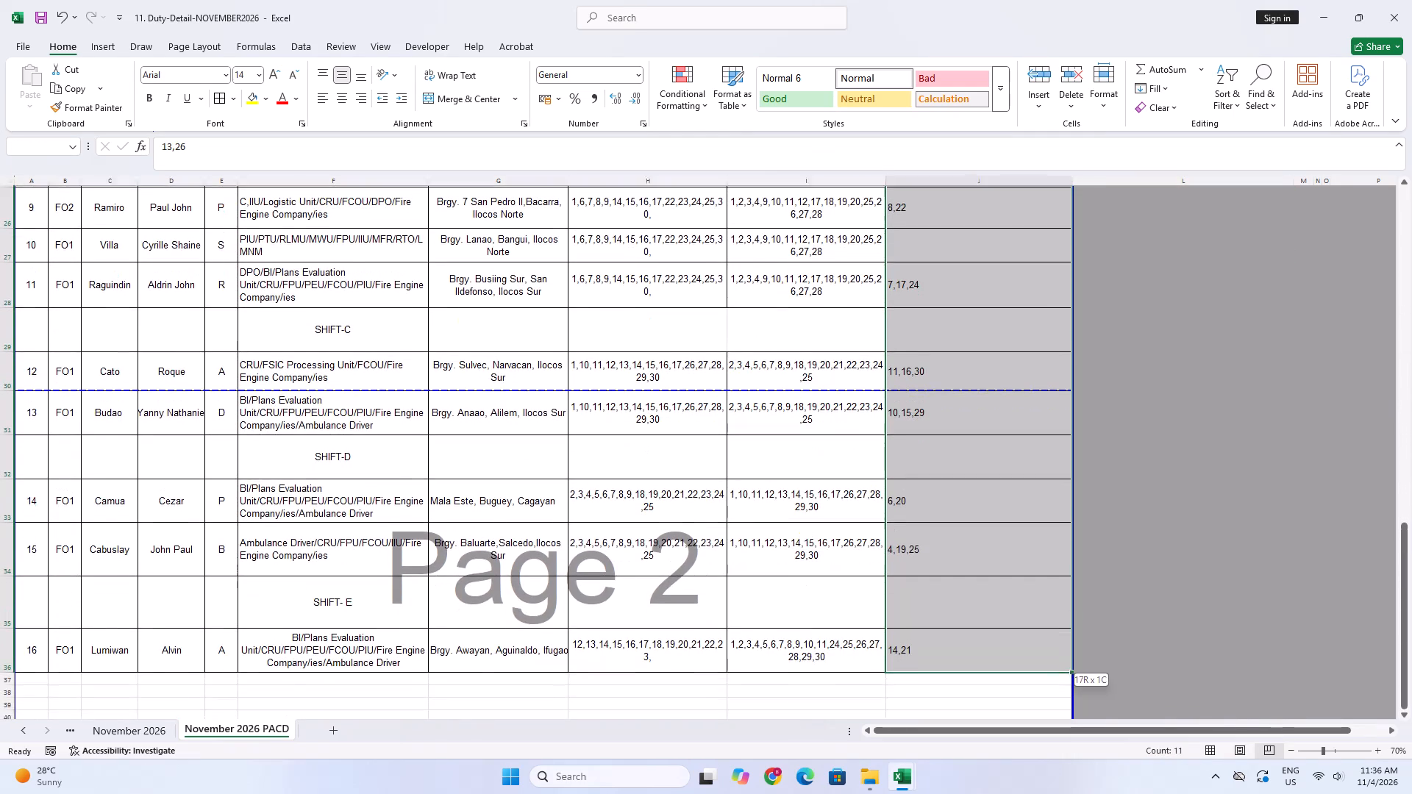
drag(1050, 752, 1040, 629)
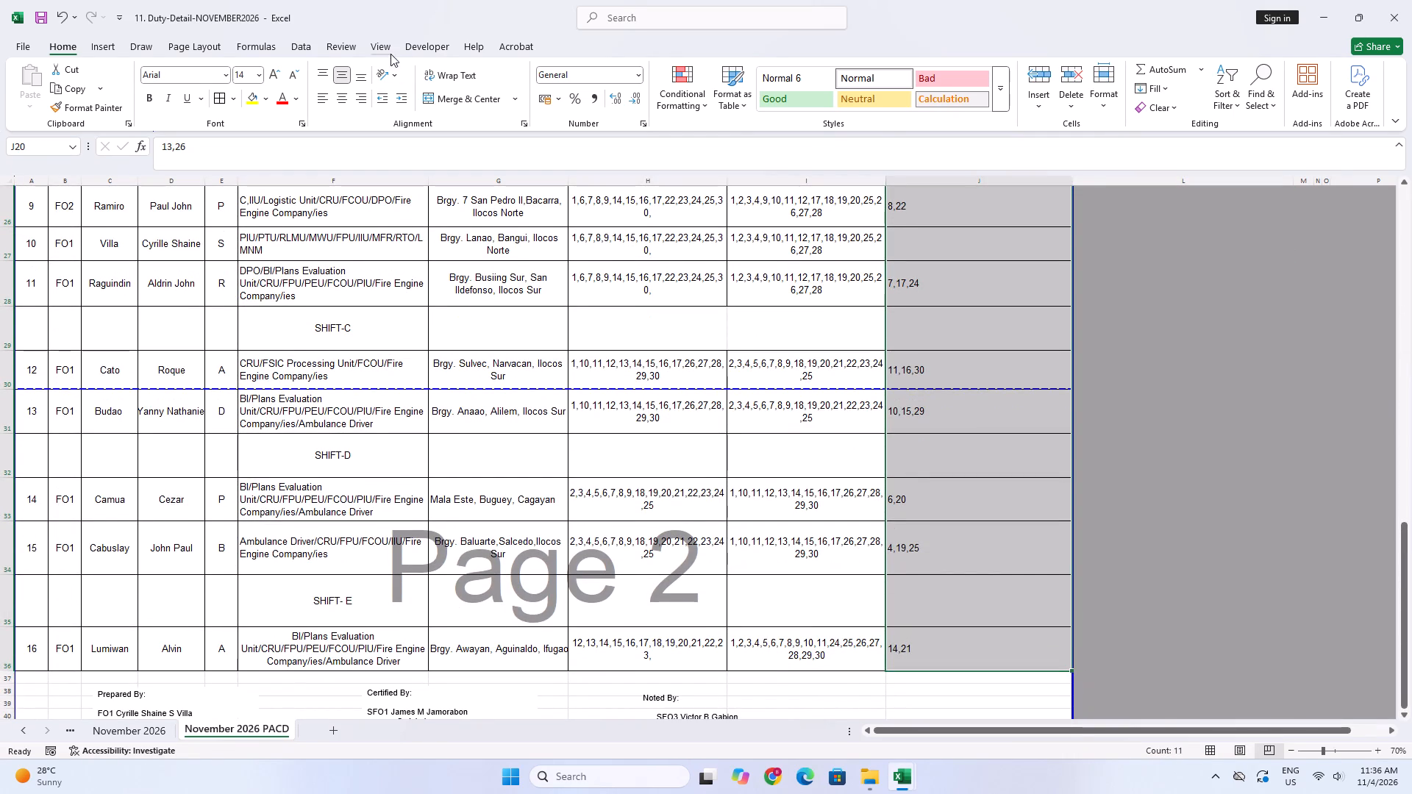
click(340, 94)
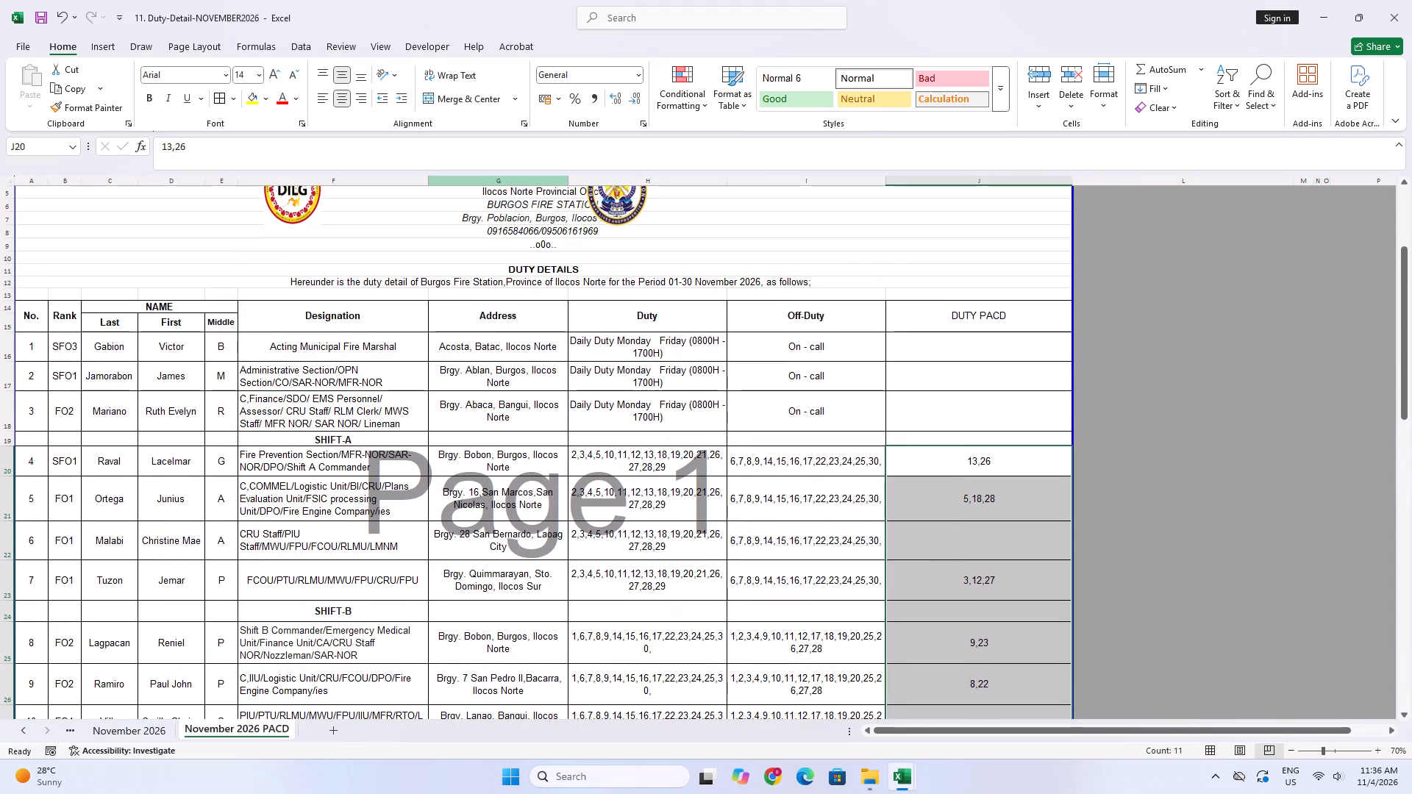
Check the centred DUTY PACD column and save the workbook again.
scroll(1059, 473, down, 2)
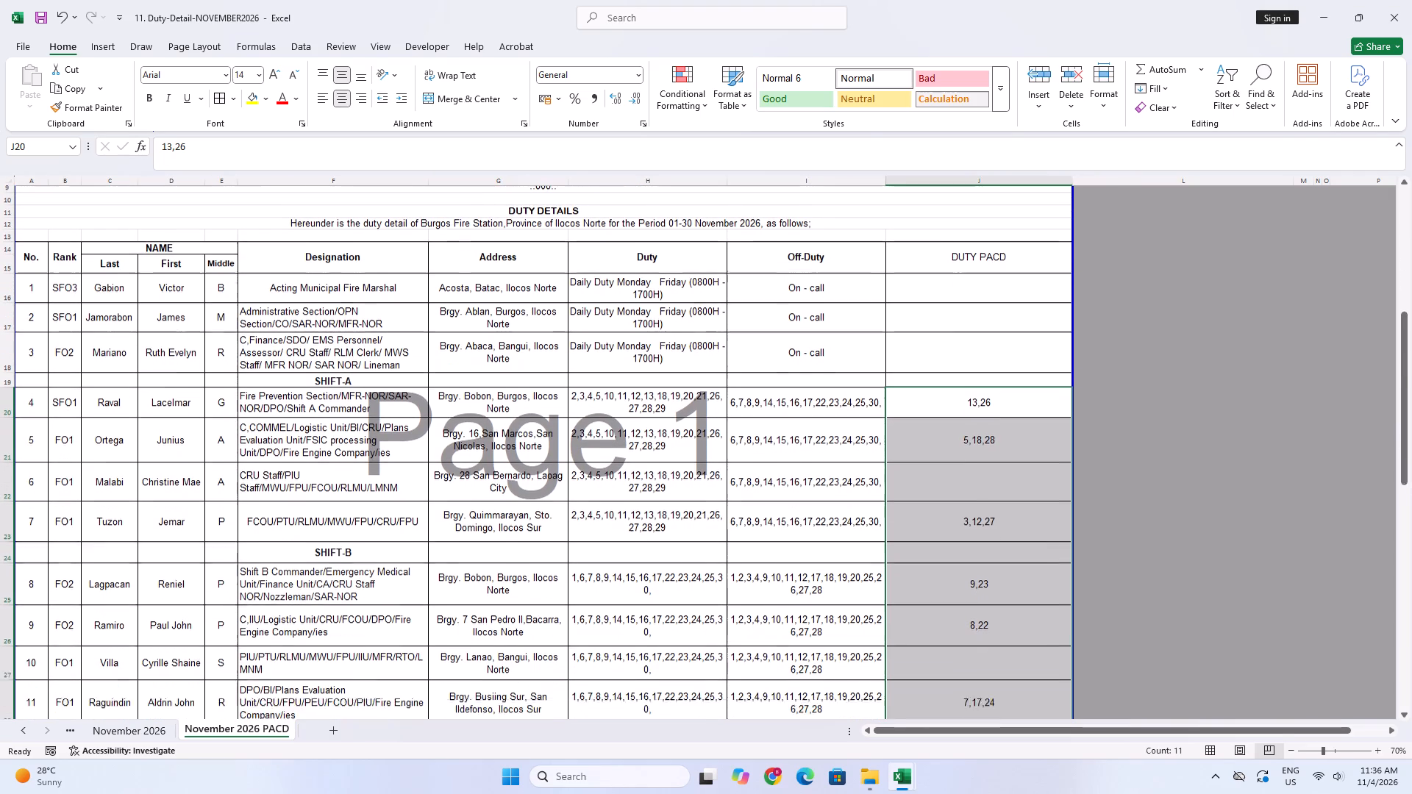
scroll(1060, 478, down, 1)
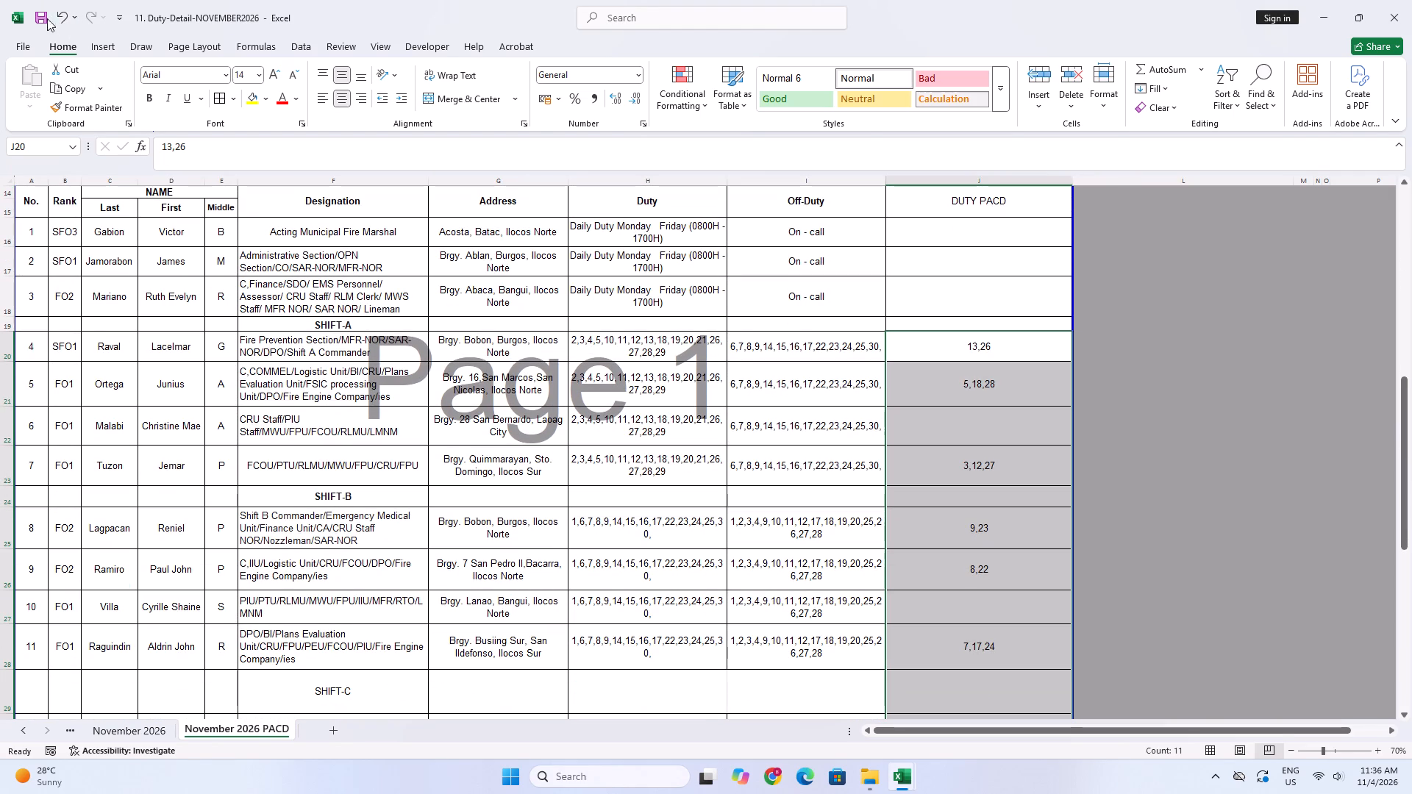
click(41, 19)
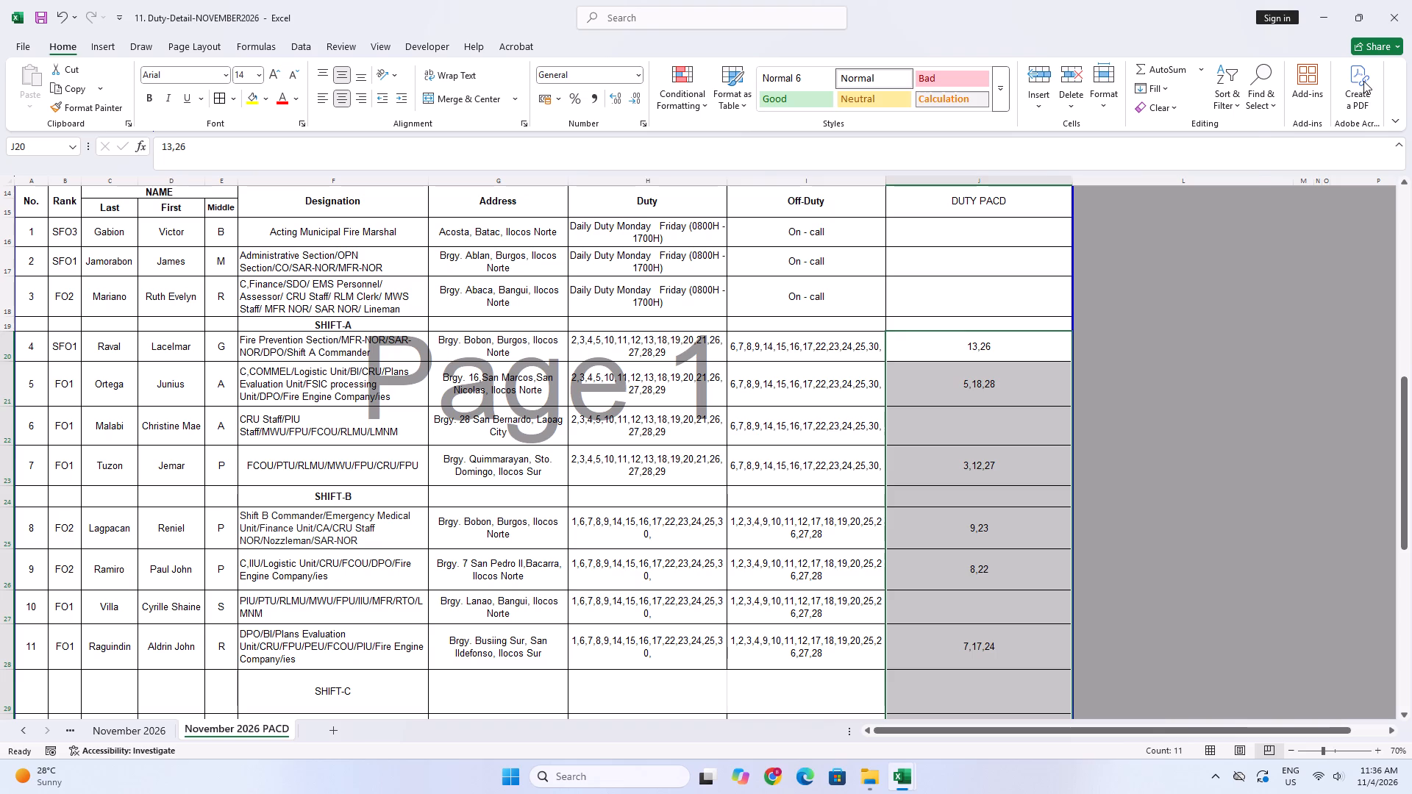
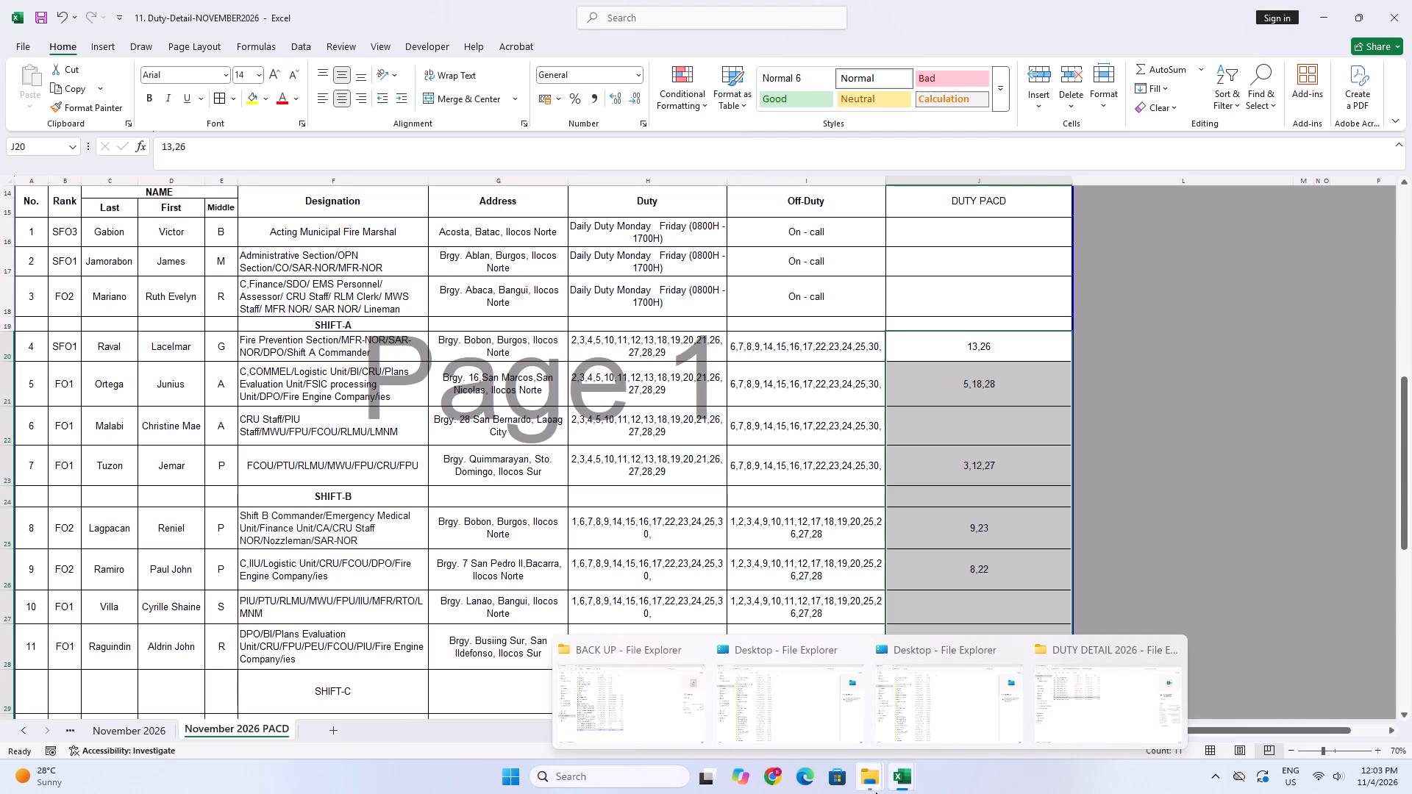
Open the Google Chrome browser.
click(773, 787)
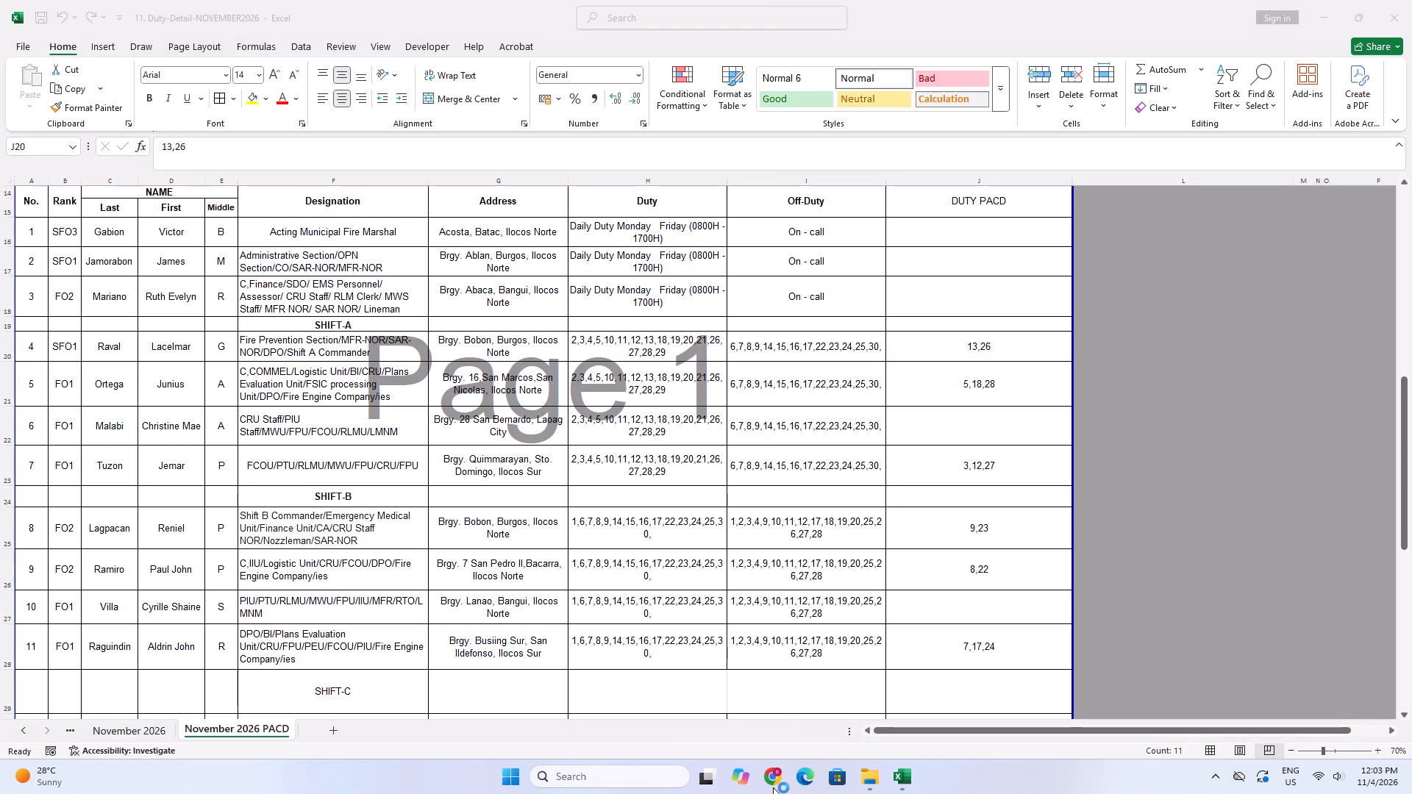